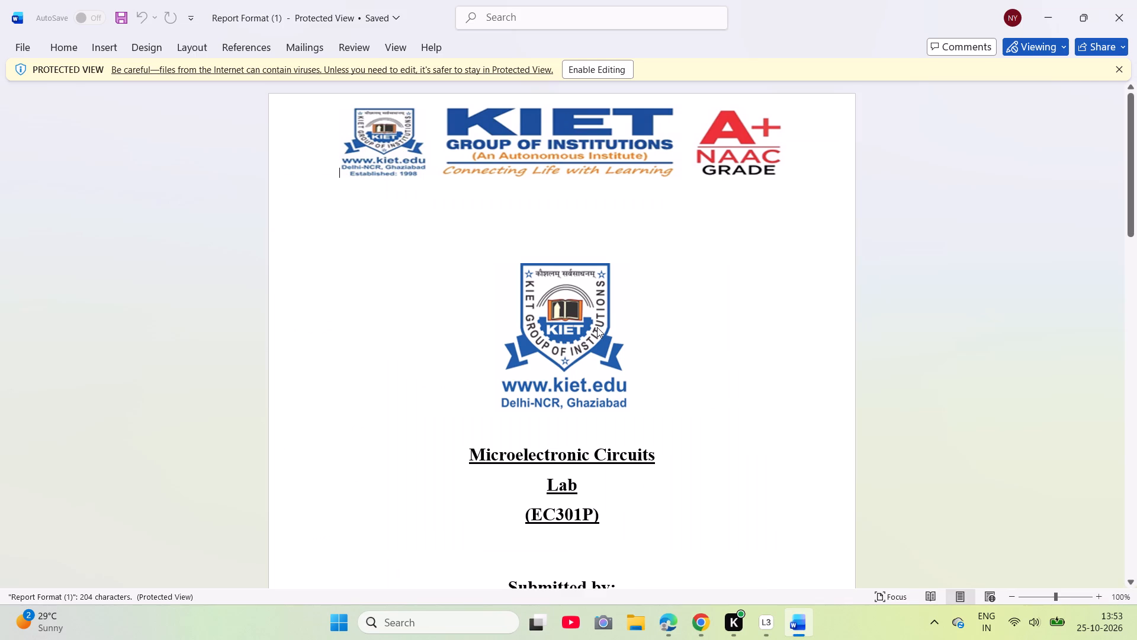
Take the Report Format (1) document out of Protected View so it can be edited.
left_click(611, 75)
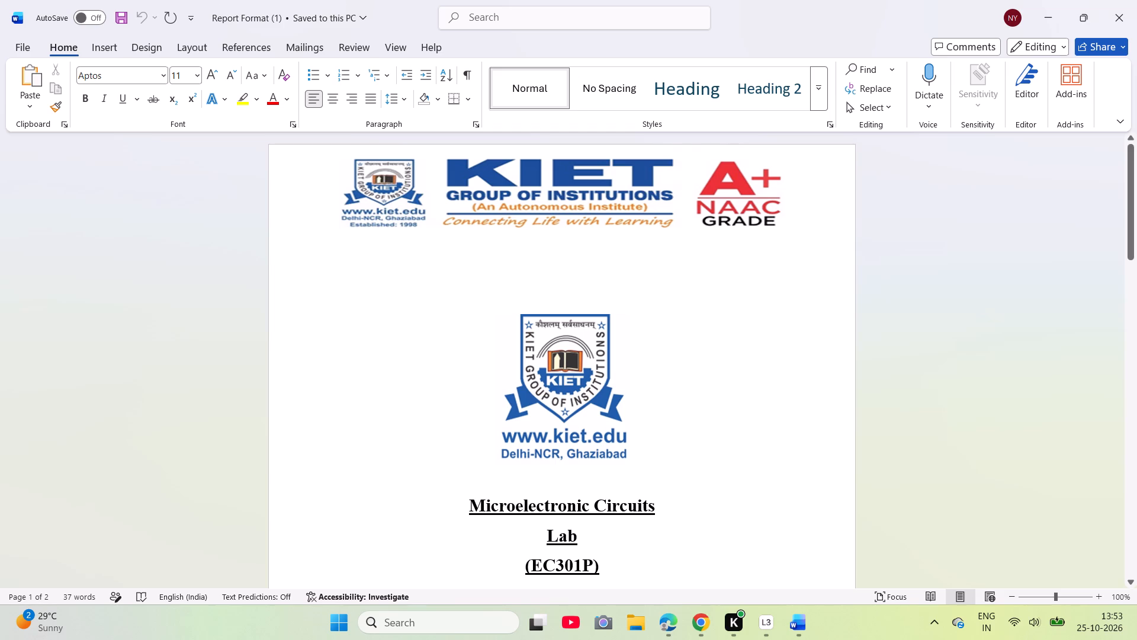
Look through the cover page of the Report Format document, from the course title down to the submission details.
scroll(612, 459, "down", 1)
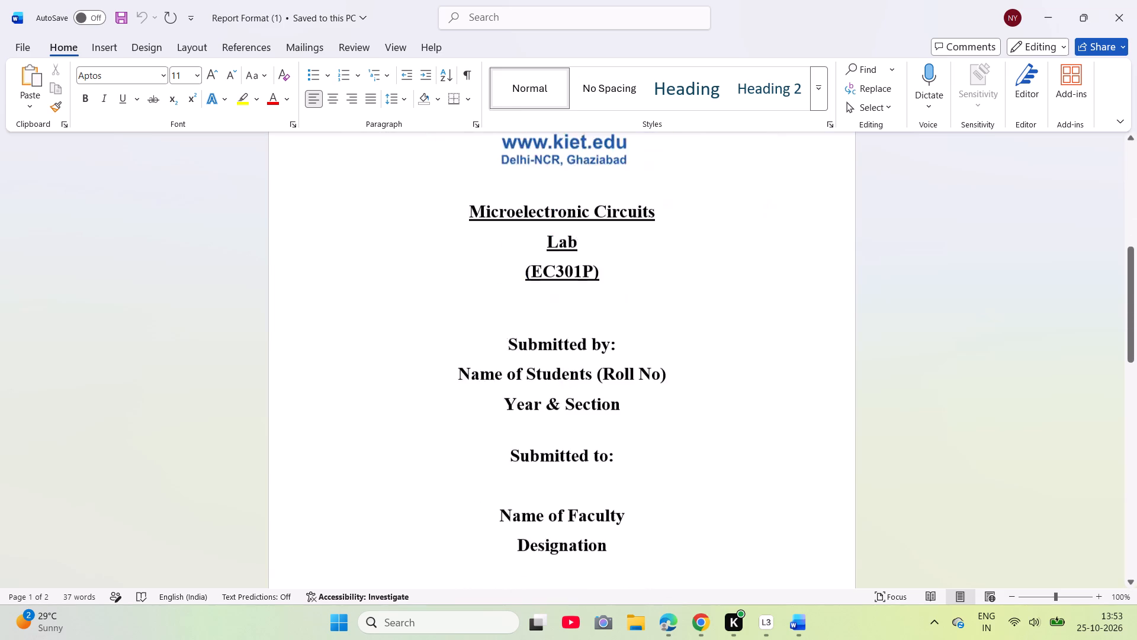
scroll(612, 459, "down", 1)
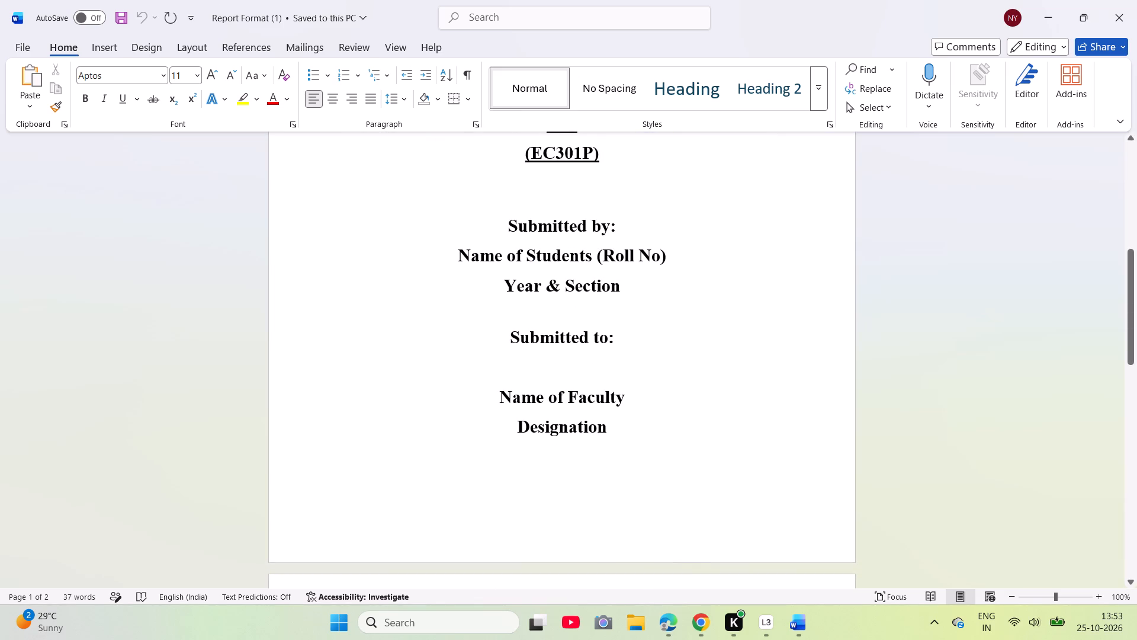
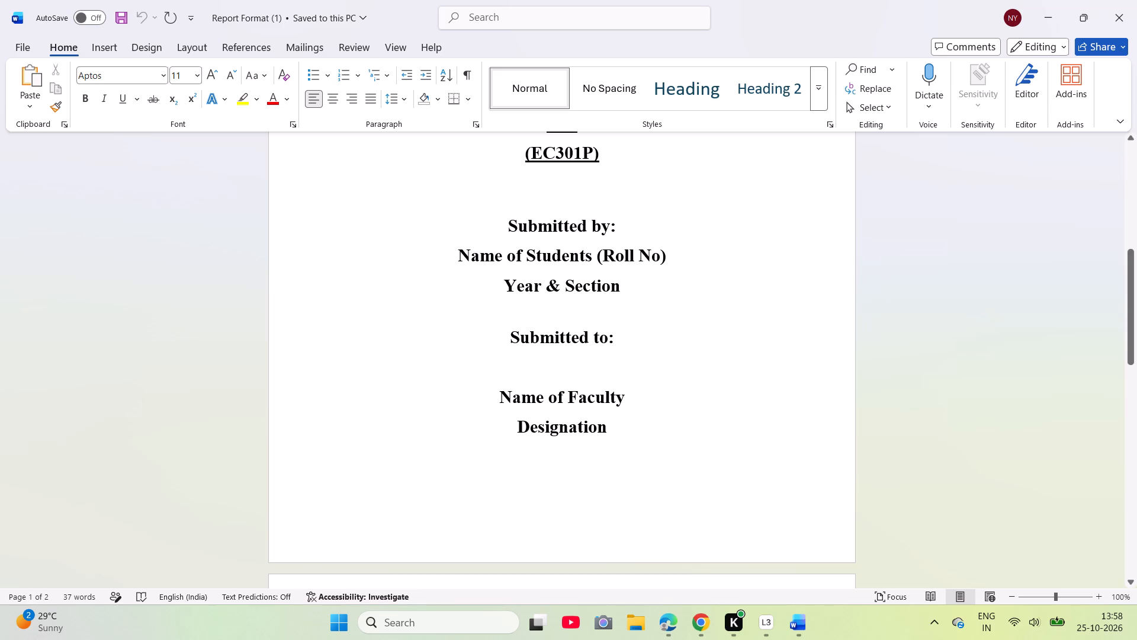
Delete the placeholder line "Name of Students (Roll No)" under "Submitted by:" on the cover page, keeping the empty line.
left_click(670, 258)
key("BackSpace")
key("BackSpace")
key("BackSpace")
key("BackSpace")
key("BackSpace")
key("BackSpace")
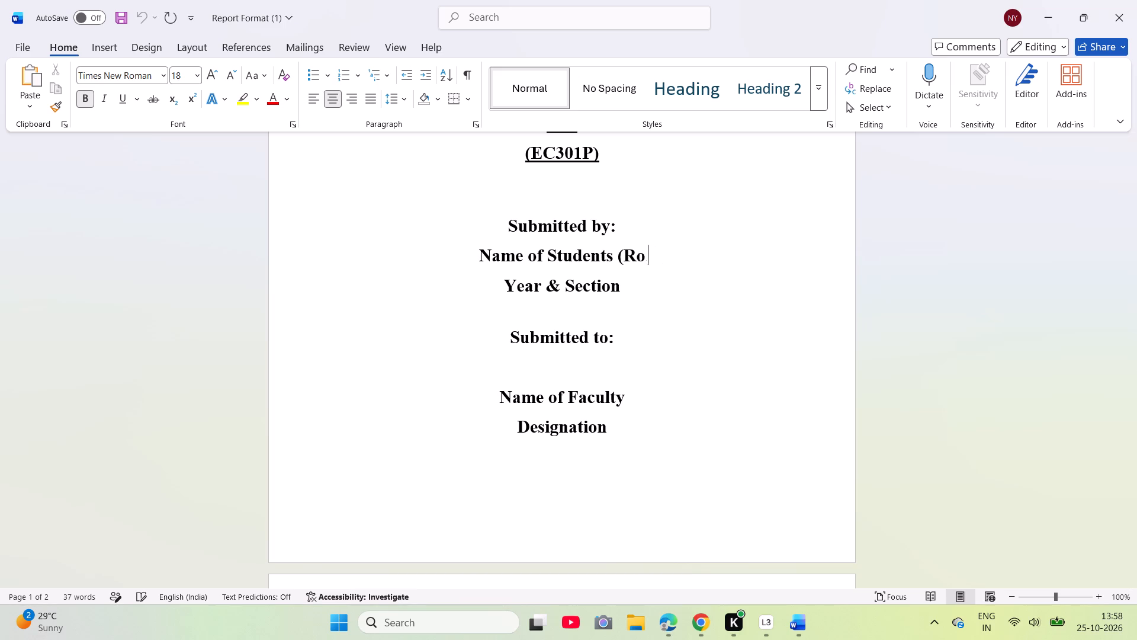
key("BackSpace")
key("BackSpace")
key("BackSpace")
key("BackSpace")
key("BackSpace")
key("BackSpace")
key("BackSpace")
key("BackSpace")
key("BackSpace")
key("BackSpace")
key("BackSpace")
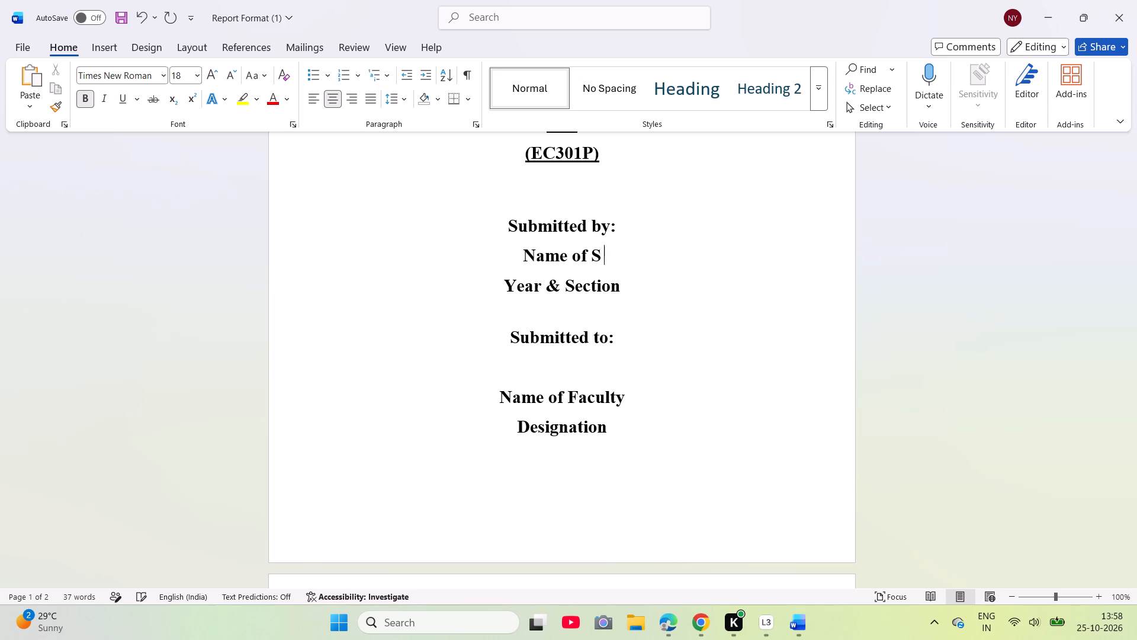
key("BackSpace")
key("BackSpace")
key("BackSpace")
key("BackSpace")
key("BackSpace")
key("BackSpace")
key("BackSpace")
key("BackSpace")
key("BackSpace")
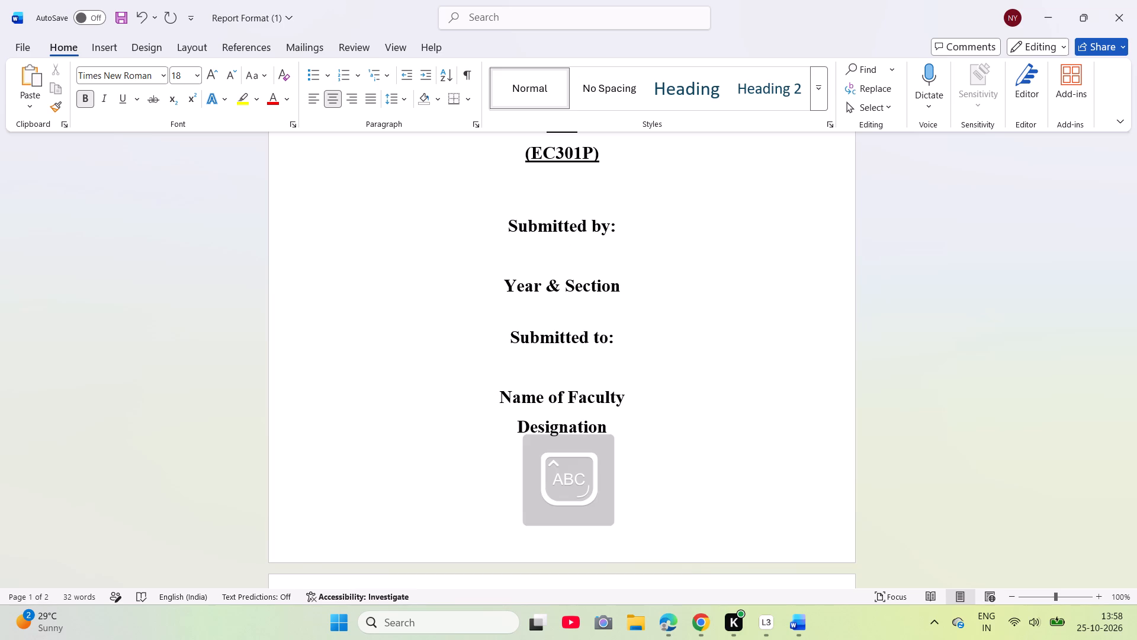
Enter the student's full name in capitals on the empty line under "Submitted by:" and correct its spelling.
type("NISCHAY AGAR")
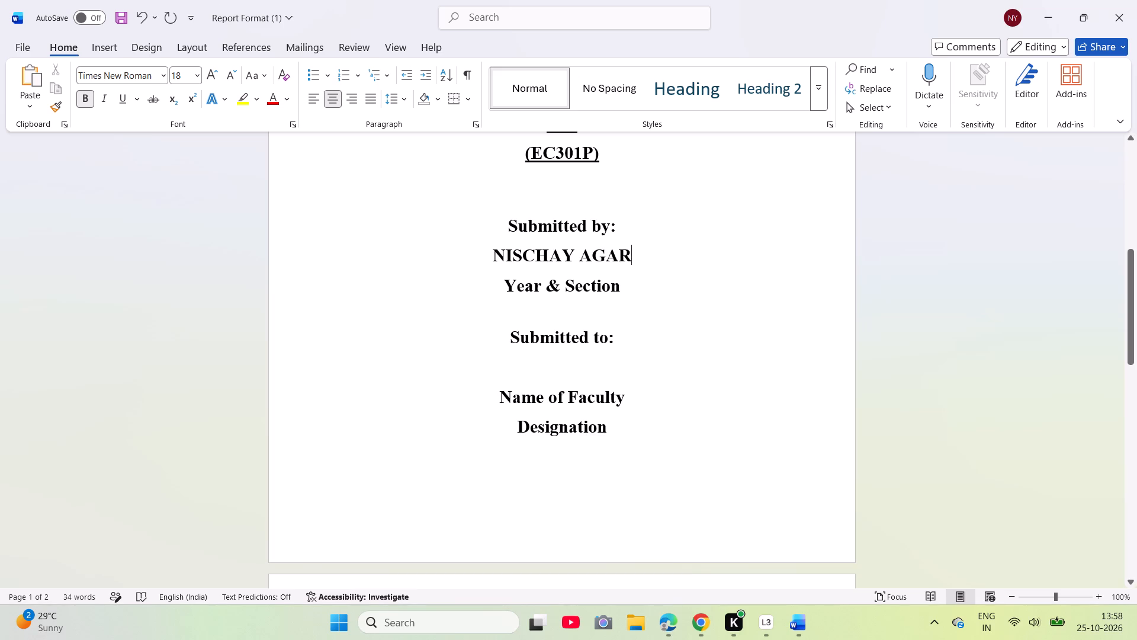
left_click(521, 255)
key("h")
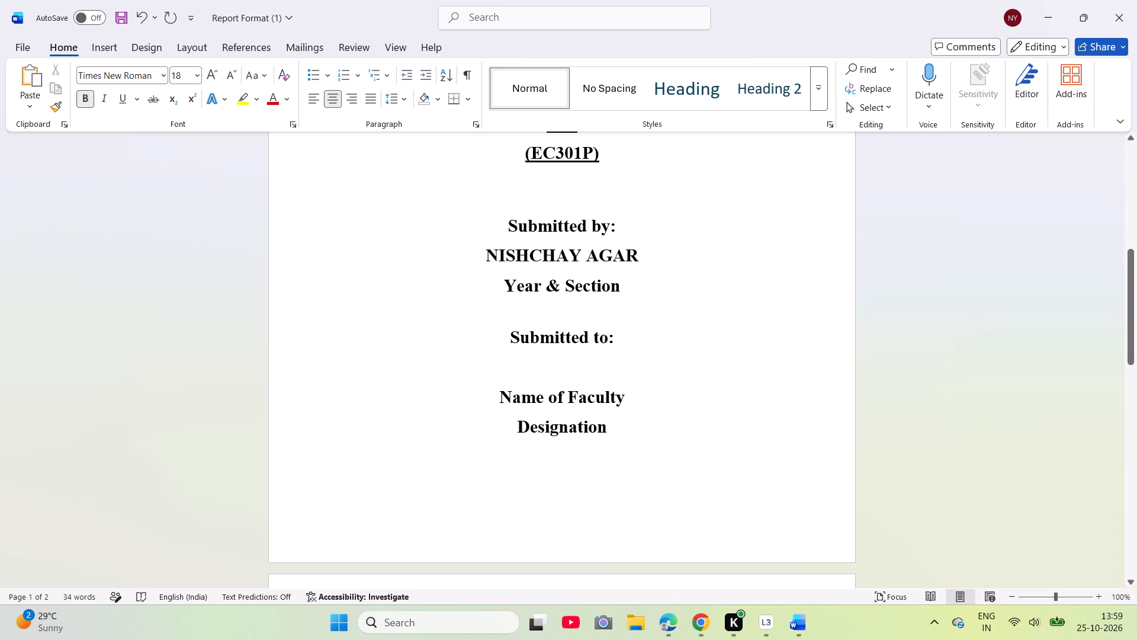
left_click(670, 256)
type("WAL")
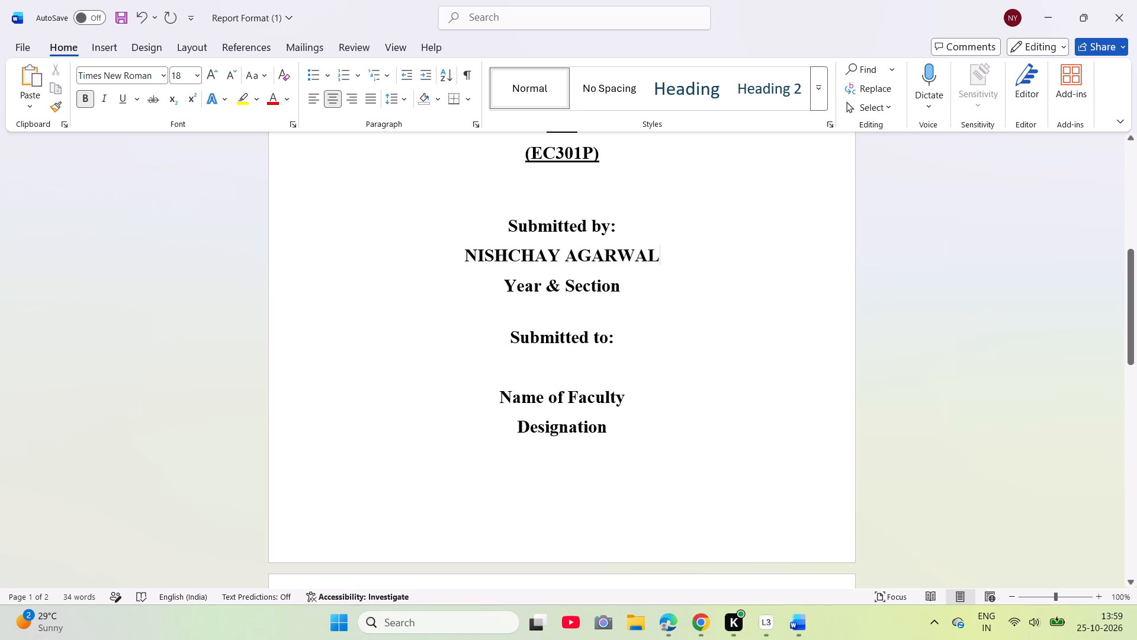
left_click(616, 253)
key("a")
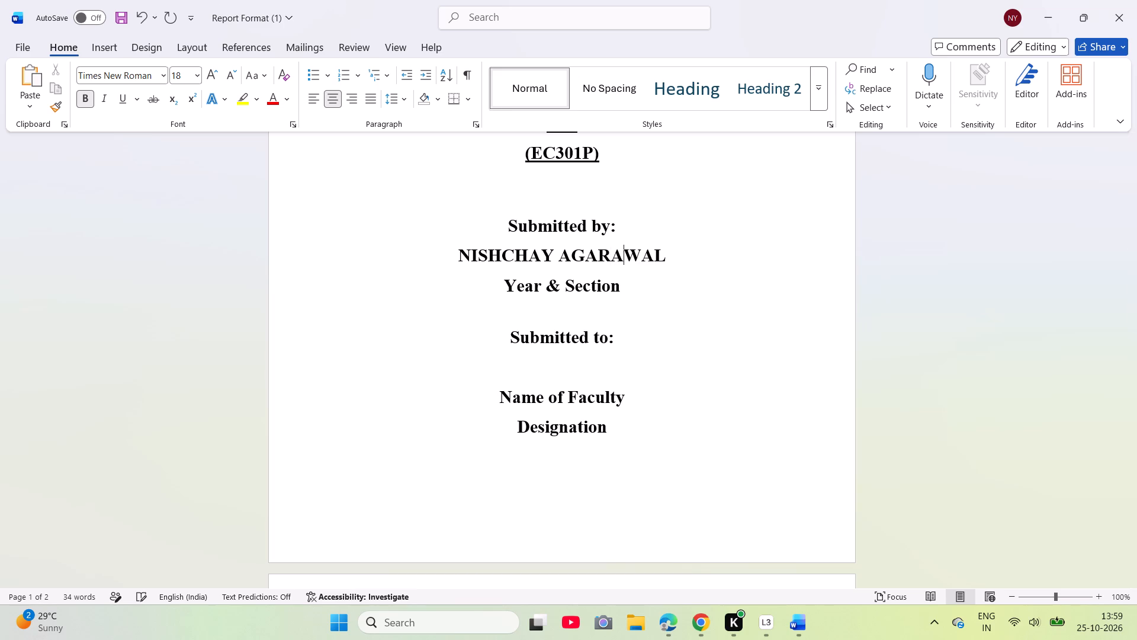
left_click(599, 256)
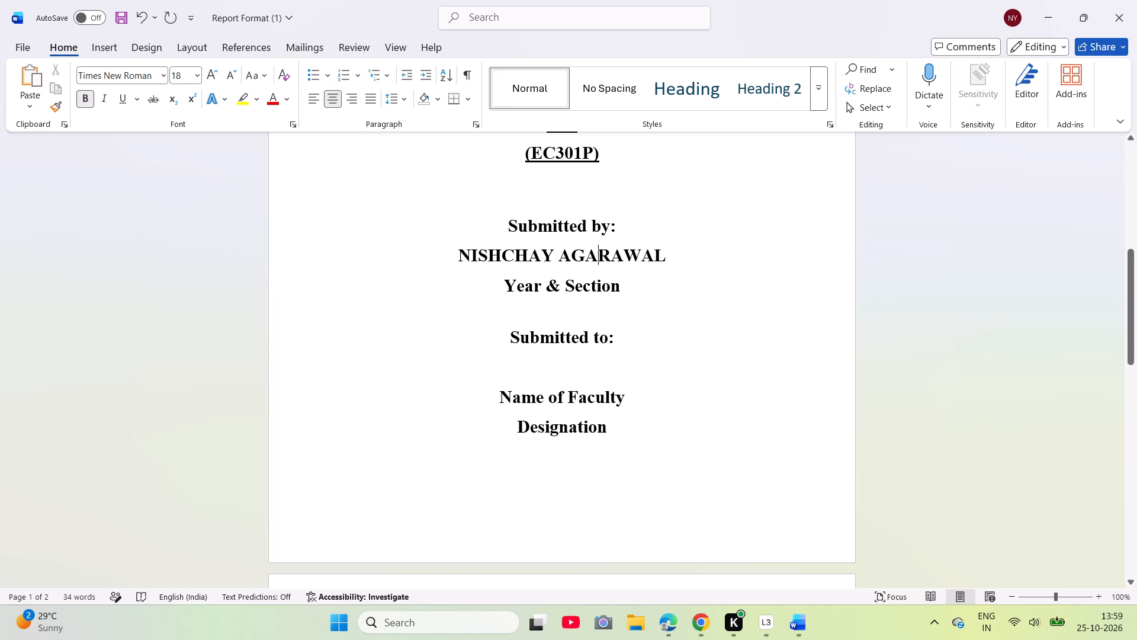
key("BackSpace")
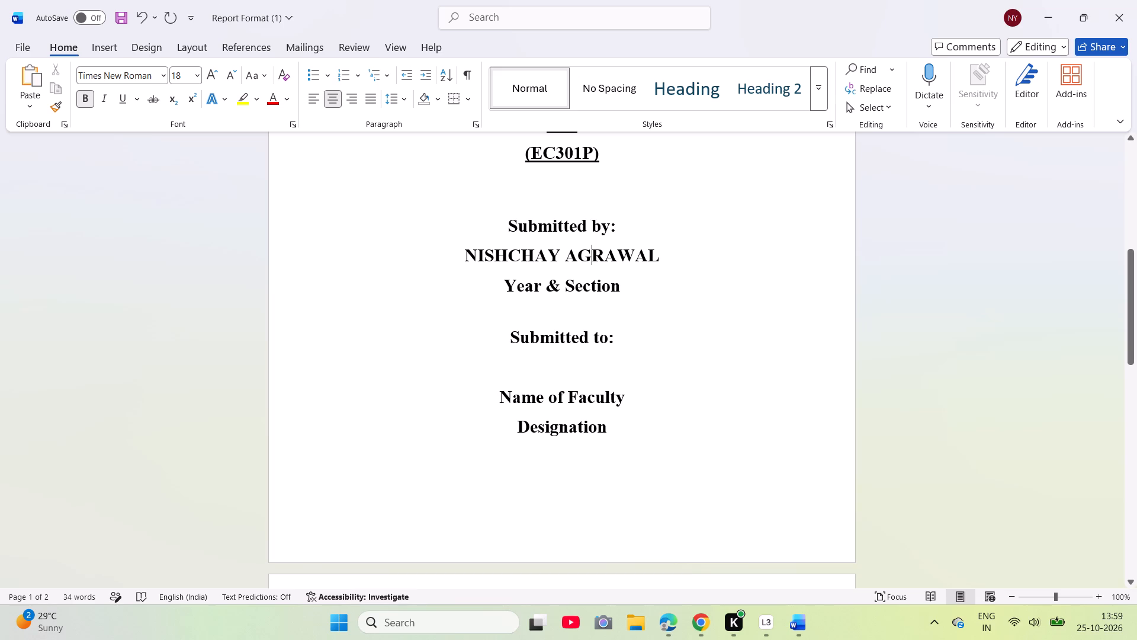
Add an opening parenthesis directly after the student's name to start the roll number entry.
left_click(678, 258)
key("shift+parenleft")
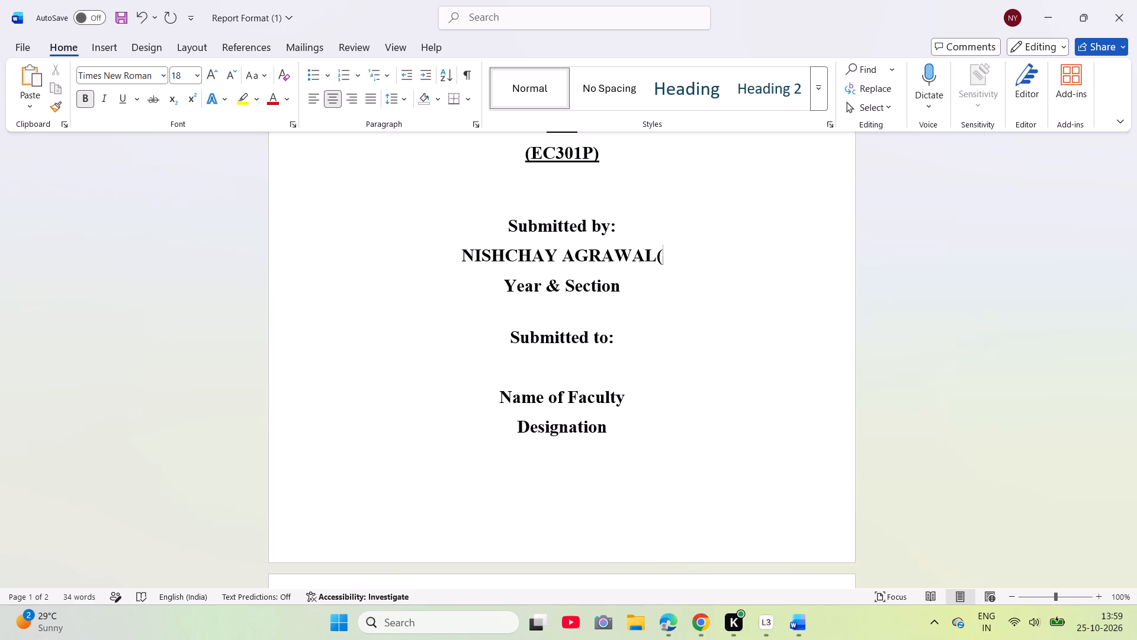
Enter the first student's roll number in parentheses after the name under "Submitted by:".
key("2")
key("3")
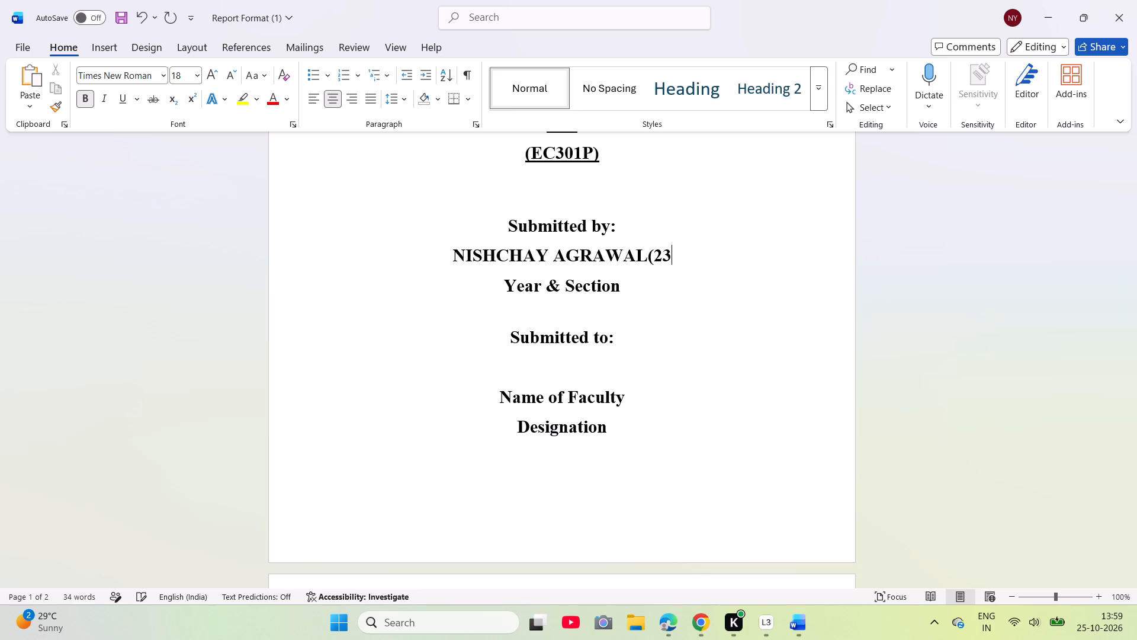
key("BackSpace")
key("BackSpace")
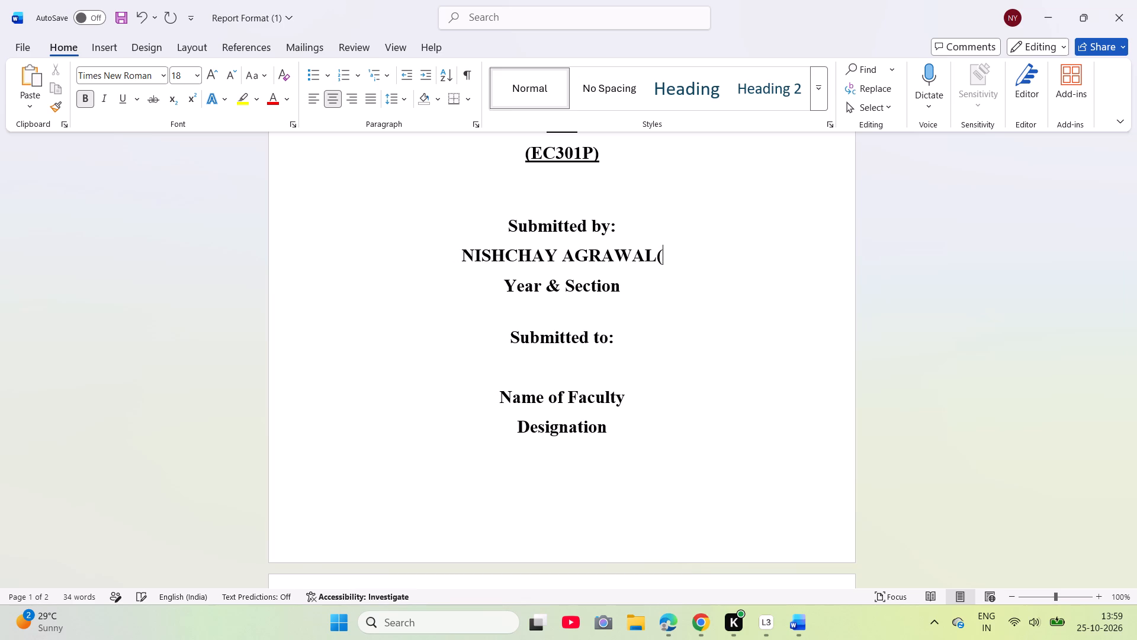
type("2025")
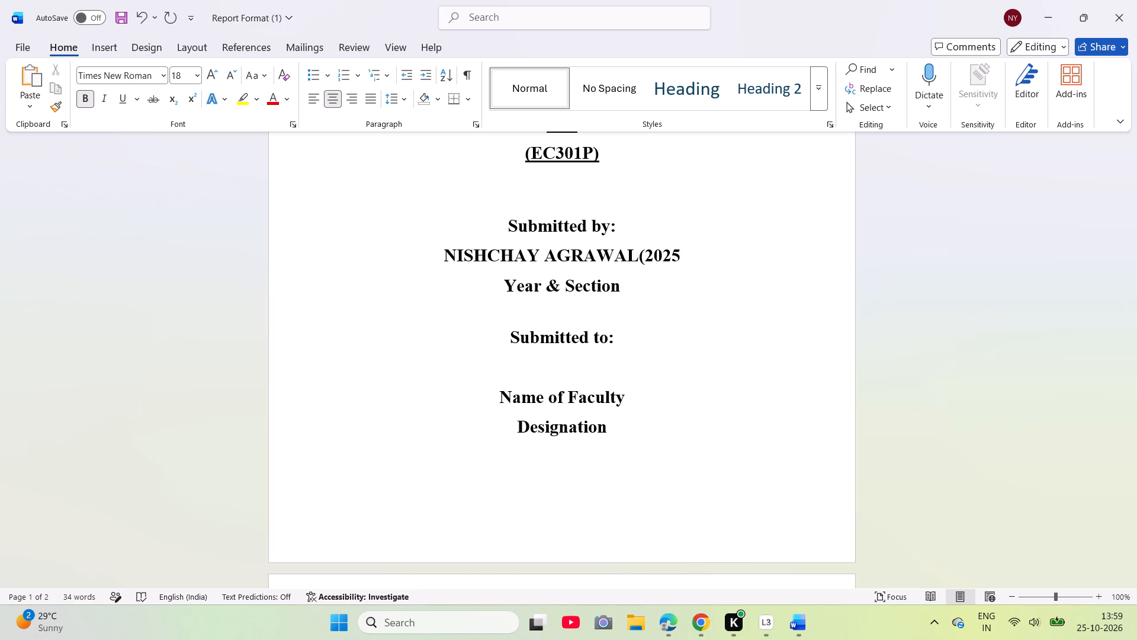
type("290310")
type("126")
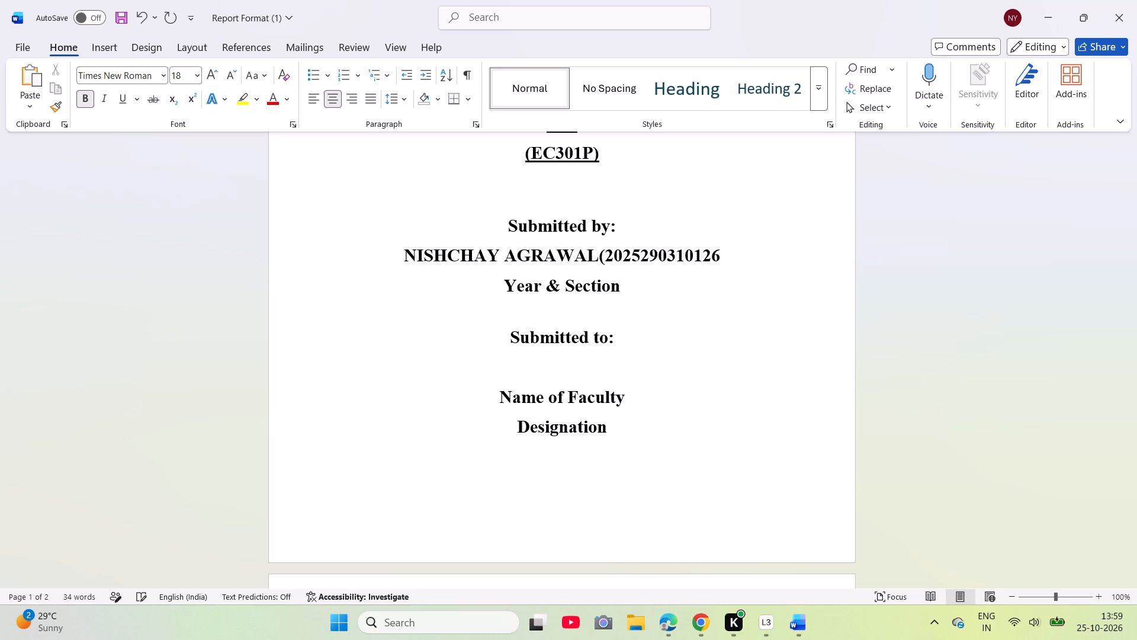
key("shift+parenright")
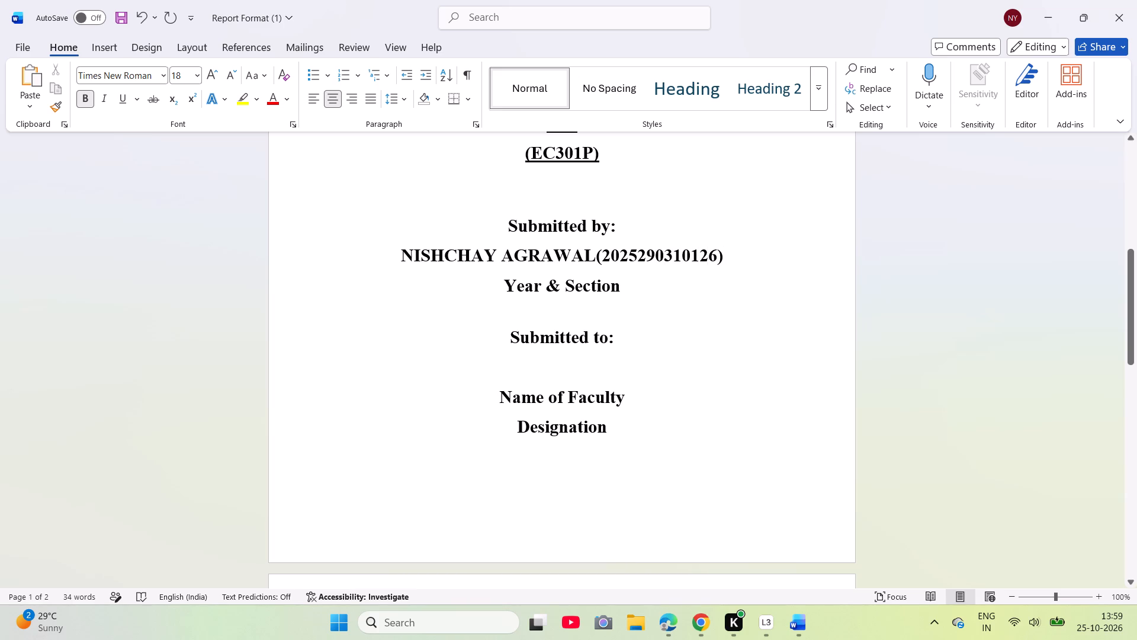
Add the second student's name in capitals, with the roll number in parentheses, on a new line below the first student.
left_click(738, 252)
key("Return")
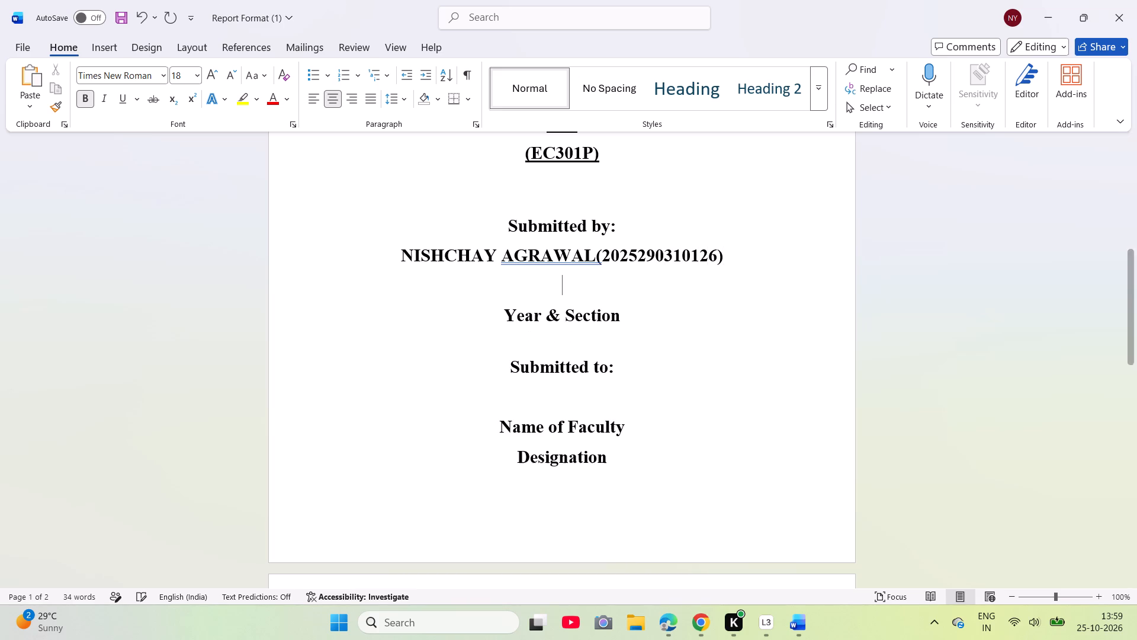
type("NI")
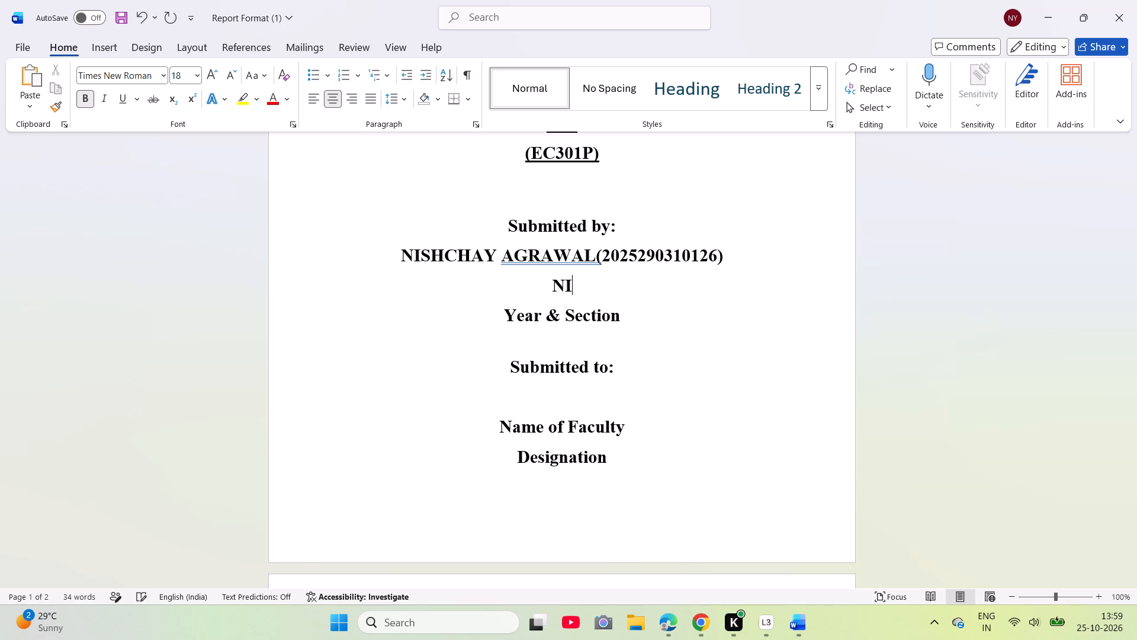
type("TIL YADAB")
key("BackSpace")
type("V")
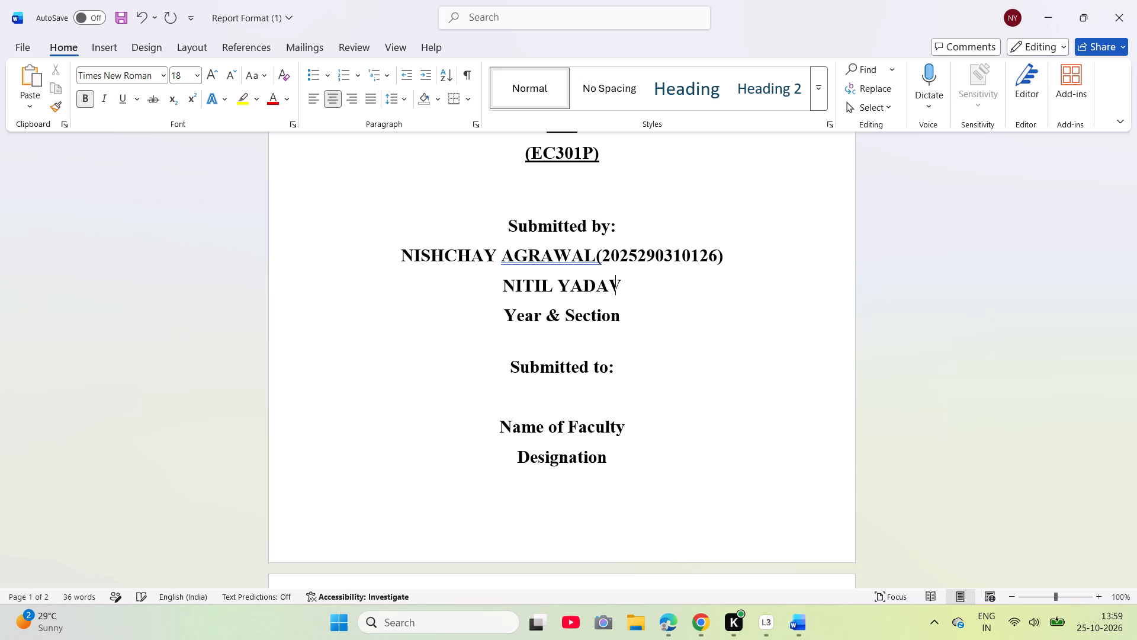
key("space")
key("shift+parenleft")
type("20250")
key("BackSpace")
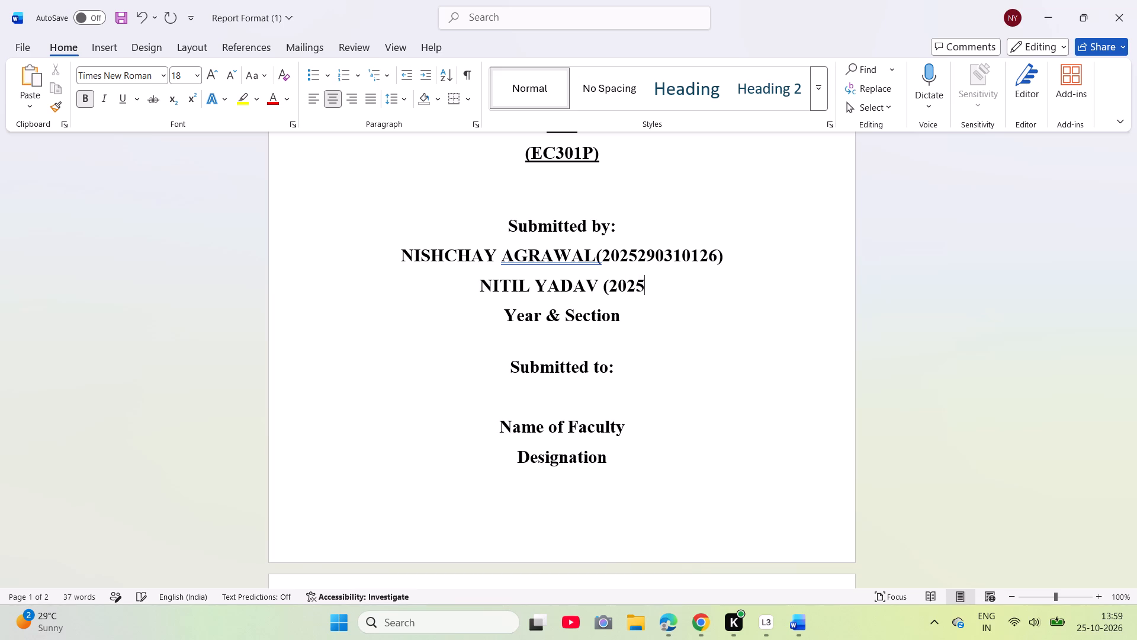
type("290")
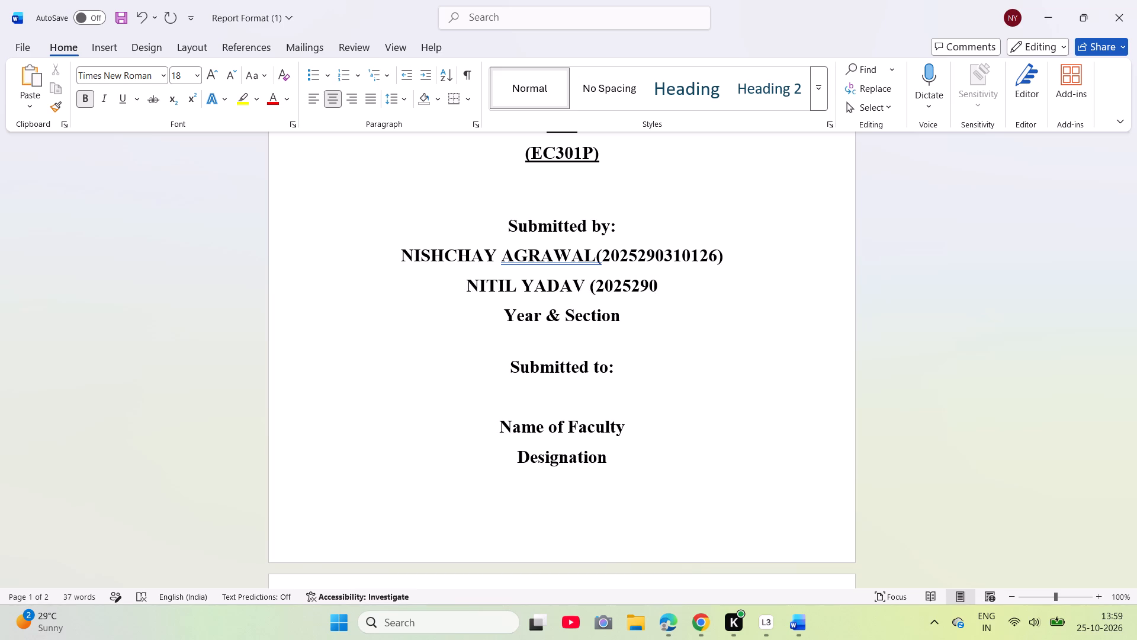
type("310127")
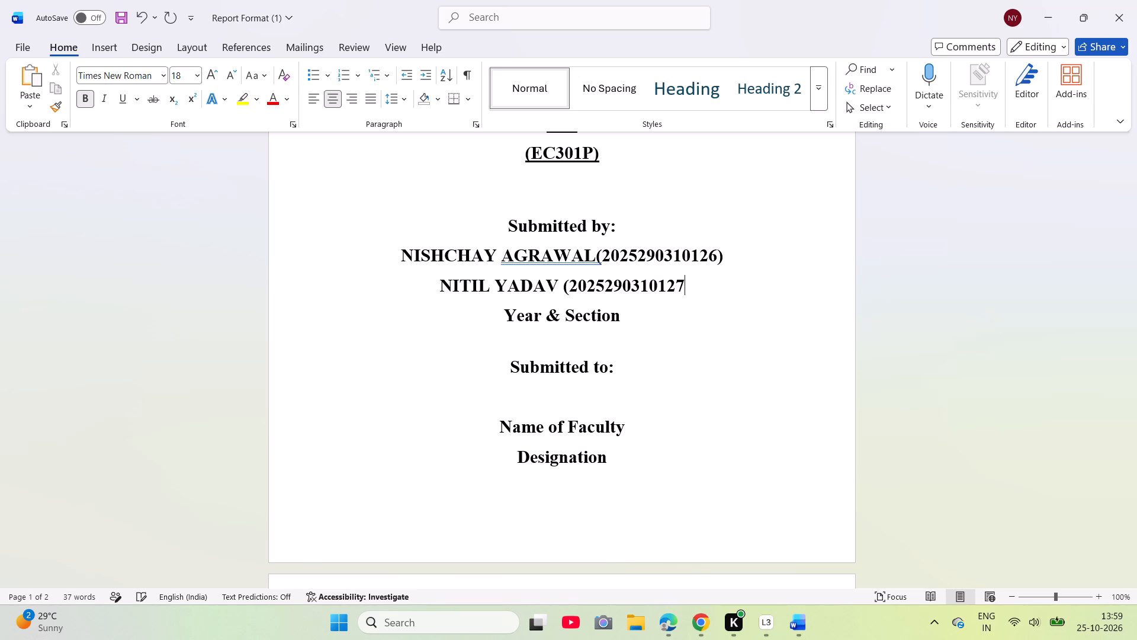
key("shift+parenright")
Add the third student's name in capitals, with the roll number in parentheses, on a new line below the second student.
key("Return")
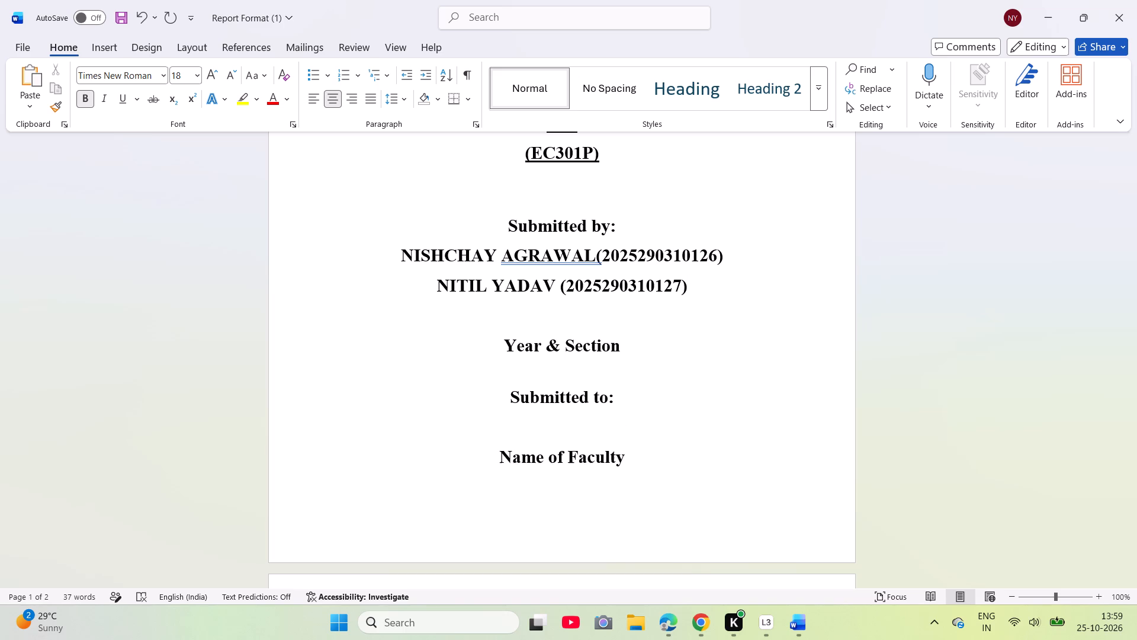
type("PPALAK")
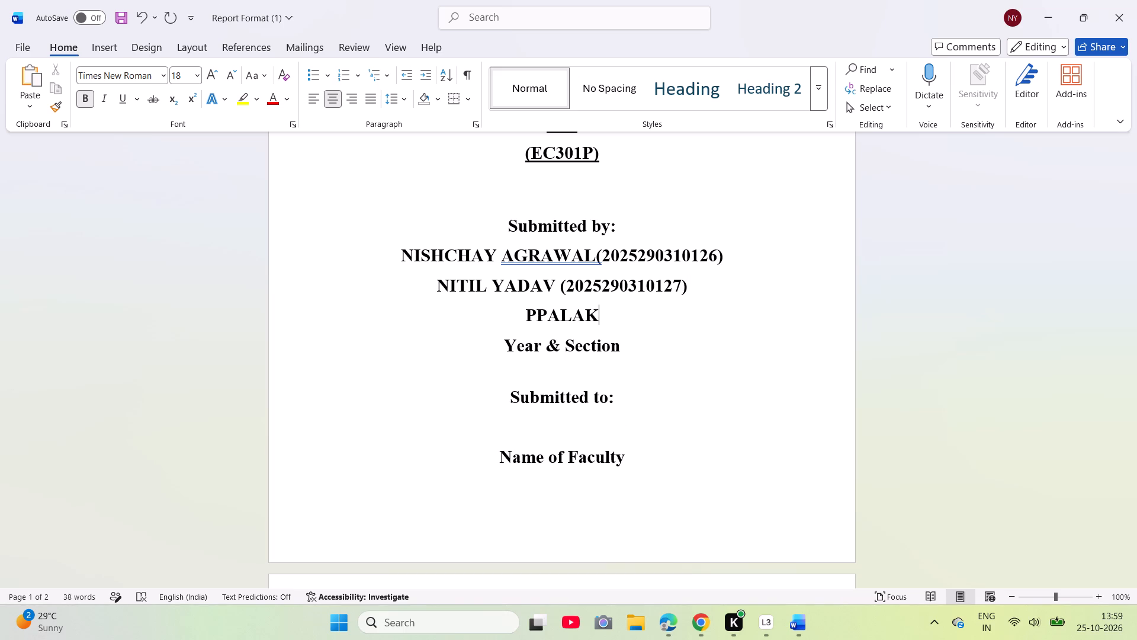
left_click(534, 313)
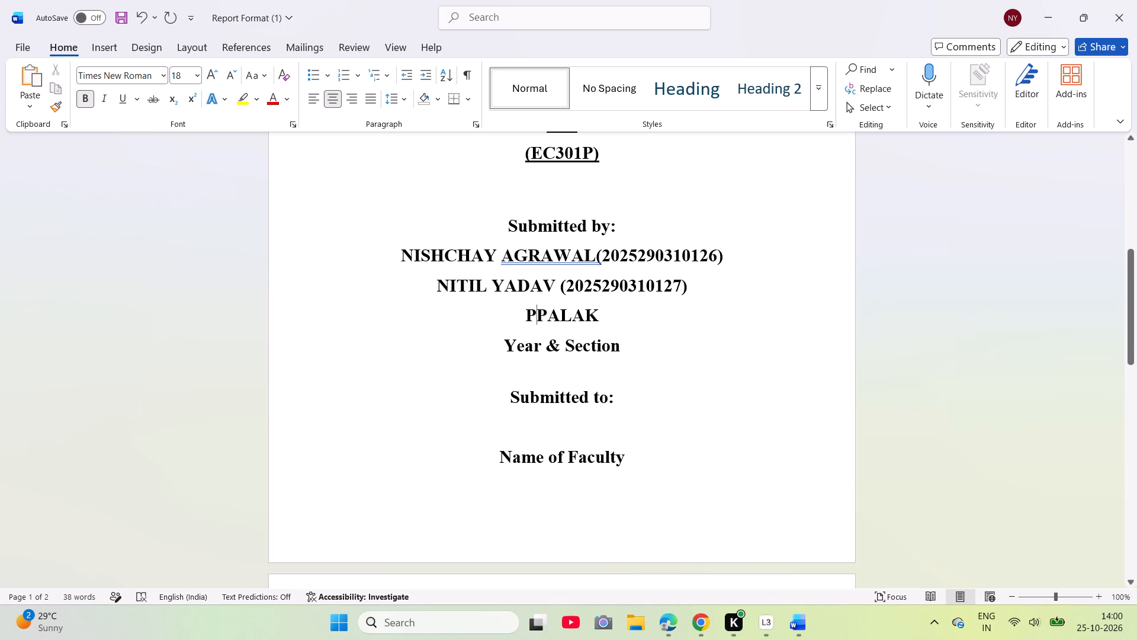
key("BackSpace")
left_click(630, 318)
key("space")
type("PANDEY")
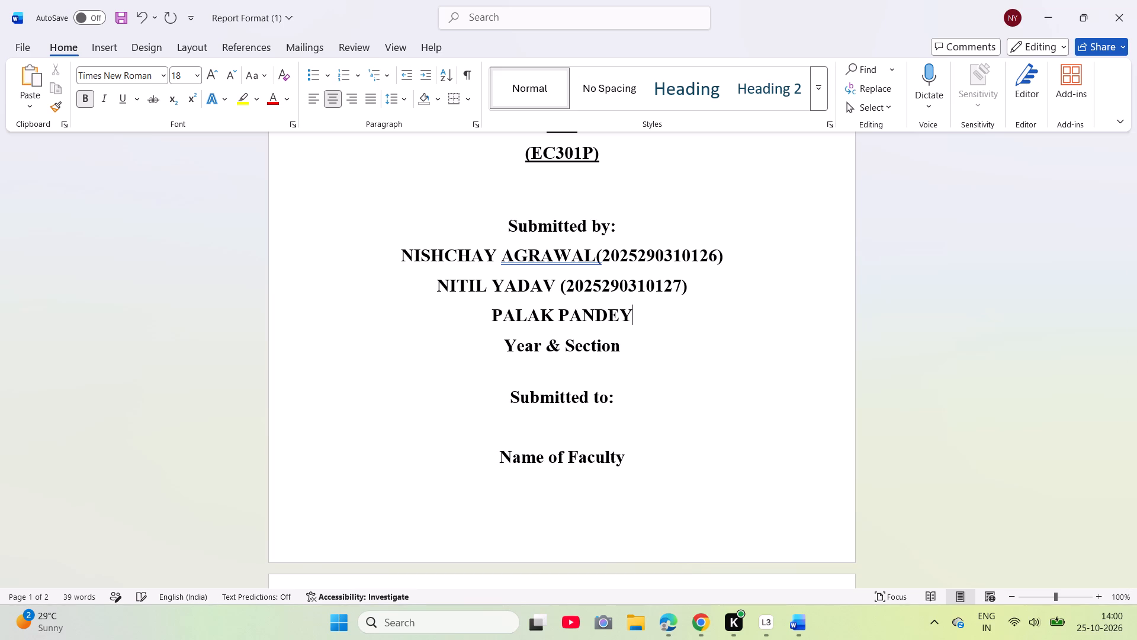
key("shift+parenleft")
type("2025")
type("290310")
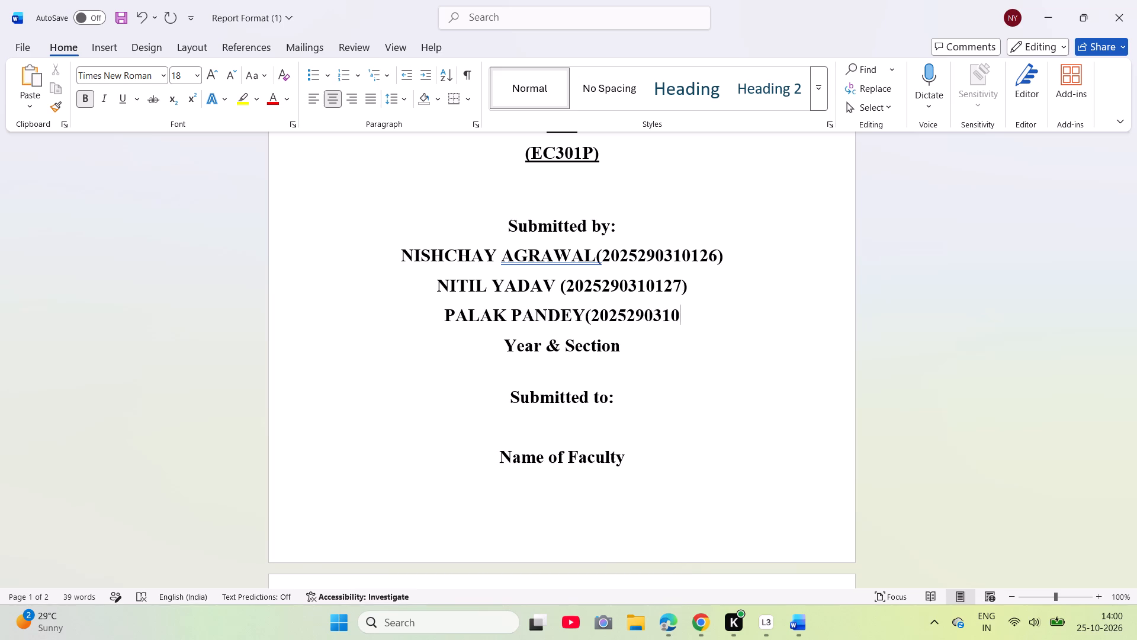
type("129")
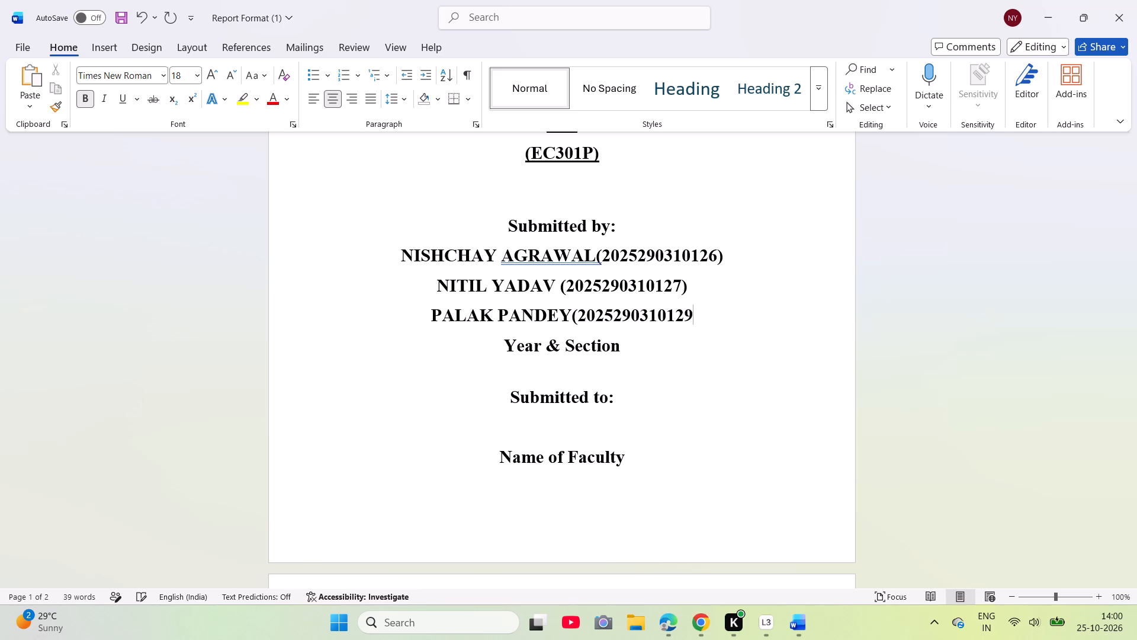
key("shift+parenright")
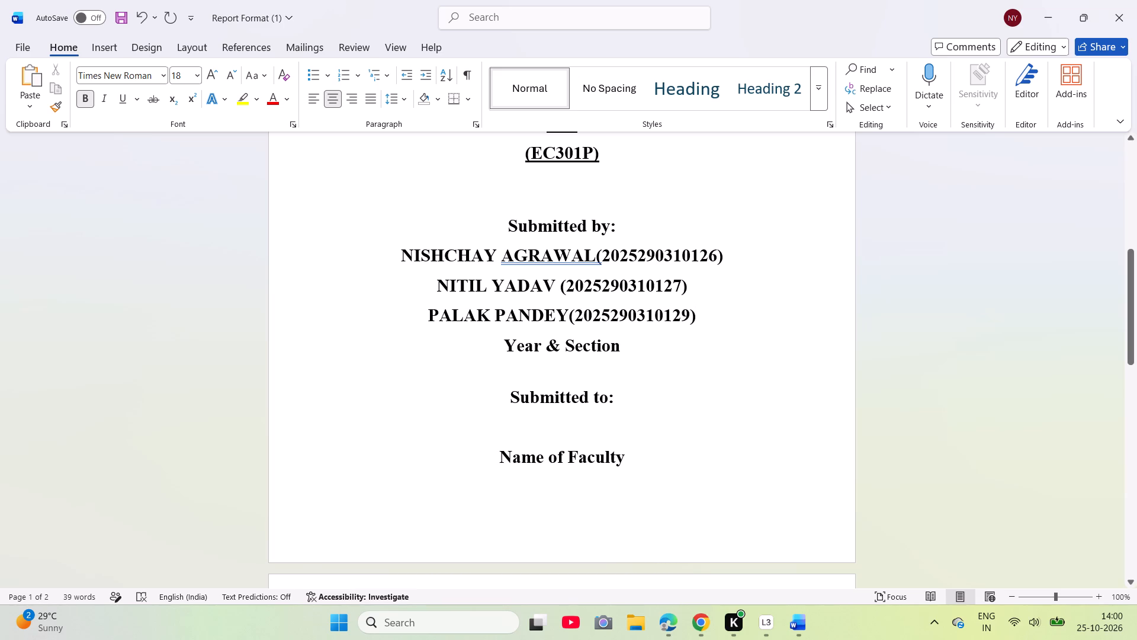
left_click(715, 321)
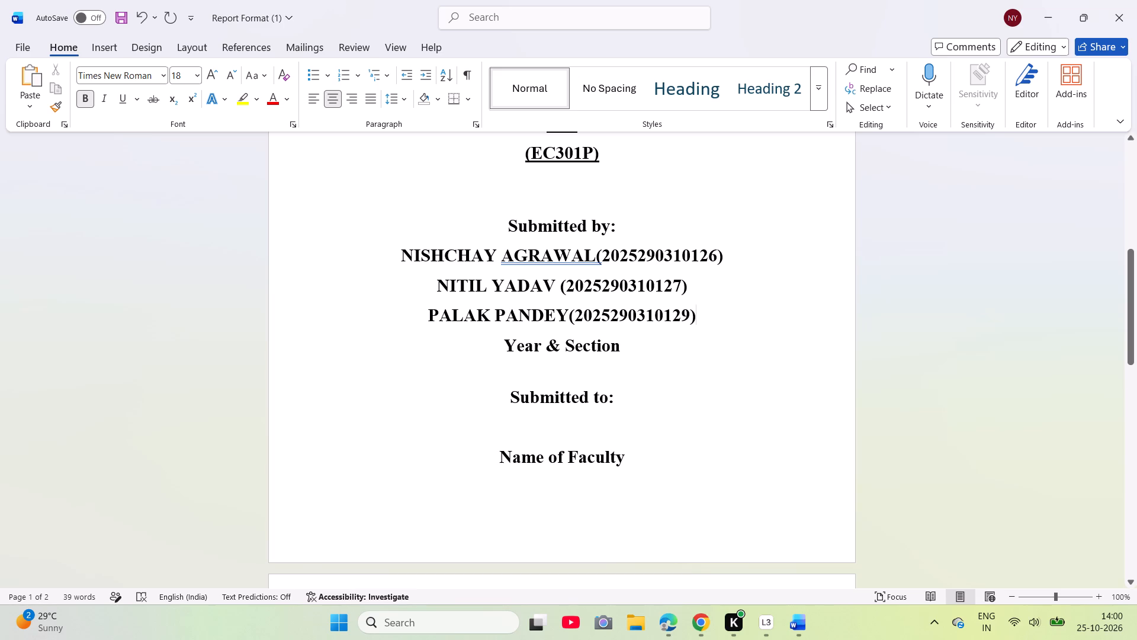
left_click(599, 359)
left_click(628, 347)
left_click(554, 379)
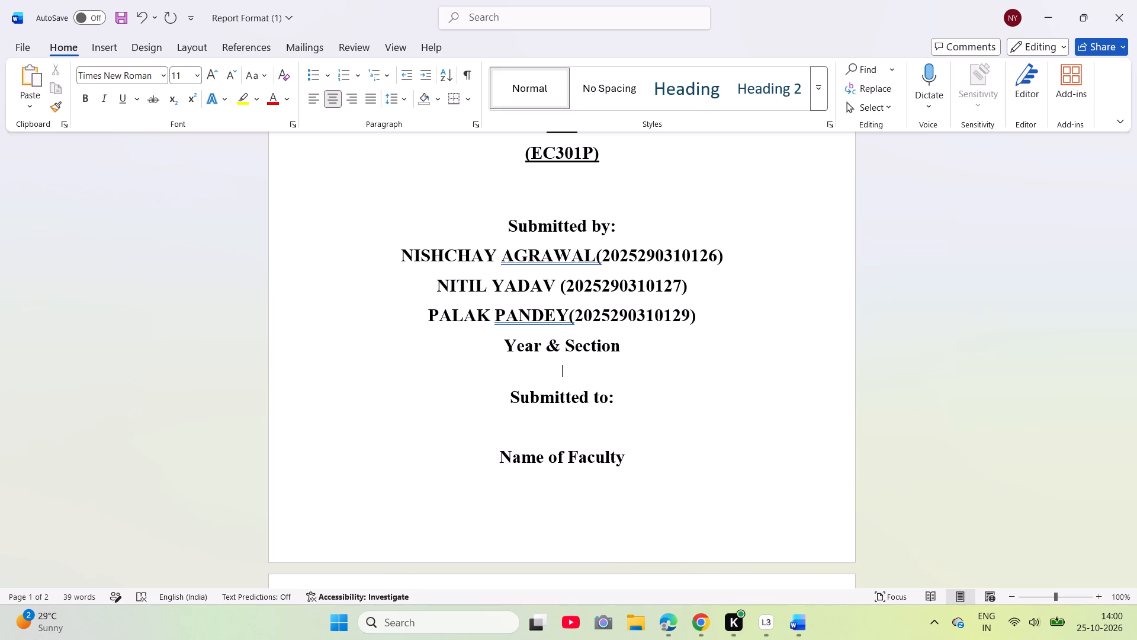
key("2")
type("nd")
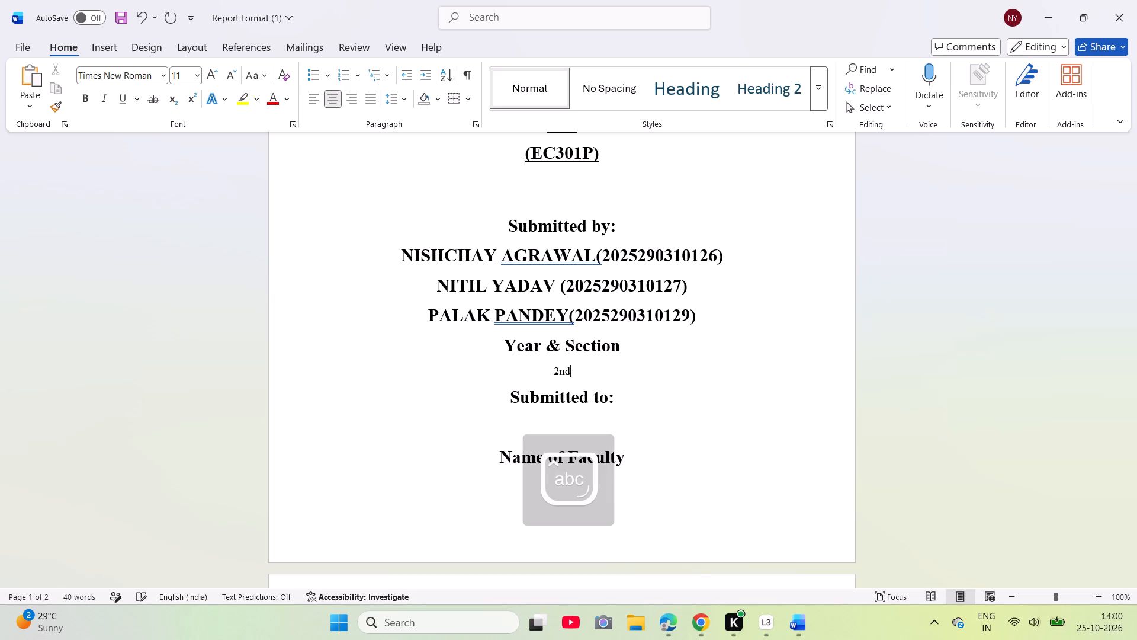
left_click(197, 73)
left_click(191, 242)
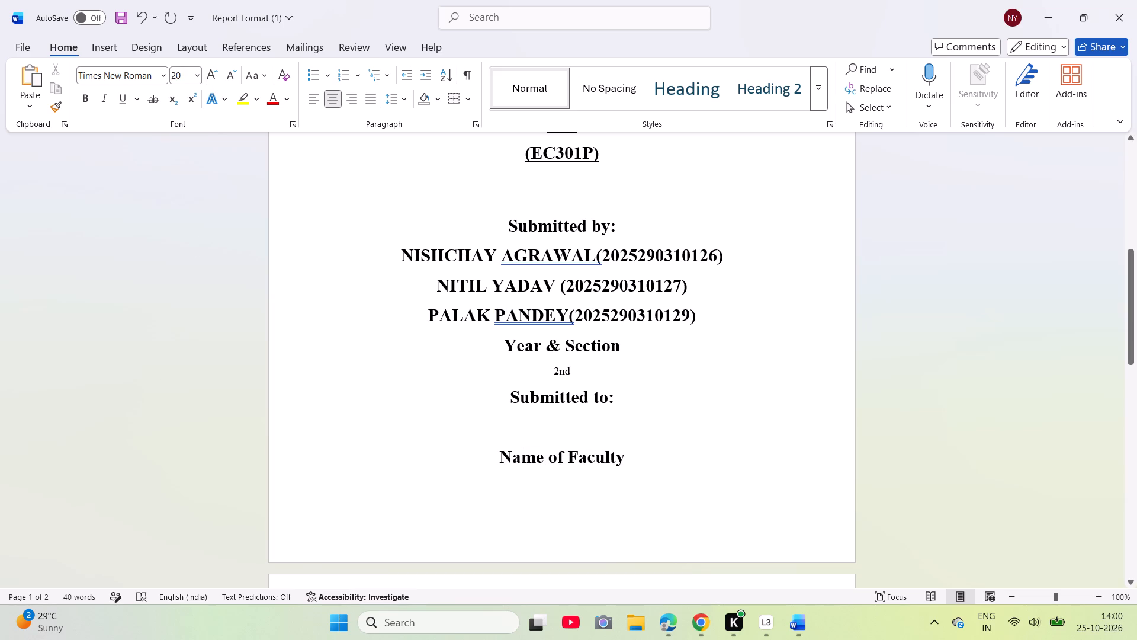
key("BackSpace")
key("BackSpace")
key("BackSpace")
Enter "2nd year & B" on the blank line between "Year & Section" and "Submitted to:".
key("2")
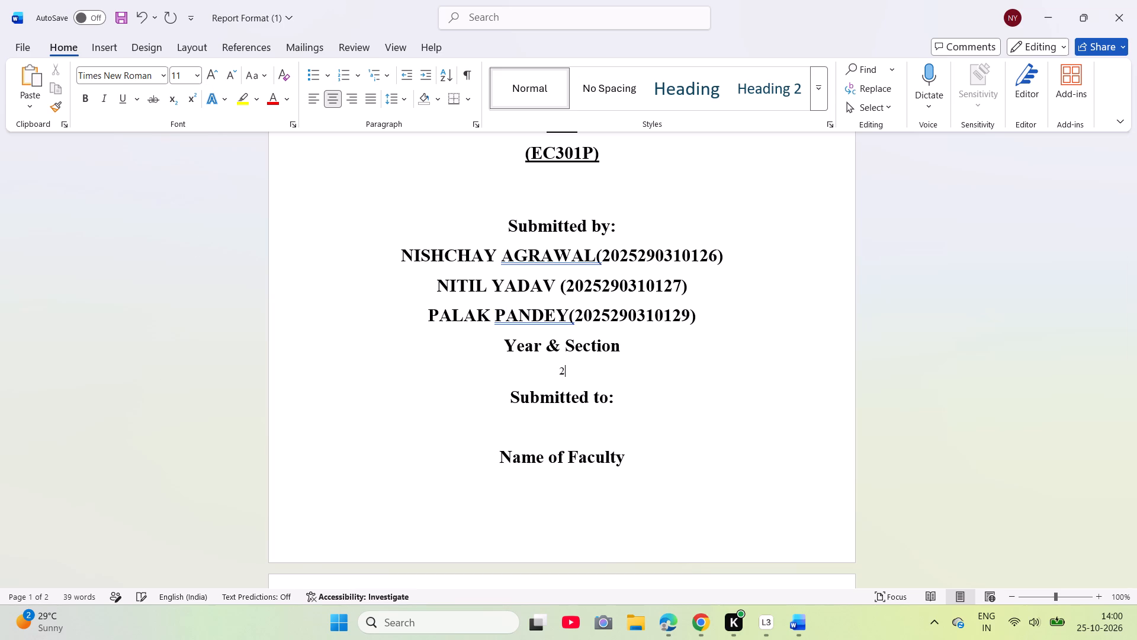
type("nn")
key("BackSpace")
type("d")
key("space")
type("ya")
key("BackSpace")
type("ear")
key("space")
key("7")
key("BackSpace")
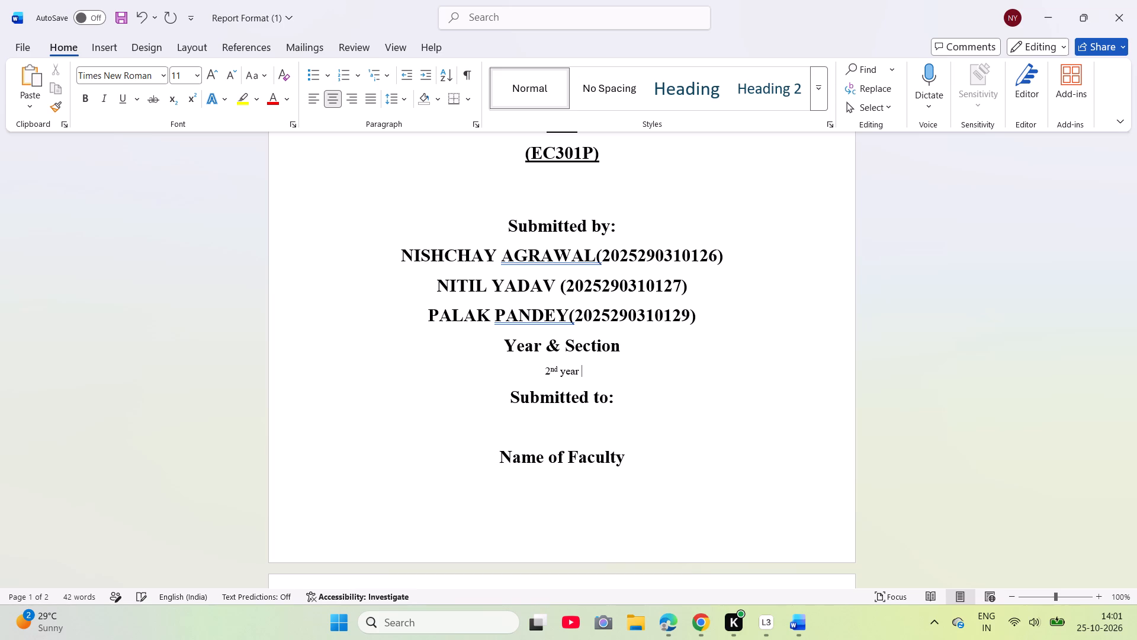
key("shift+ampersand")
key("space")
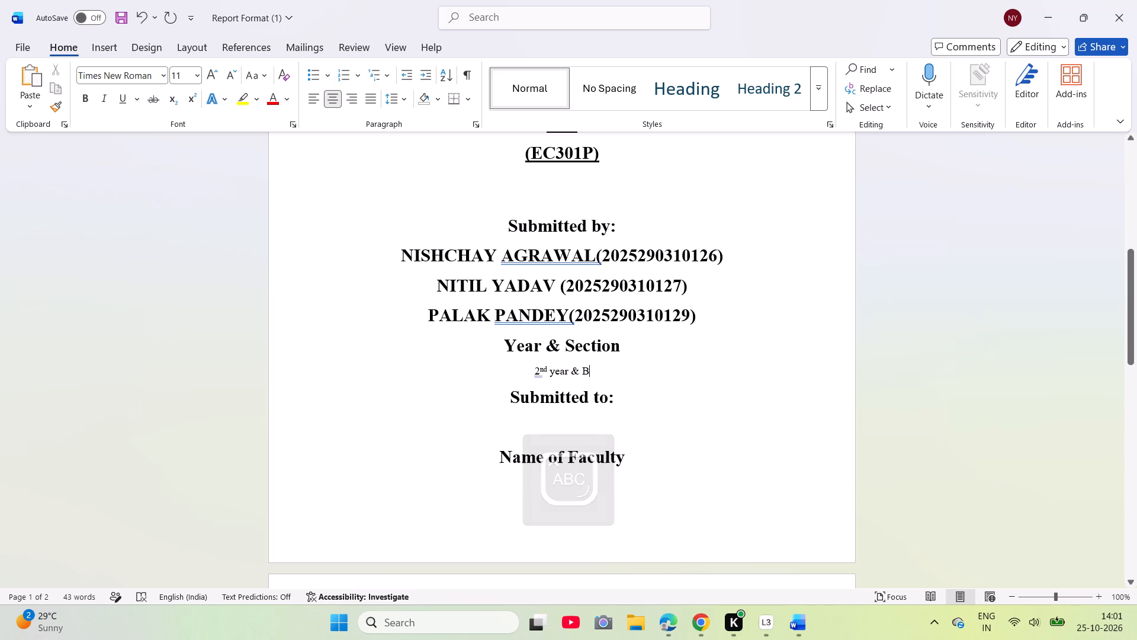
Set the font size of the "2nd year & B" line to 16.
left_click_drag(530, 367, 600, 374)
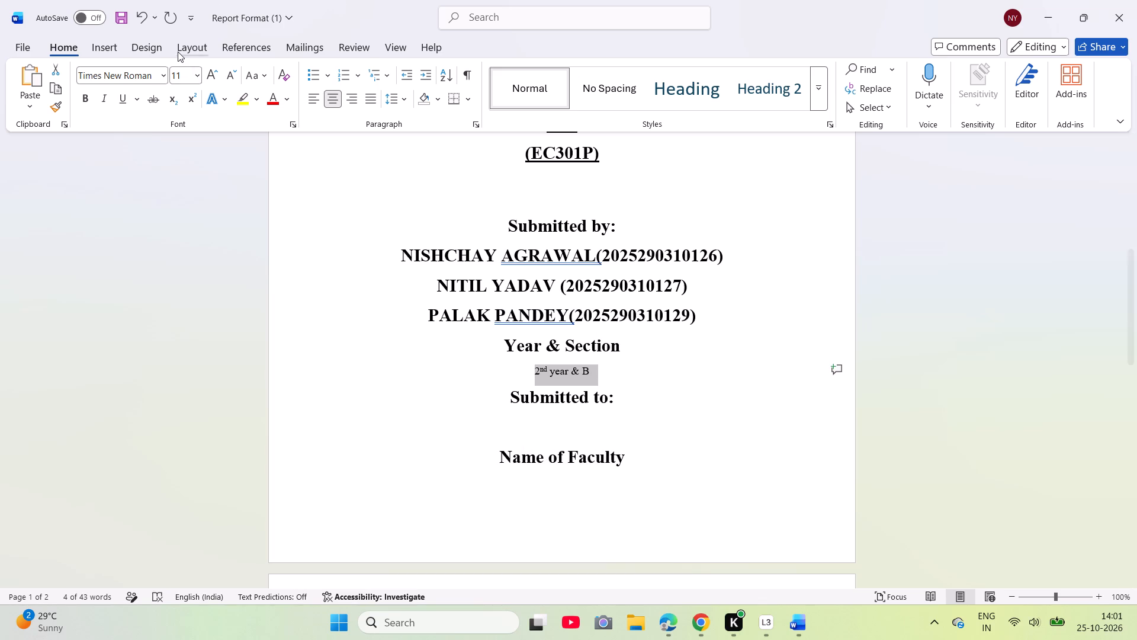
left_click(195, 75)
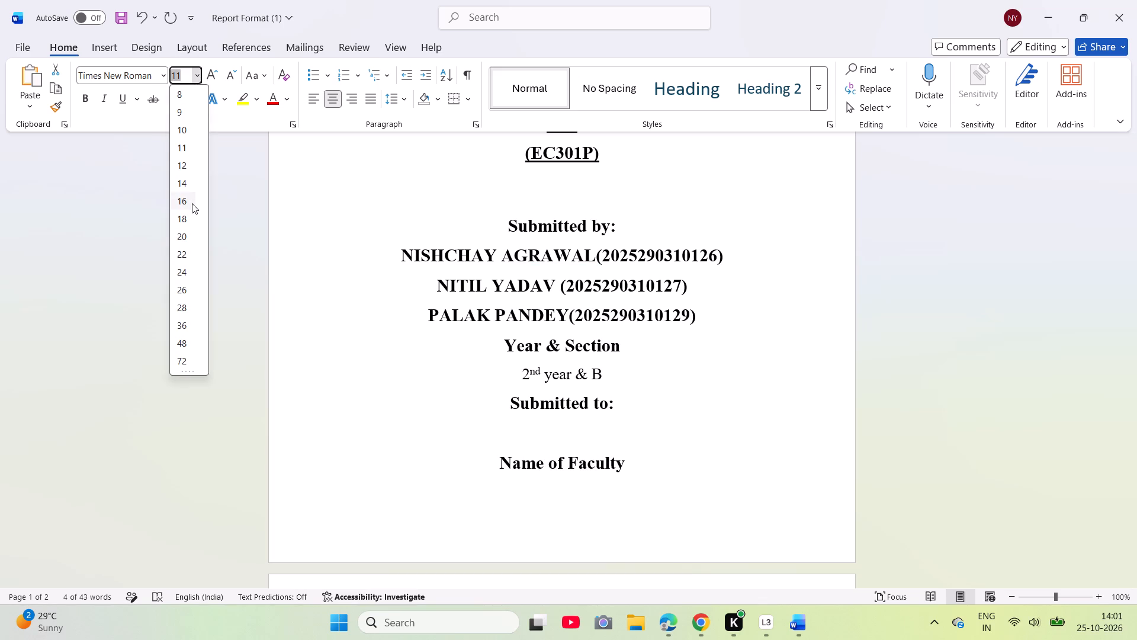
left_click(192, 203)
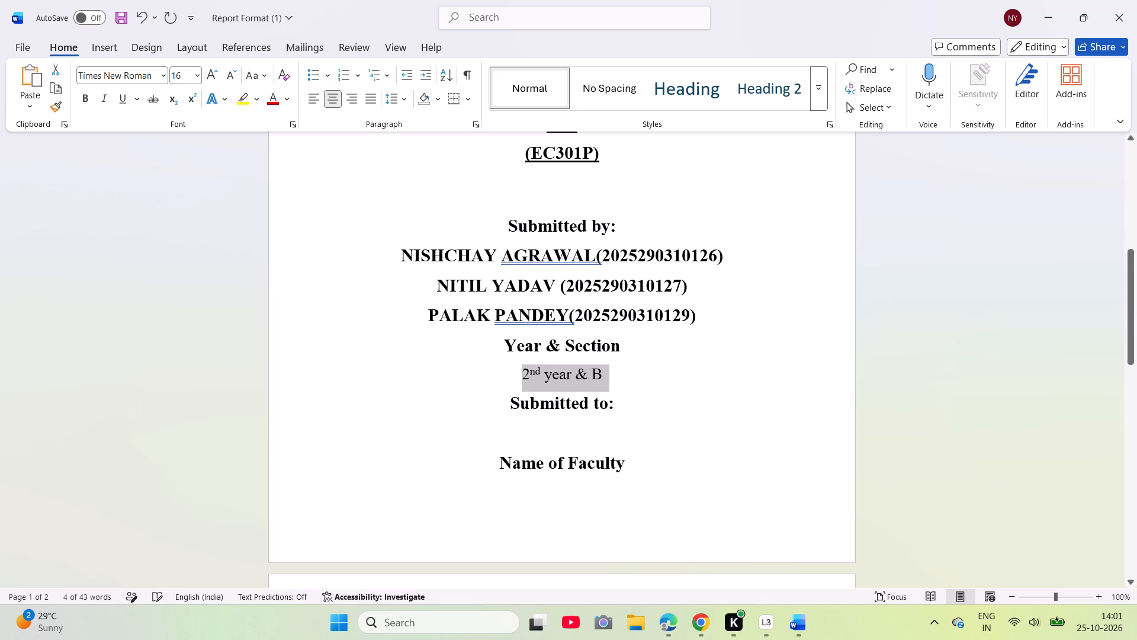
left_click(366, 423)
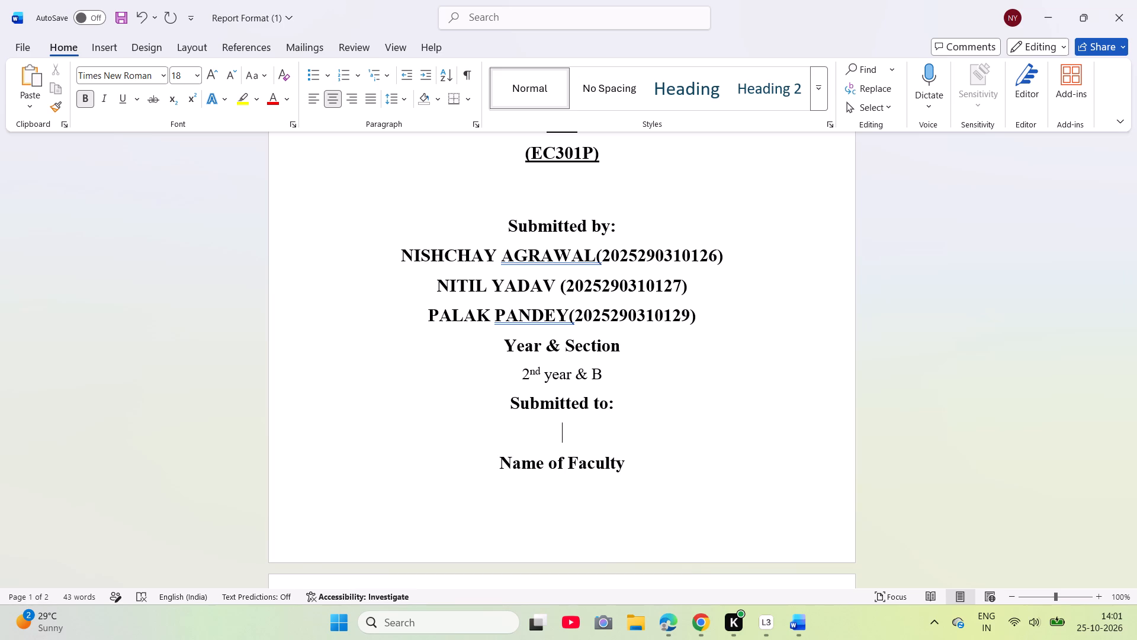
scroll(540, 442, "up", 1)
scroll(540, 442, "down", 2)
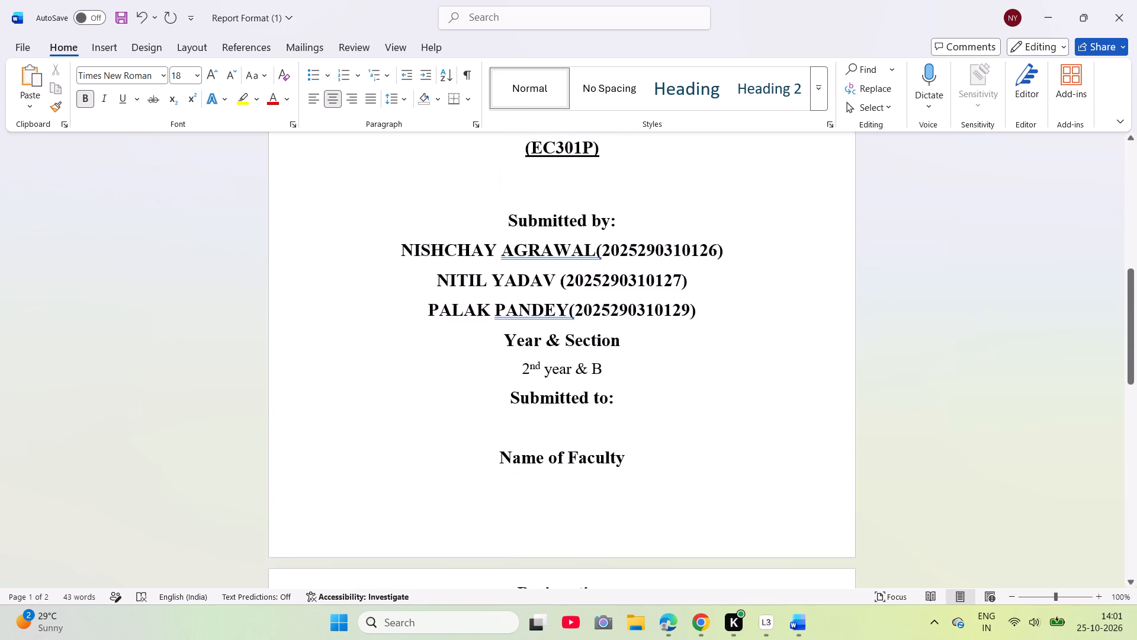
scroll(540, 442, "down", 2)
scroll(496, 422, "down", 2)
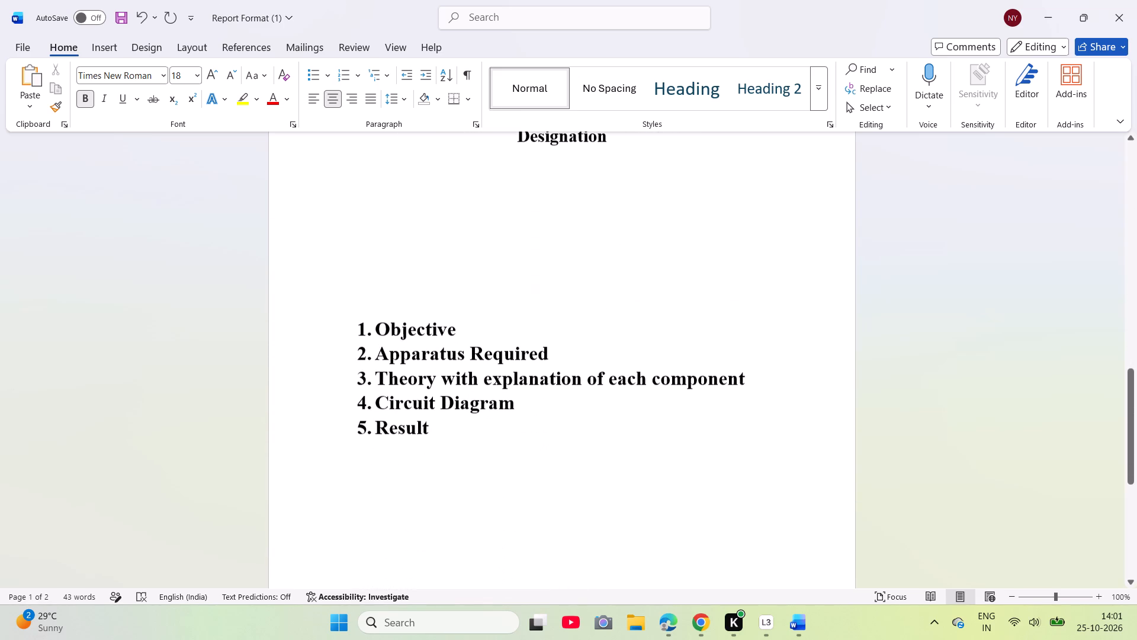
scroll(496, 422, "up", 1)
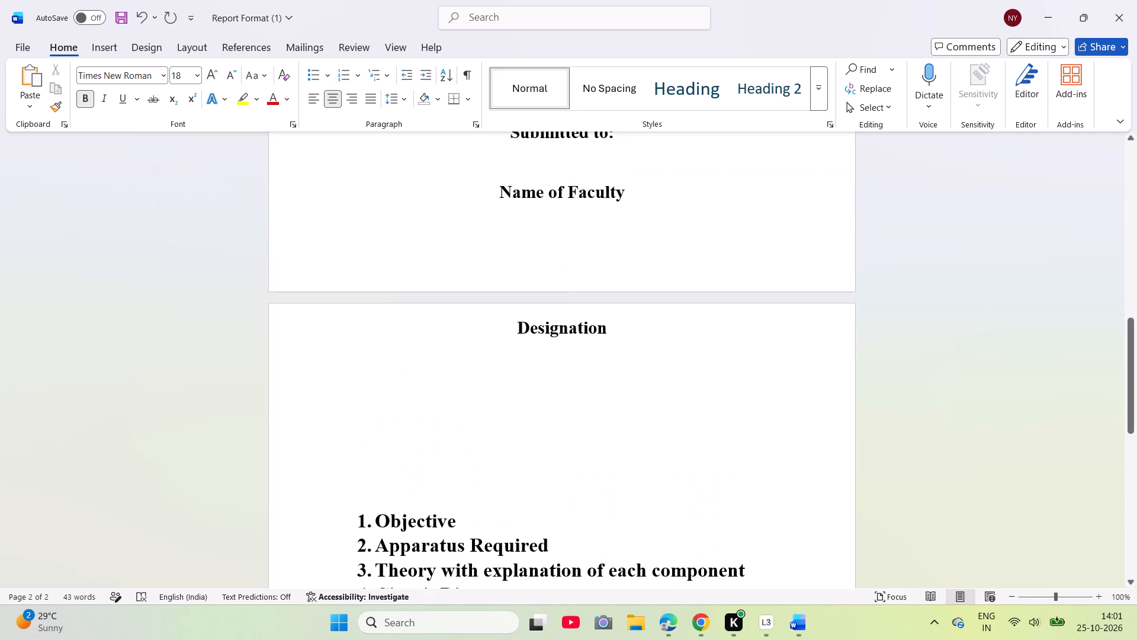
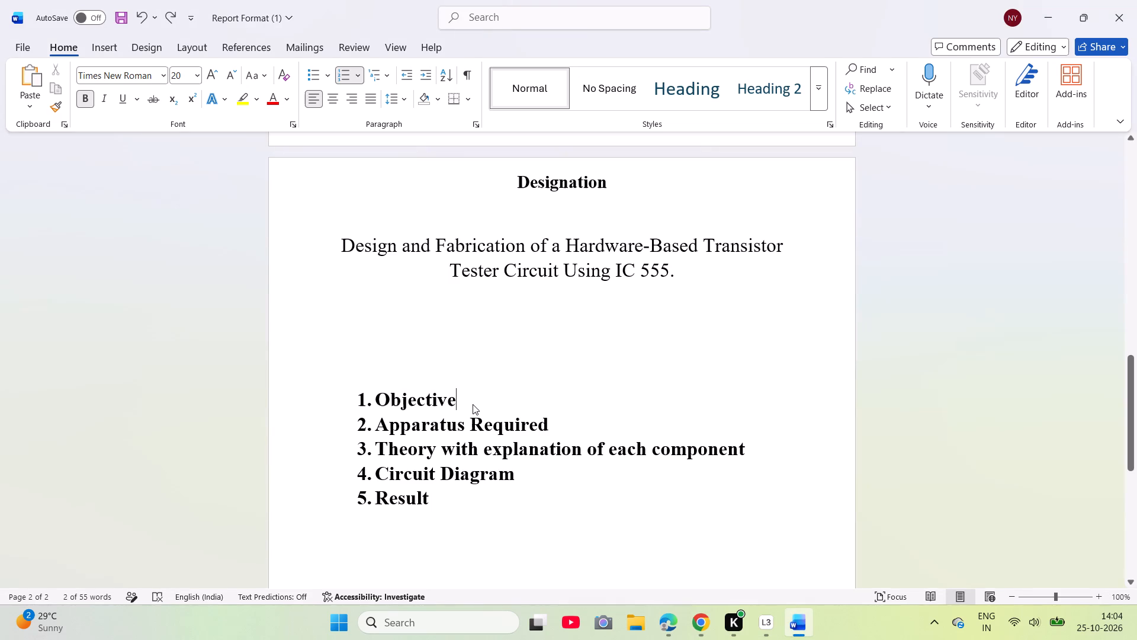
key("Return")
key("Return")
key("Return")
key("Return")
key("Return")
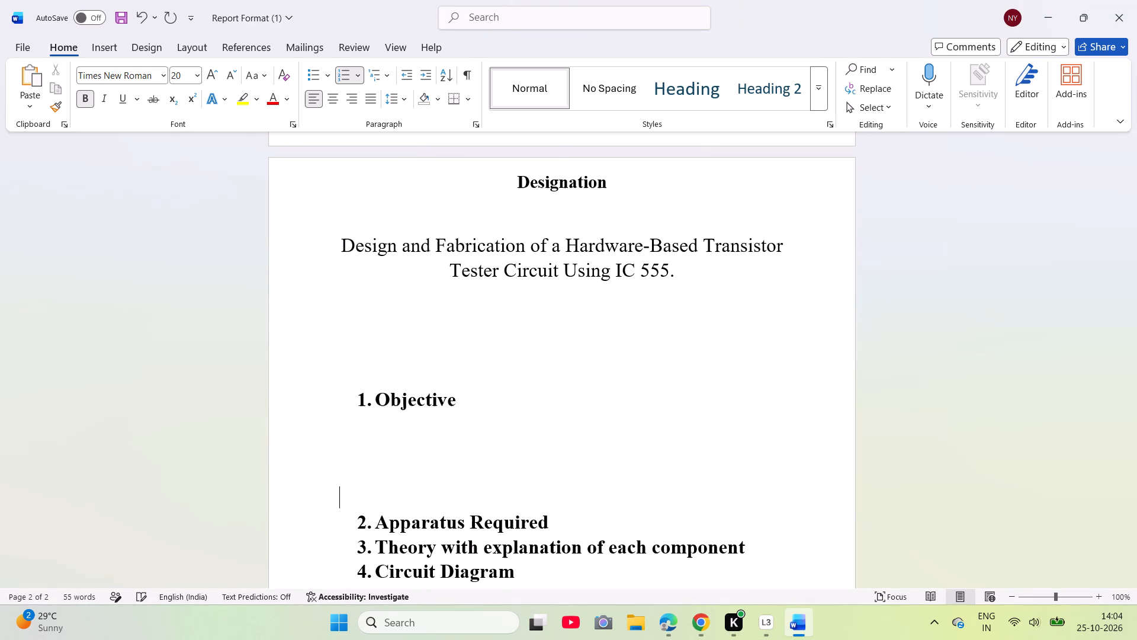
key("Return")
key("Return")
key("Return")
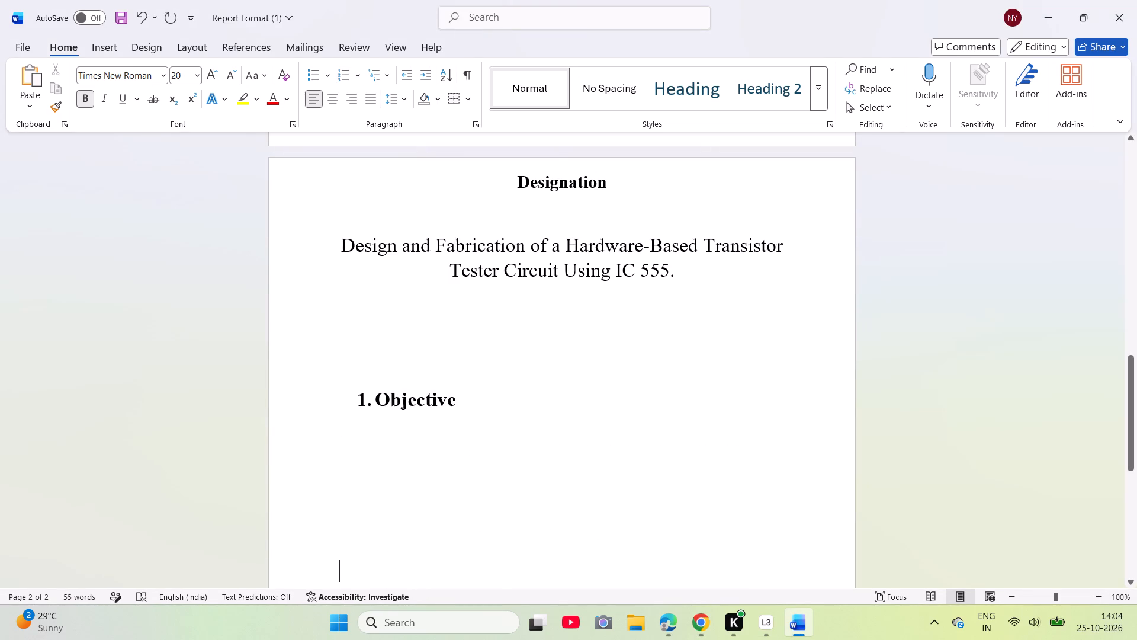
left_click(389, 420)
key("ctrl+v")
Remove the bold formatting from the pasted Objective text and set its font size to 14.
scroll(389, 420, "up", 2)
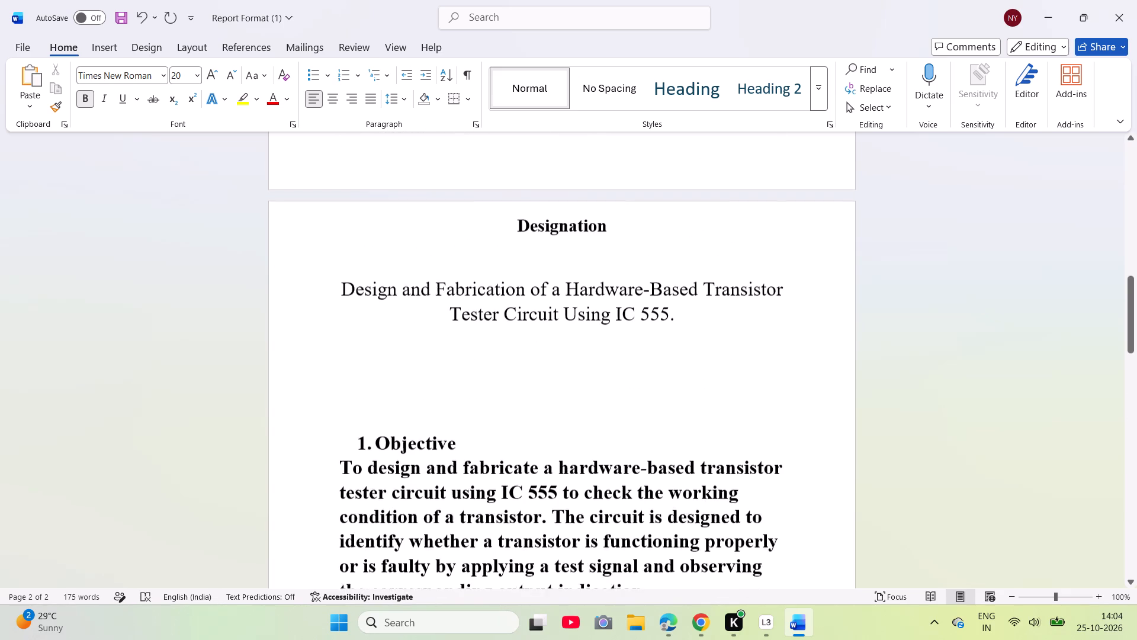
scroll(389, 420, "up", 1)
left_click_drag(340, 471, 547, 609)
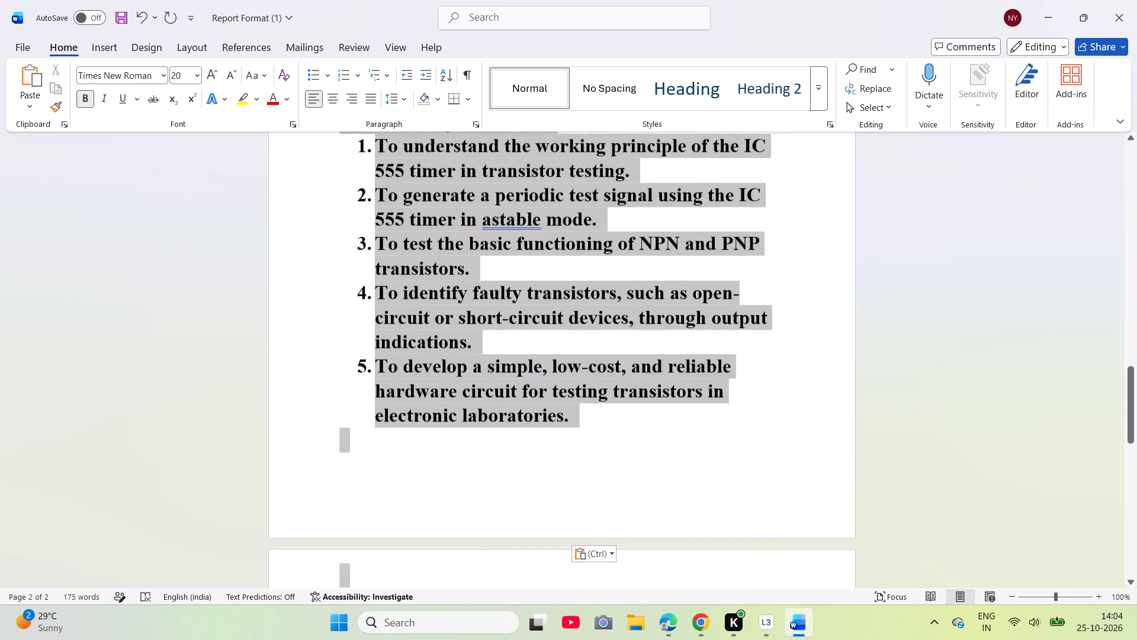
left_click_drag(547, 609, 605, 340)
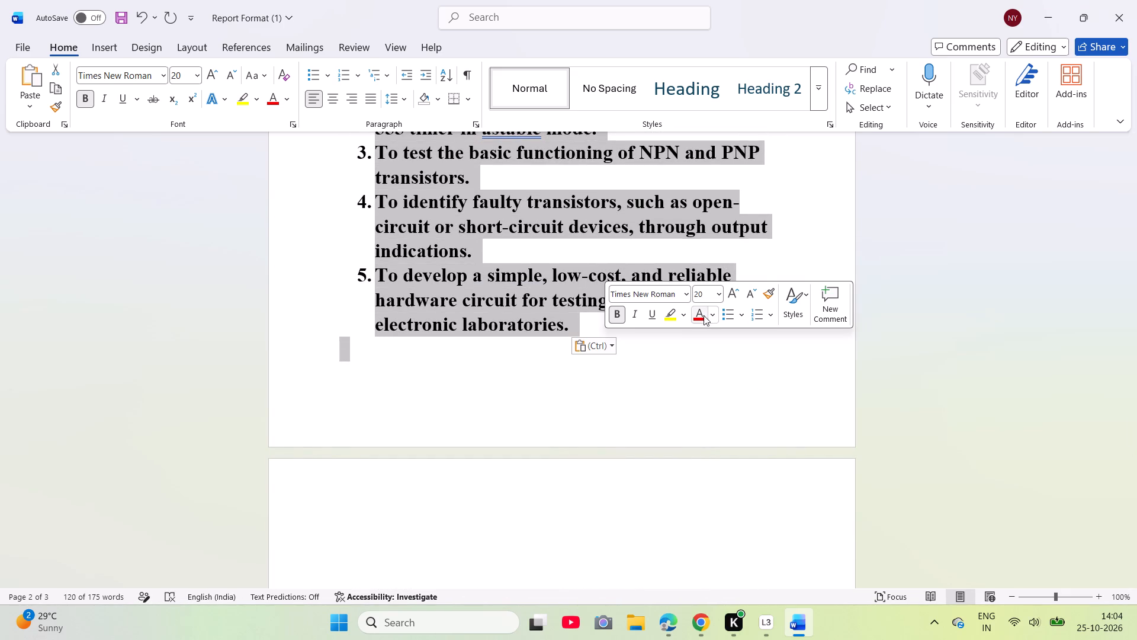
left_click(620, 311)
left_click(654, 313)
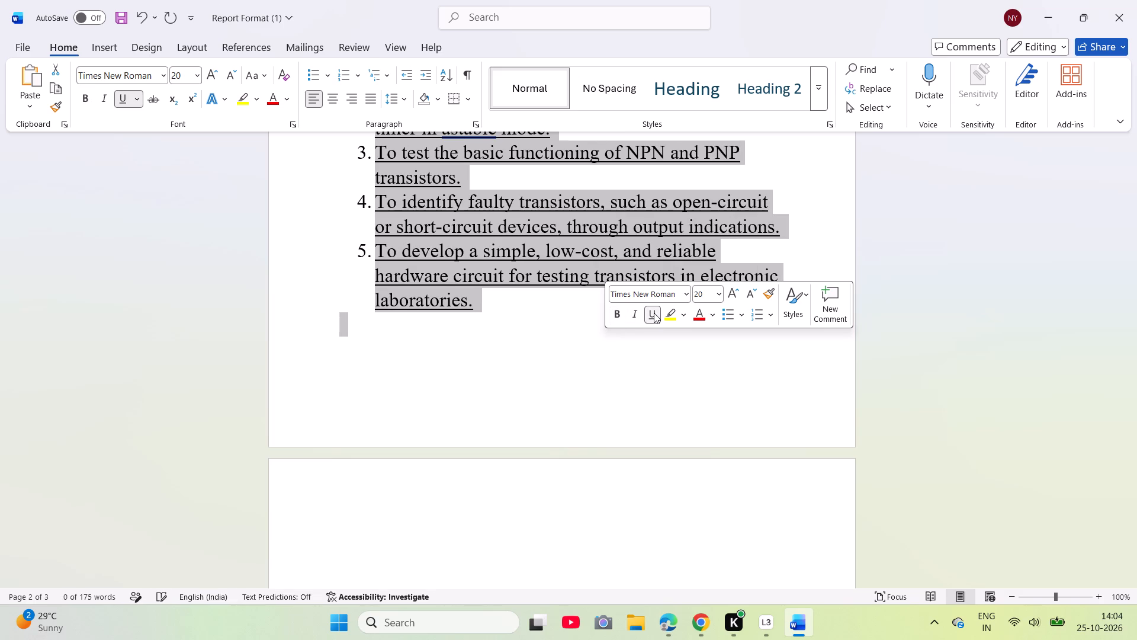
left_click(654, 313)
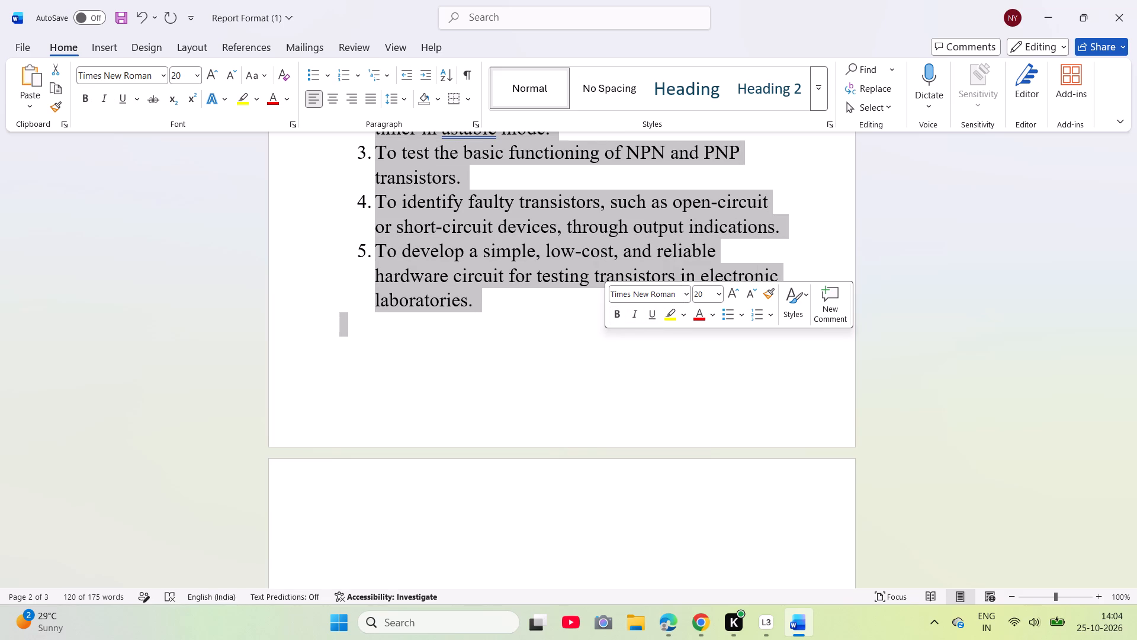
left_click(716, 295)
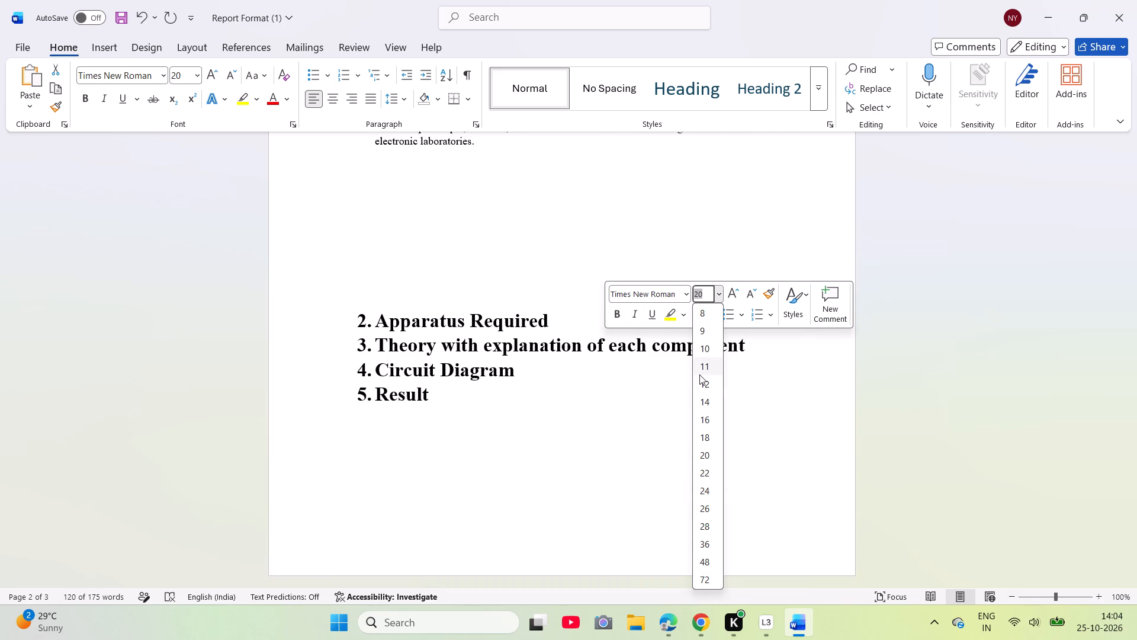
left_click(708, 404)
left_click(538, 367)
Apply bullets to the opening Objective paragraph and the "The main objectives are:" line.
scroll(538, 367, "up", 3)
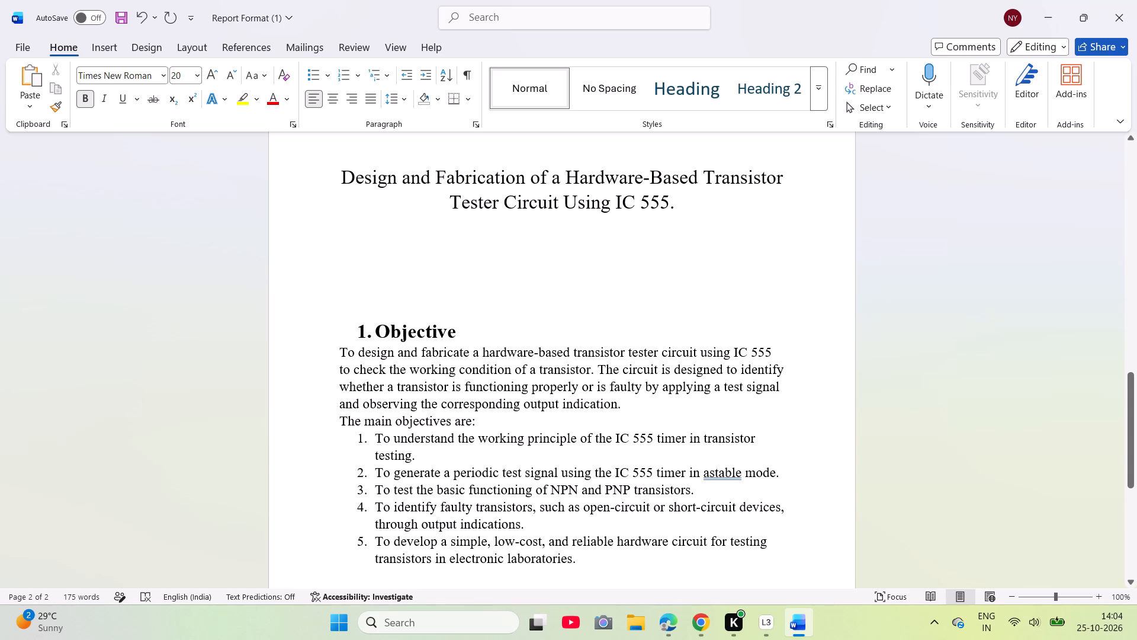
left_click_drag(335, 351, 340, 351)
left_click_drag(340, 351, 489, 422)
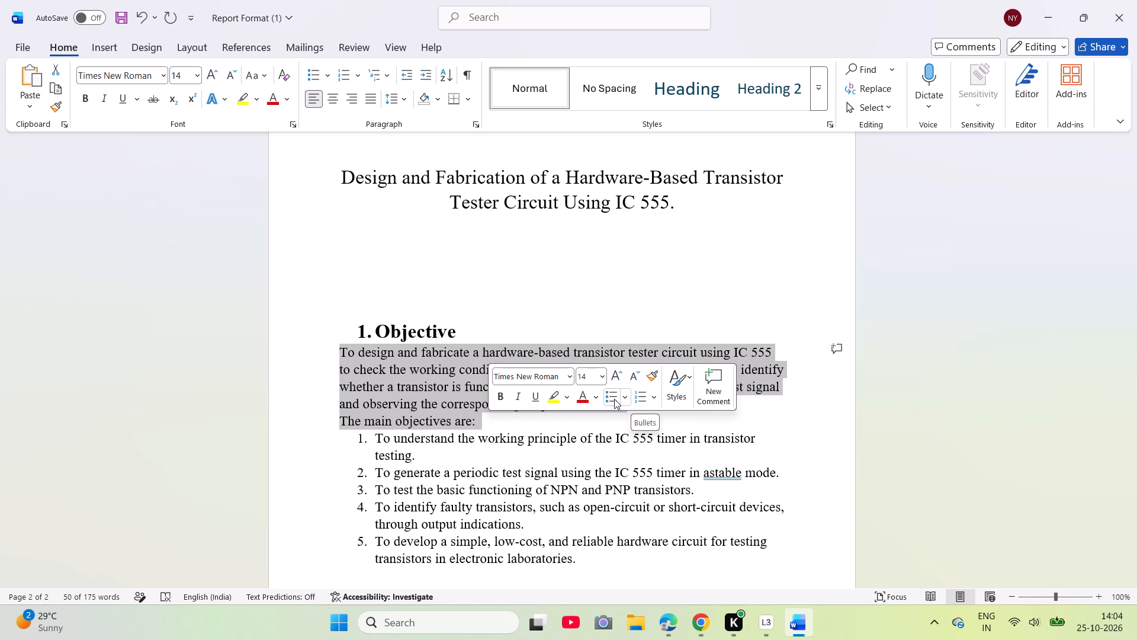
left_click(614, 399)
left_click(307, 384)
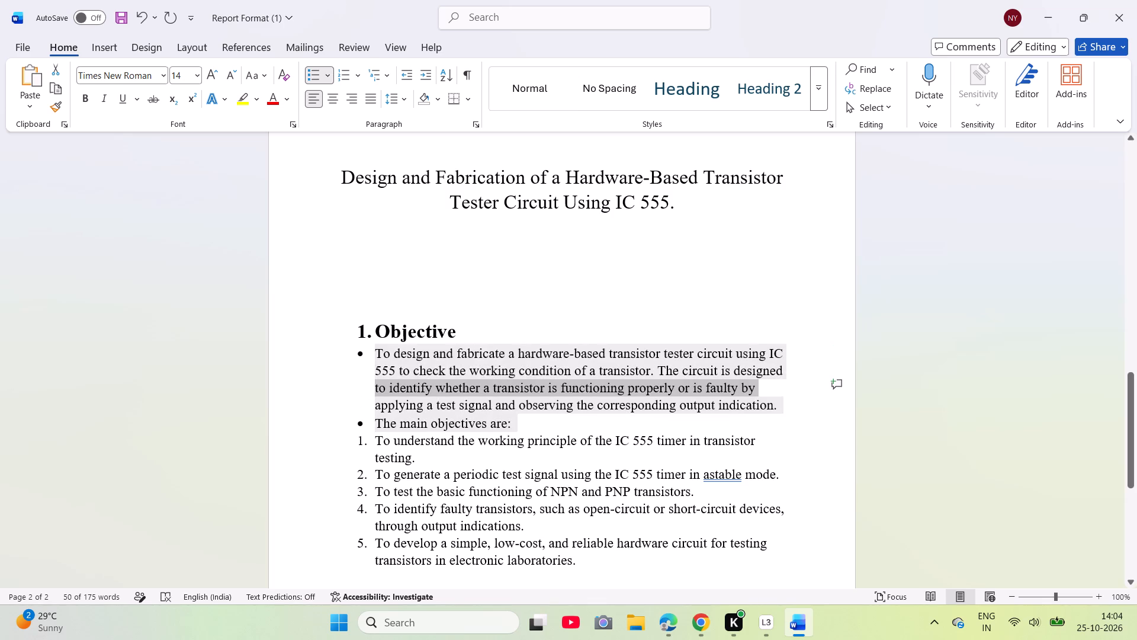
left_click(329, 404)
left_click(375, 427)
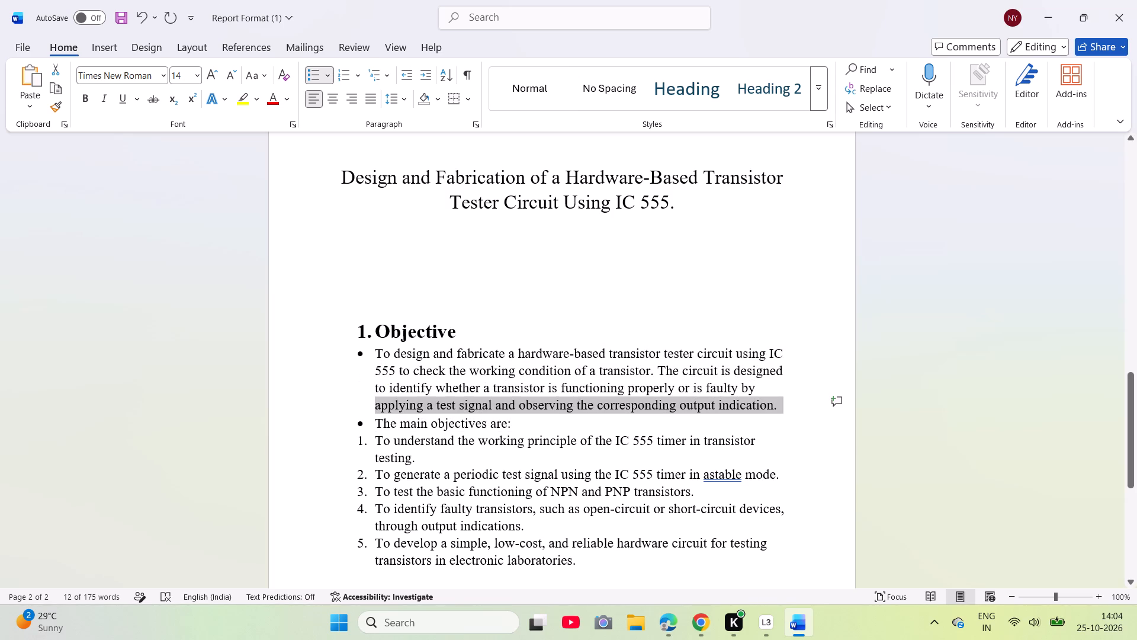
Remove the bullet from the opening Objective paragraph.
left_click(364, 350)
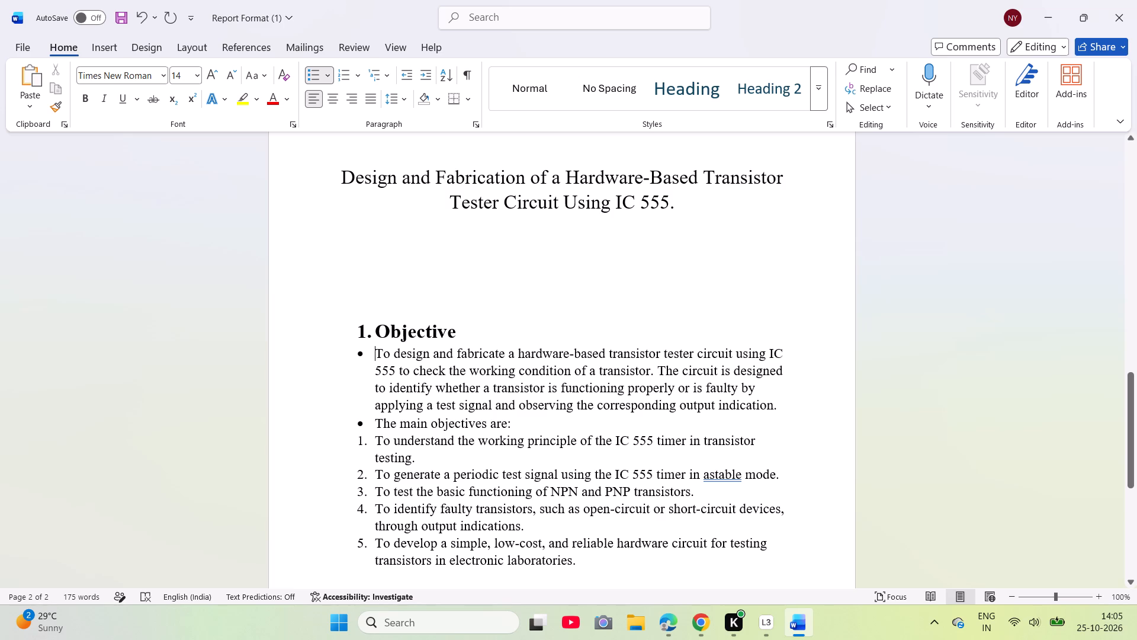
key("BackSpace")
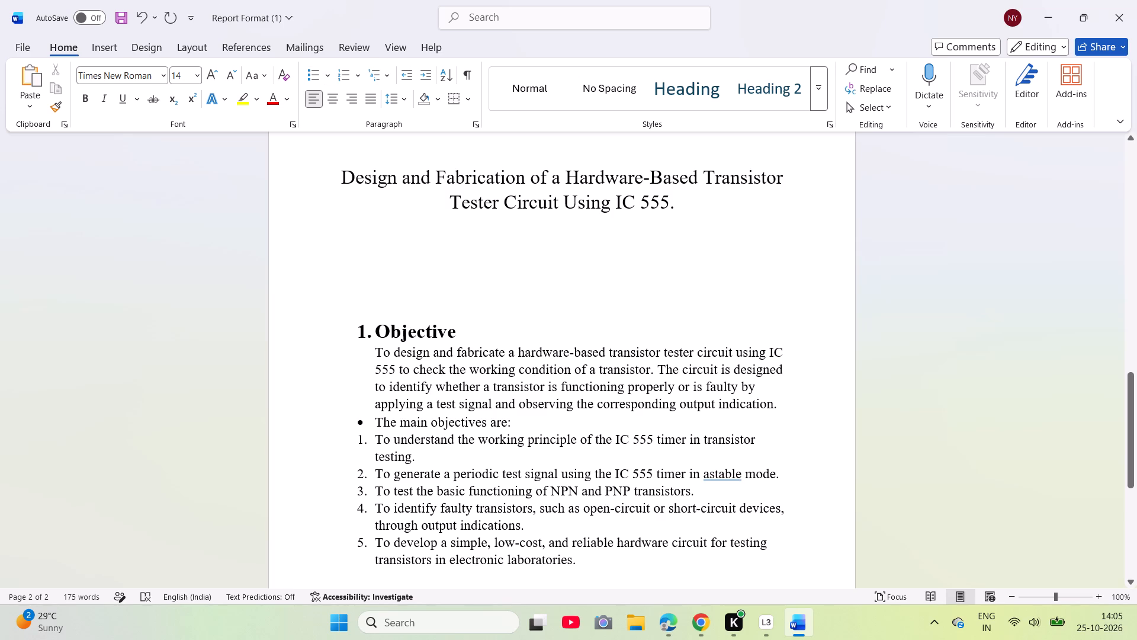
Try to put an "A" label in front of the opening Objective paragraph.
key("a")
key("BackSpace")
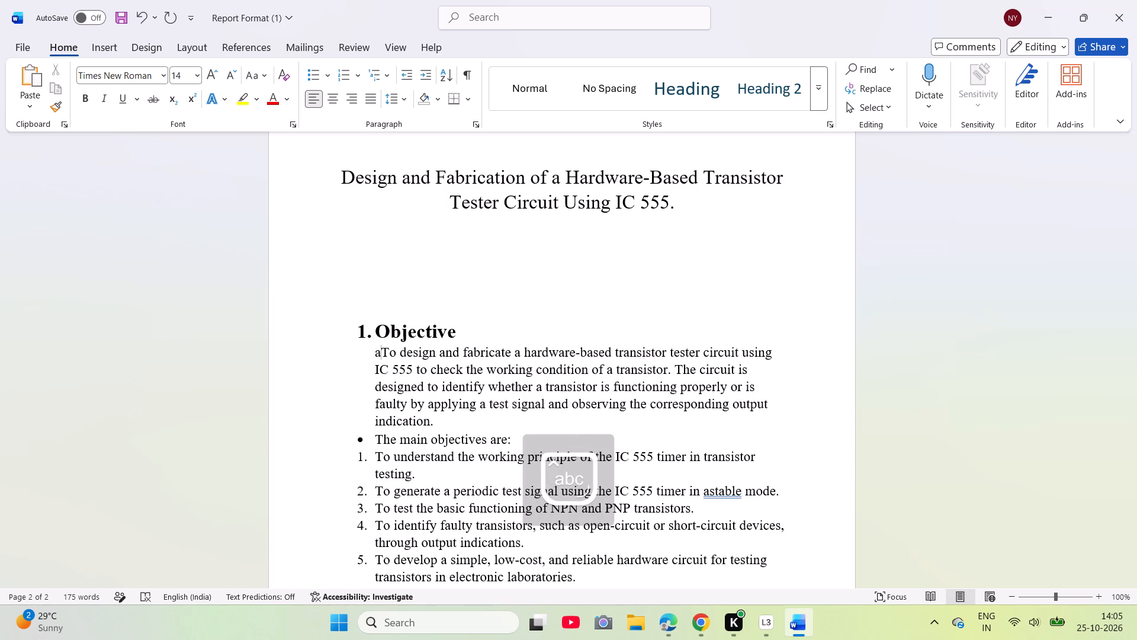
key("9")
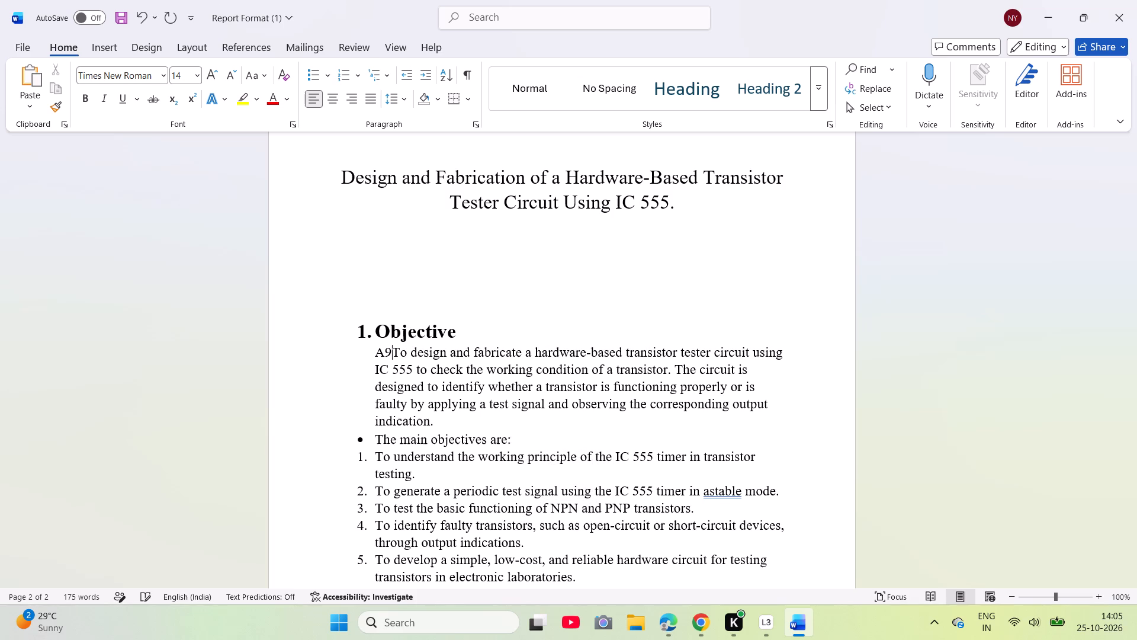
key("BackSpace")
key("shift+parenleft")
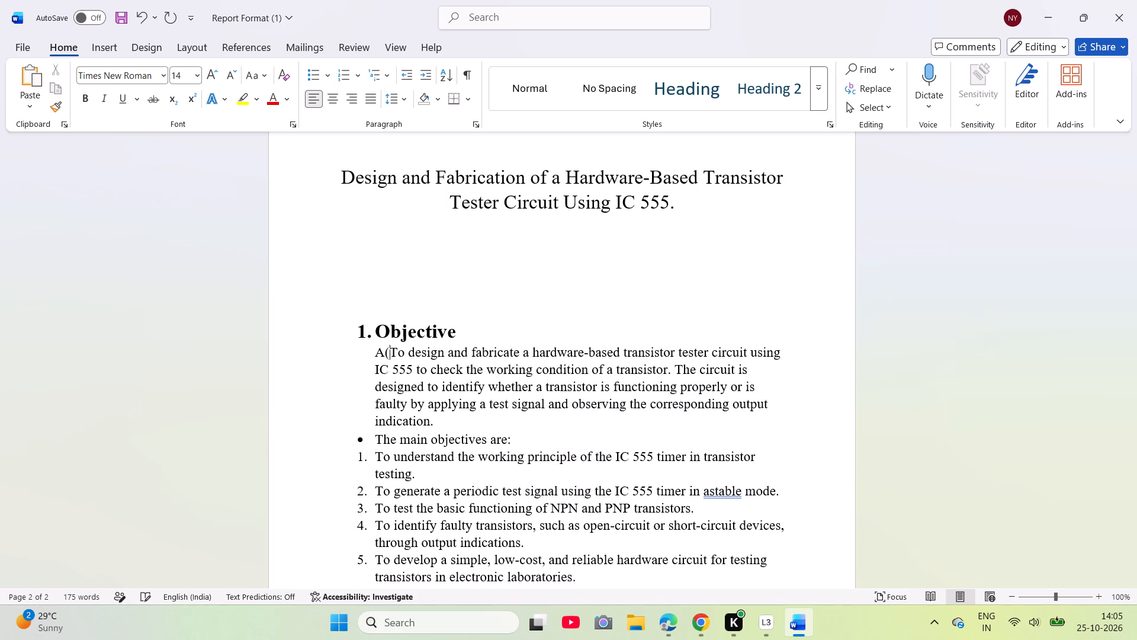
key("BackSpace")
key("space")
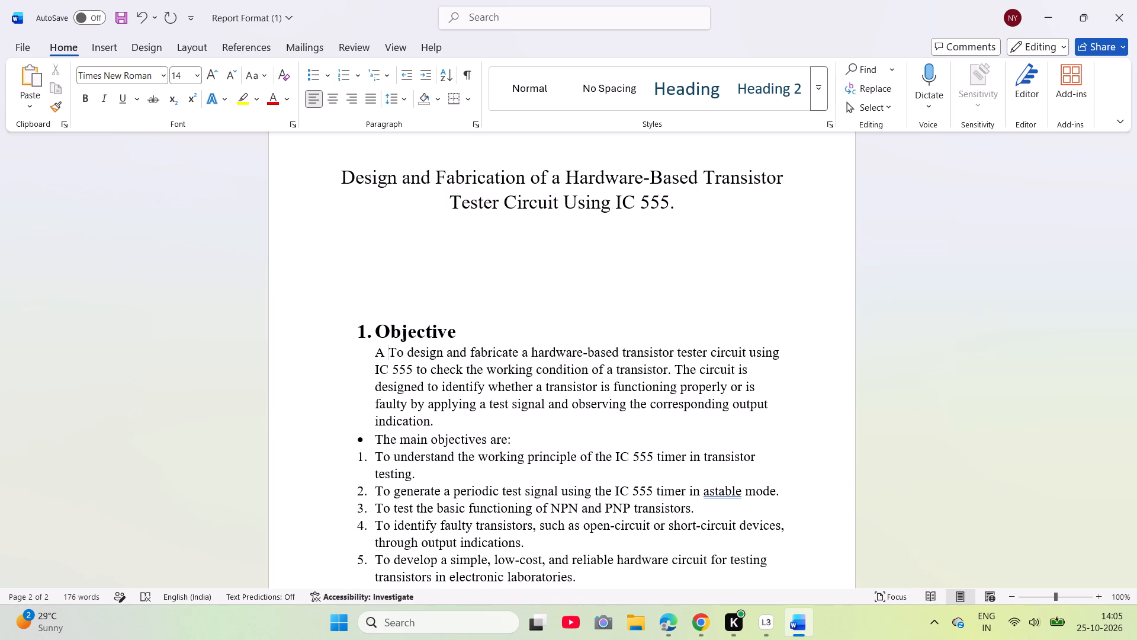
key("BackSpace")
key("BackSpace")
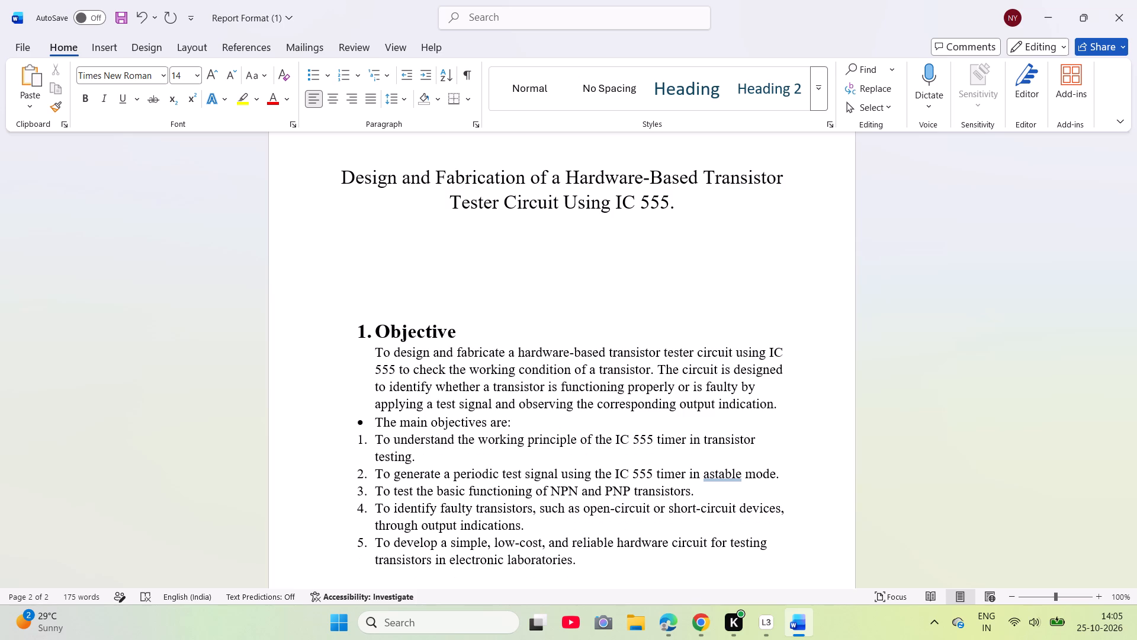
Remove the bullet from the "The main objectives are:" line.
left_click(362, 417)
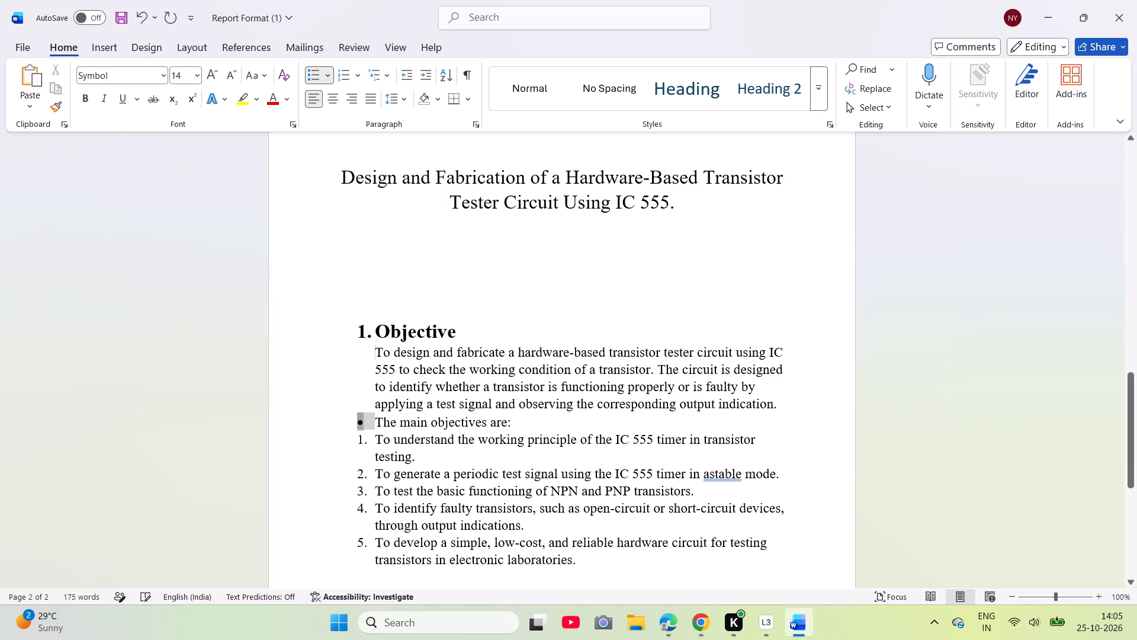
key("BackSpace")
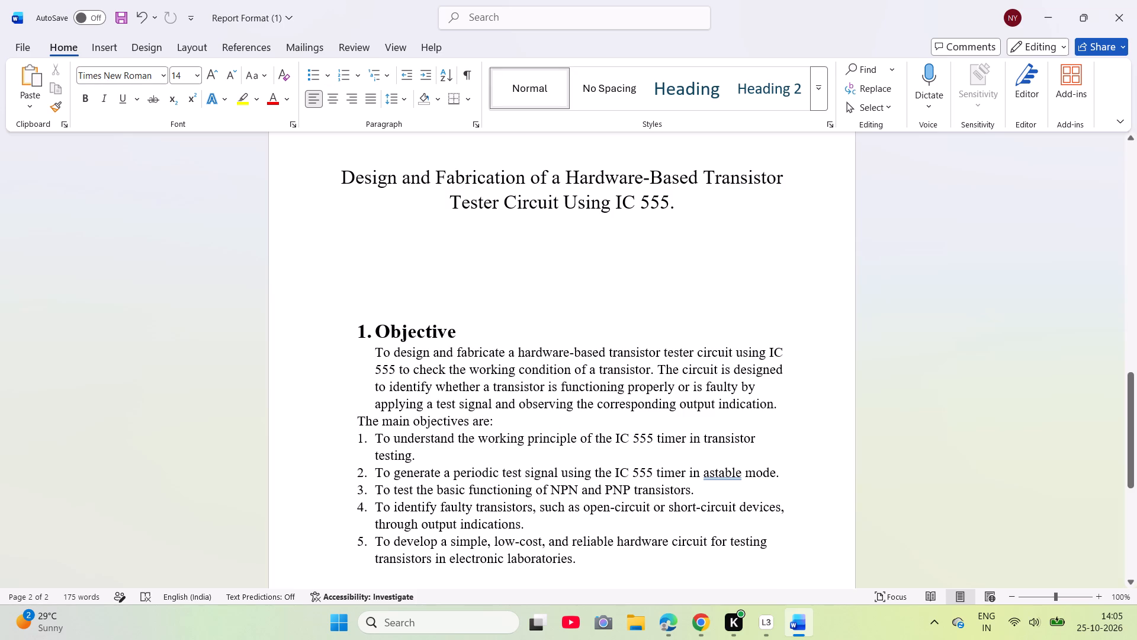
key("Return")
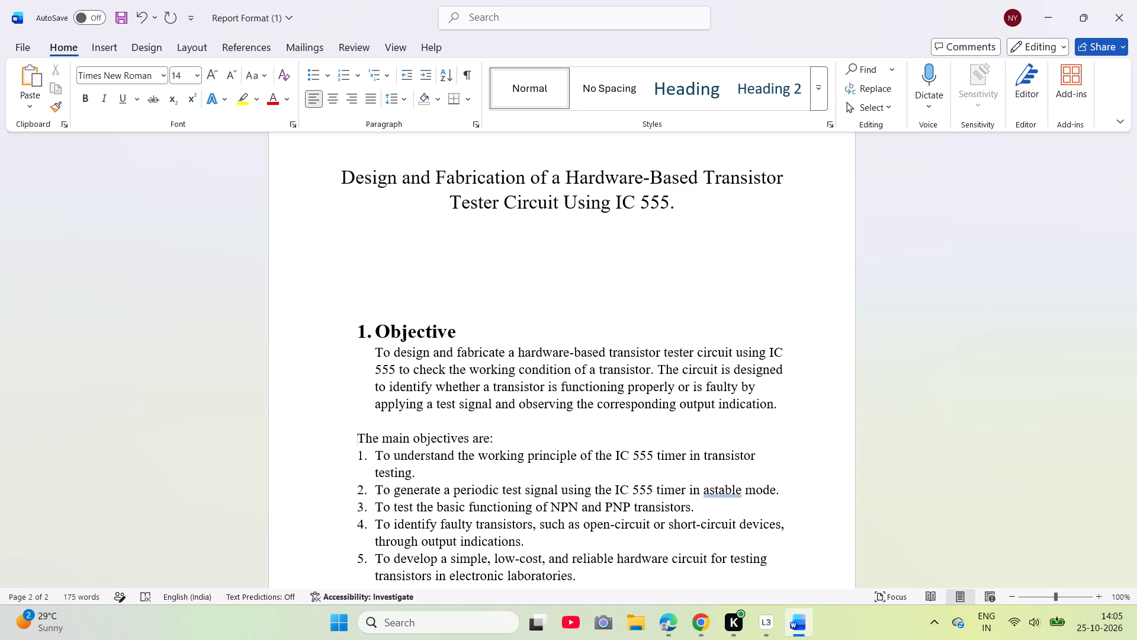
key("BackSpace")
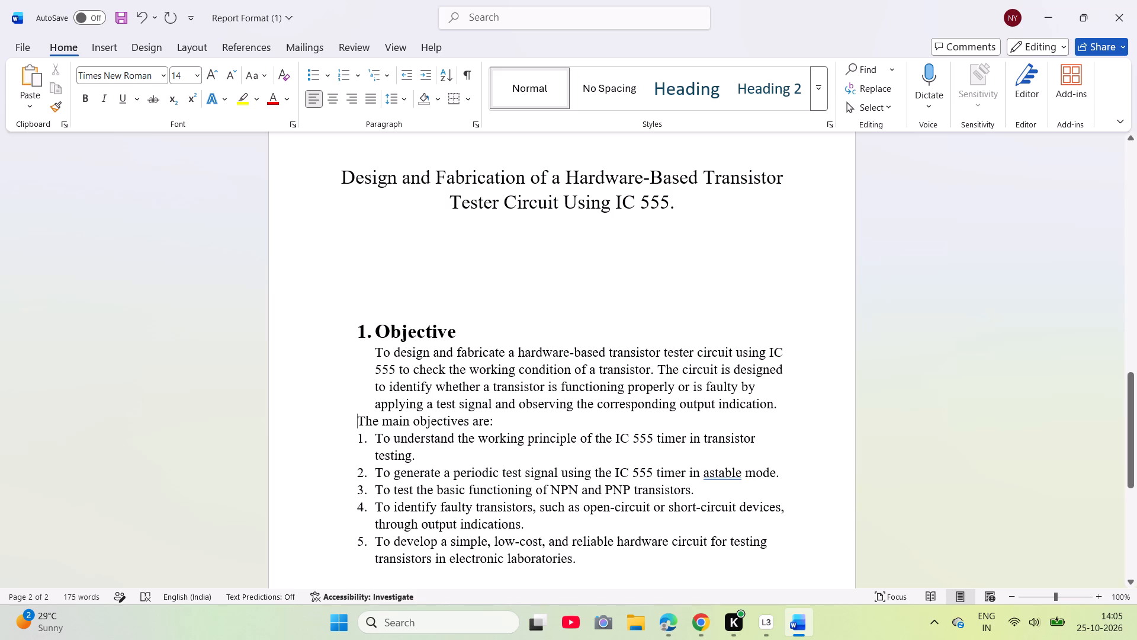
Label the opening Objective paragraph as item (a).
left_click(370, 352)
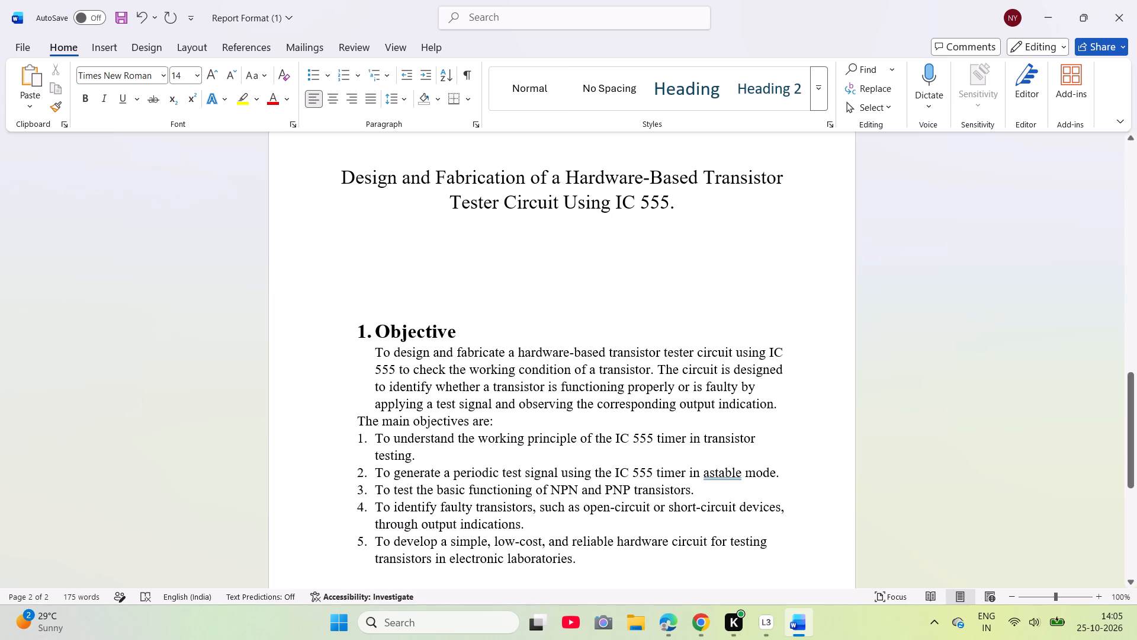
left_click(358, 351)
key("shift+parenleft")
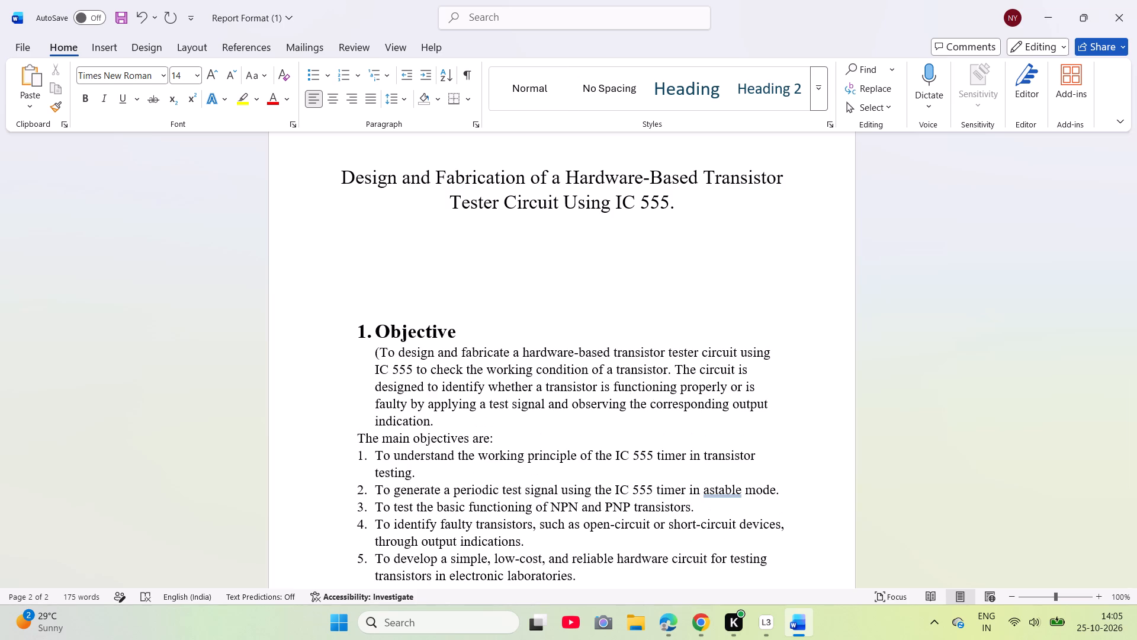
key("a")
type(")")
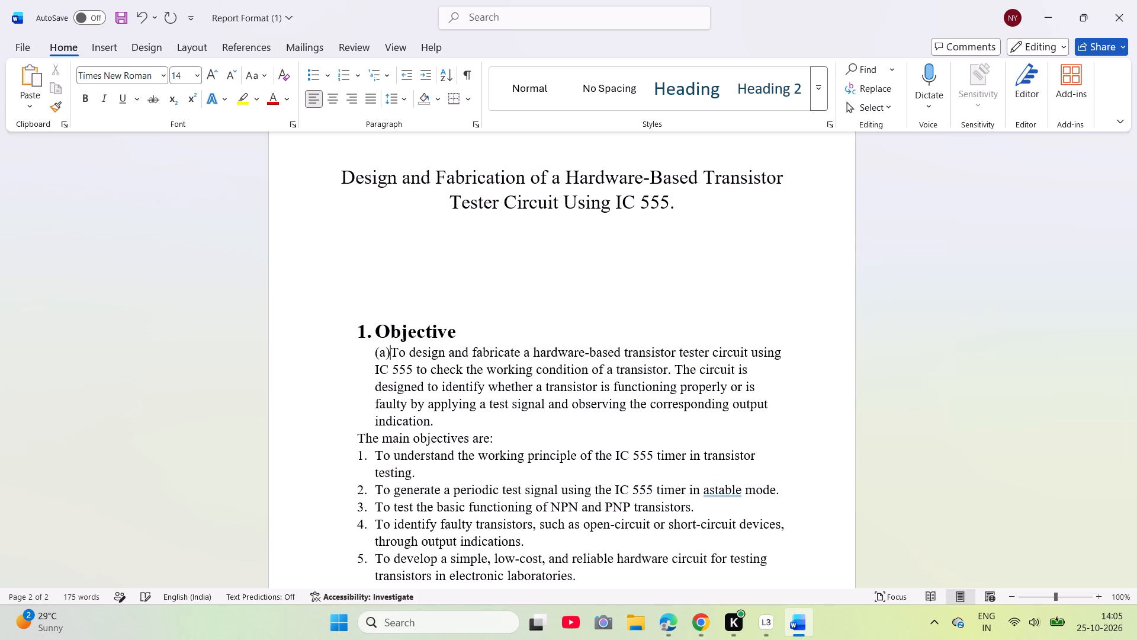
key("space")
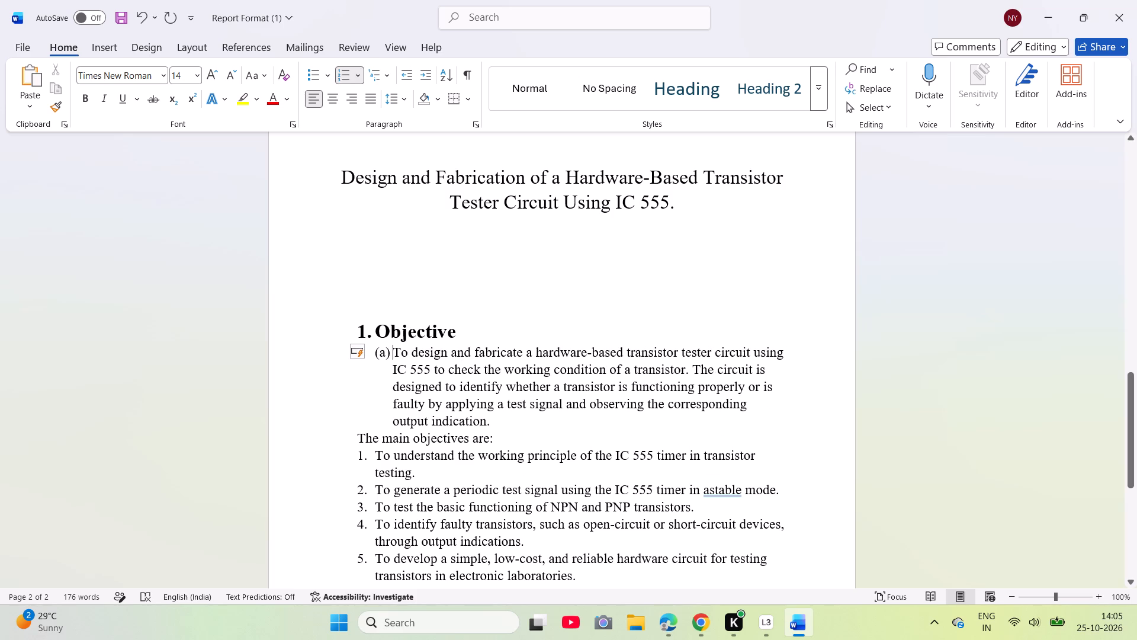
Label the "The main objectives are:" line as item (b), keeping the label and text on one line.
left_click(353, 436)
key("b")
key("BackSpace")
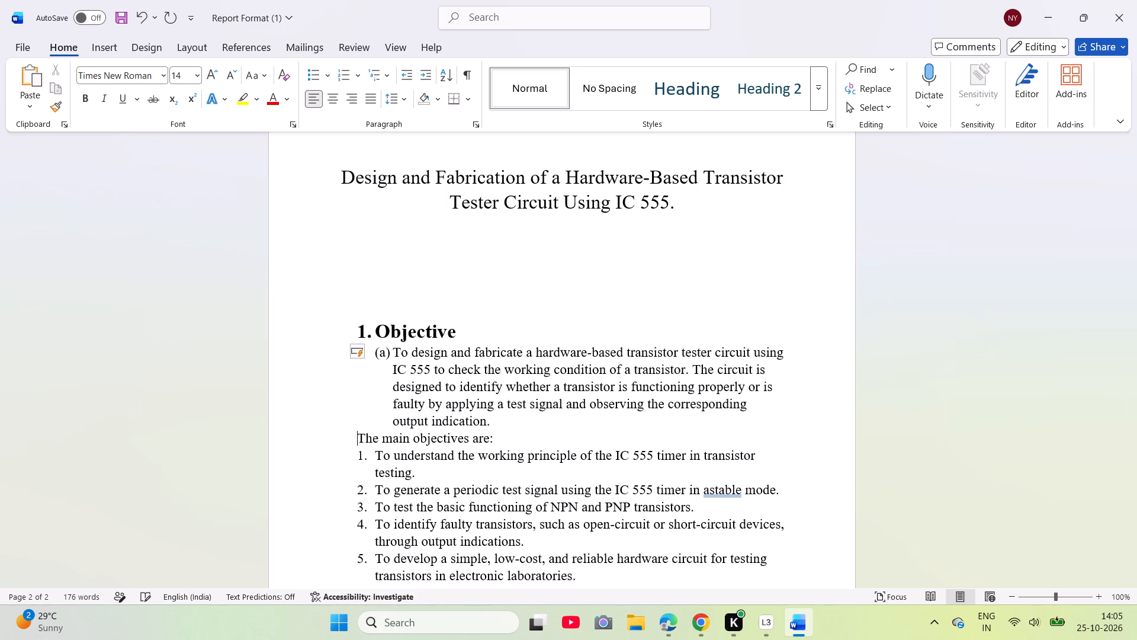
type("(b")
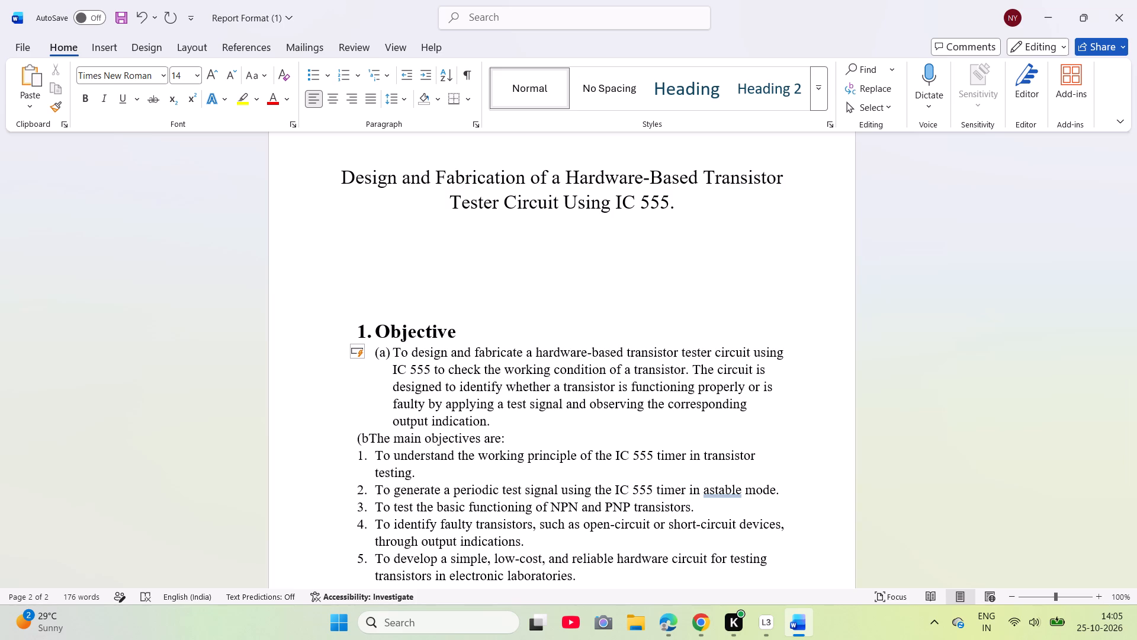
key("space")
key("space")
key("space")
key("space")
key("space")
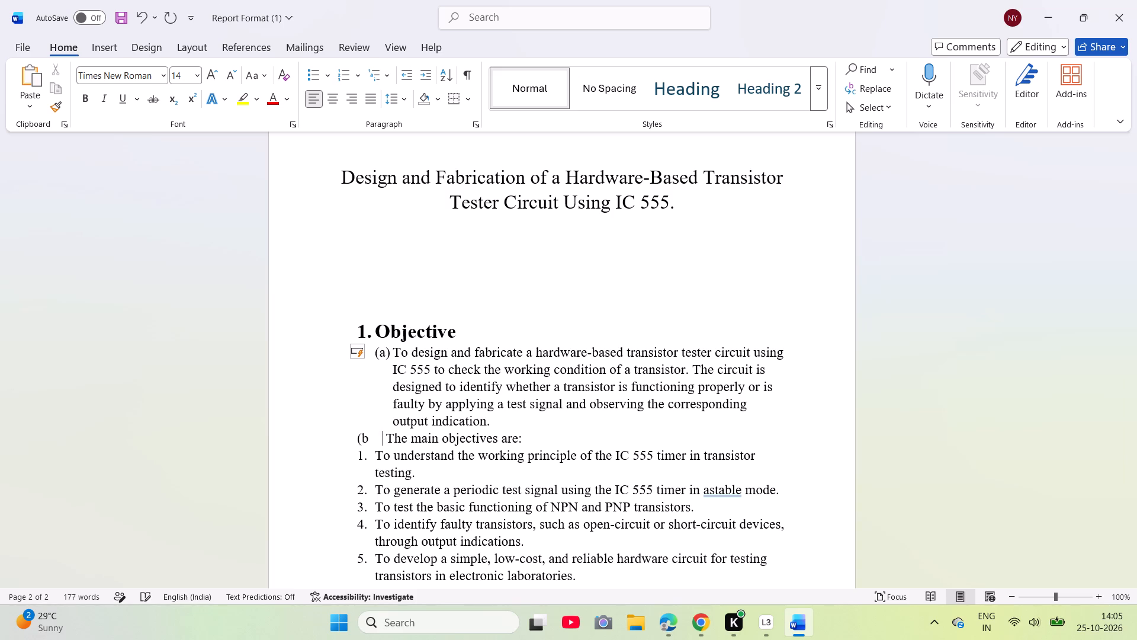
key("BackSpace")
key("BackSpace")
key("BackSpace")
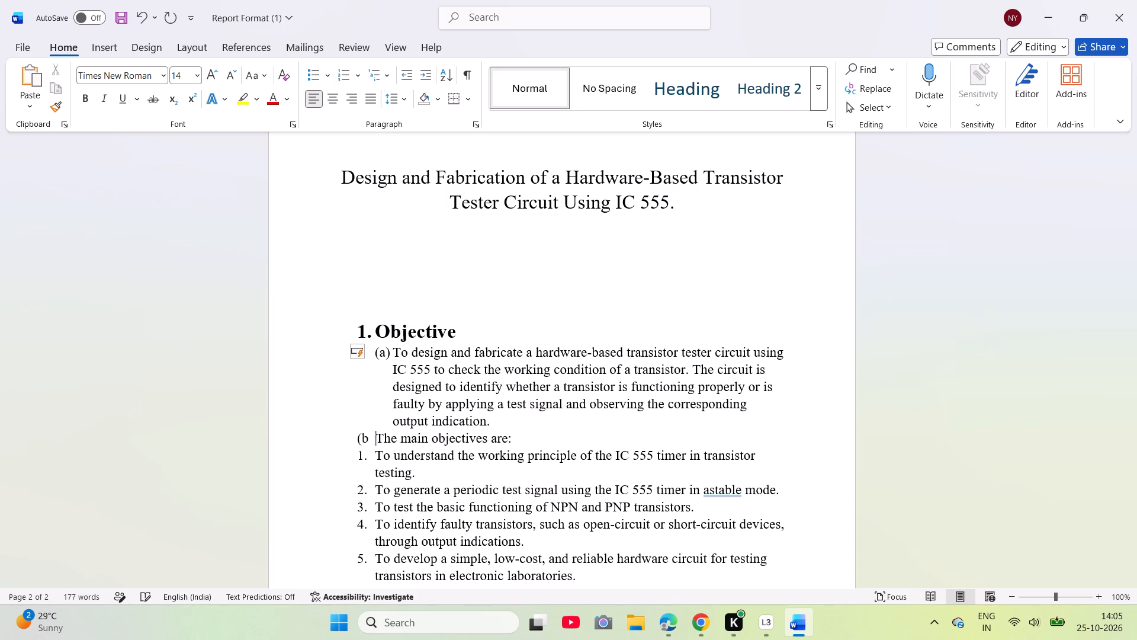
key("BackSpace")
key("BackSpace")
key("shift+parenright")
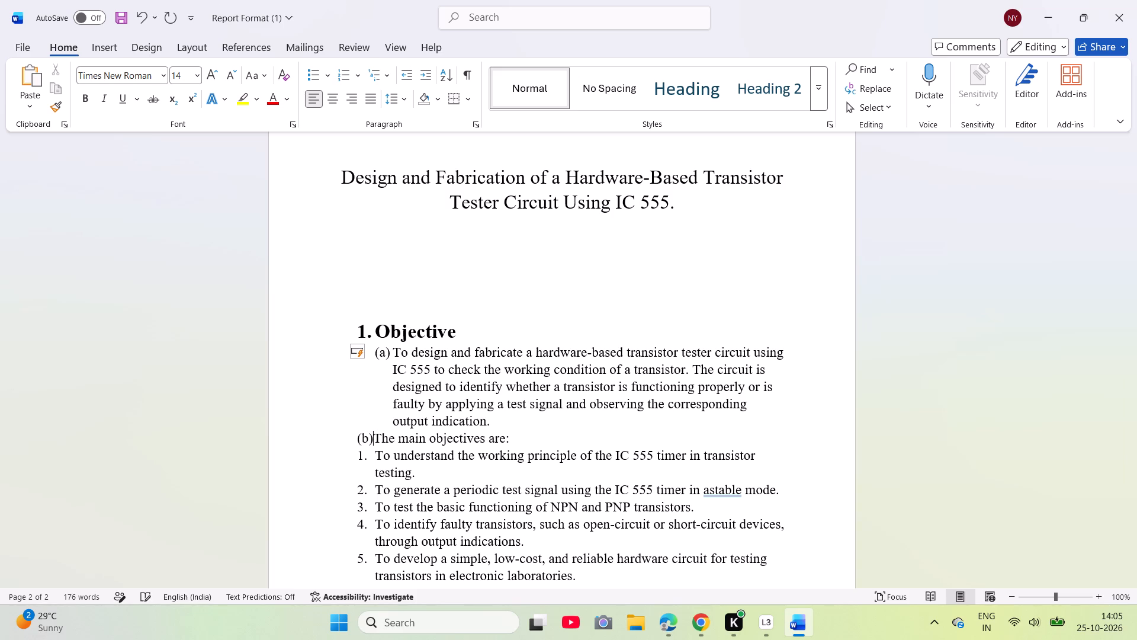
key("Return")
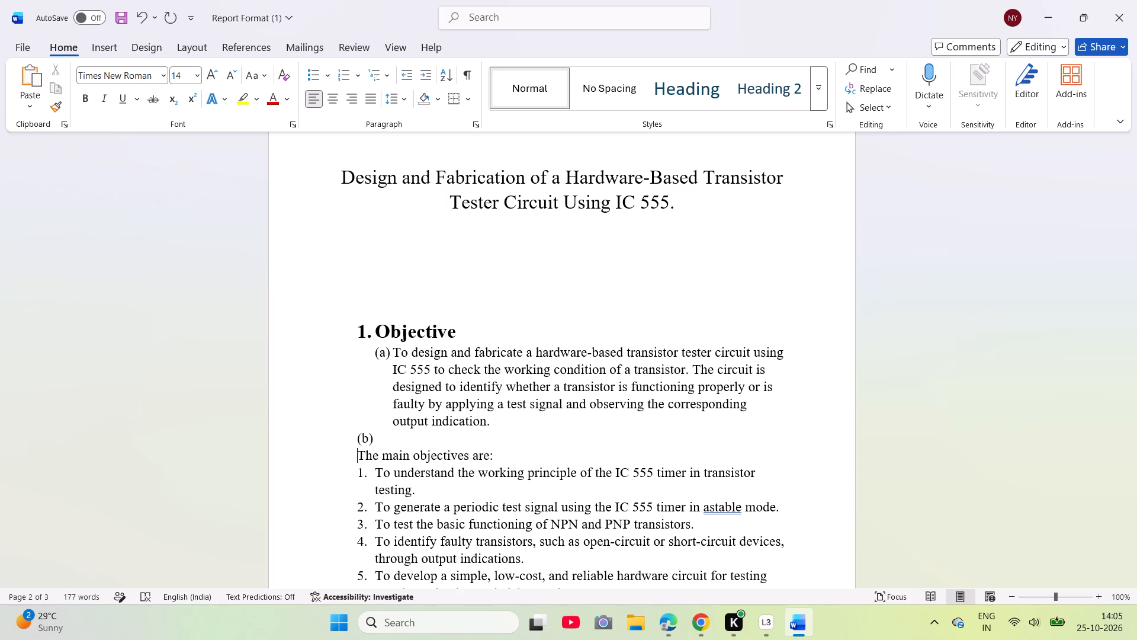
key("BackSpace")
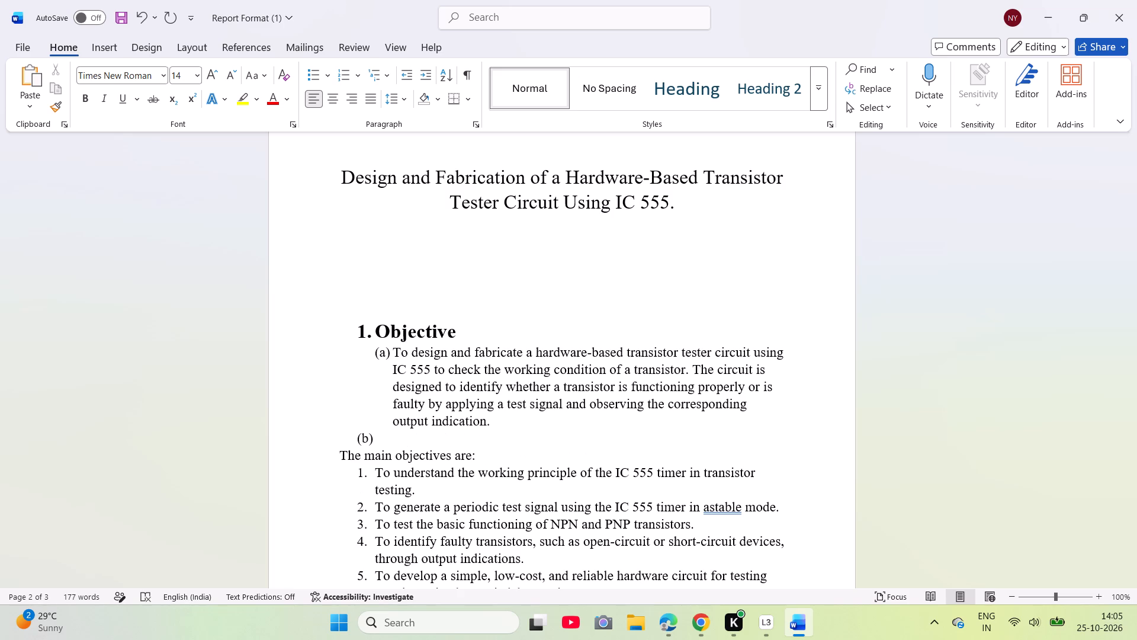
key("BackSpace")
key("space")
key("space")
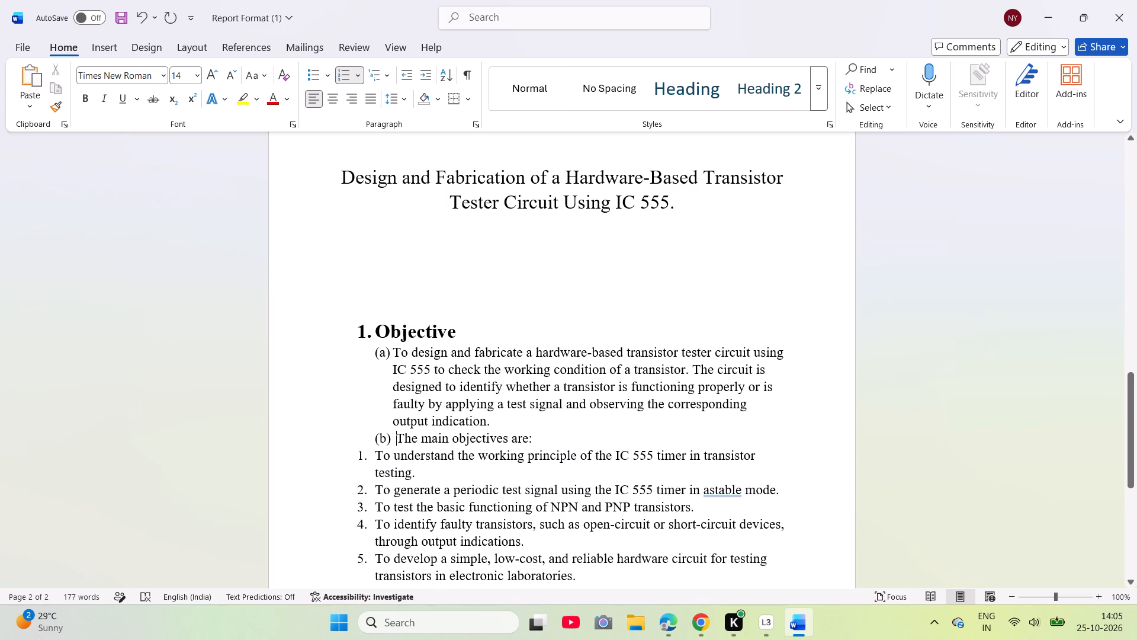
Delete the extra blank lines between the objectives list and the Apparatus Required heading, leaving one blank line.
scroll(345, 442, "down", 2)
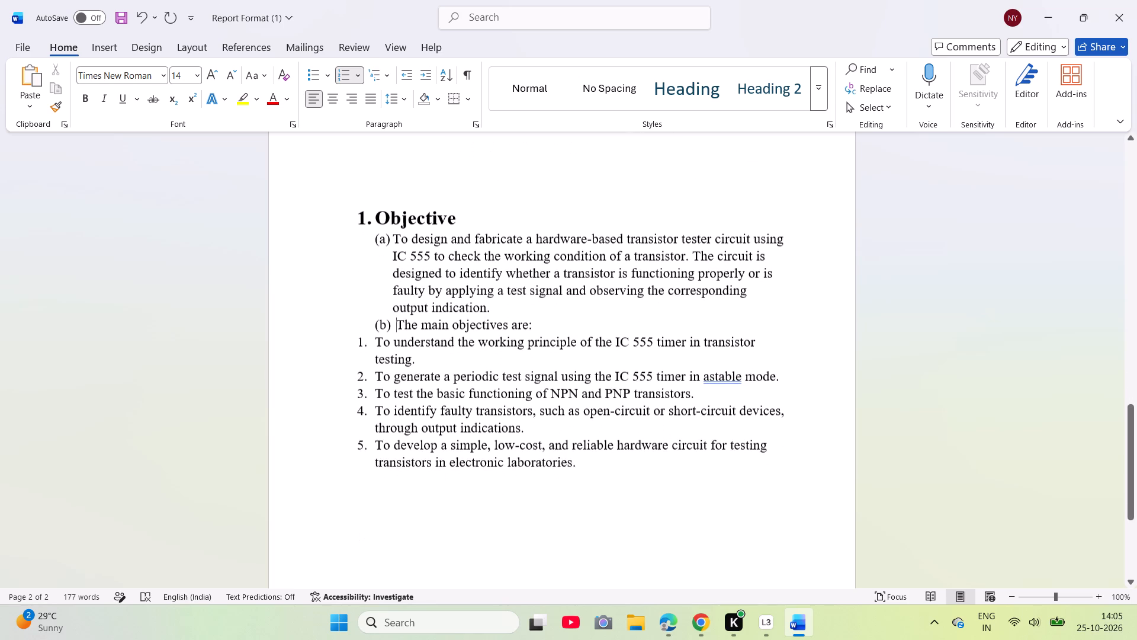
scroll(563, 551, "down", 1)
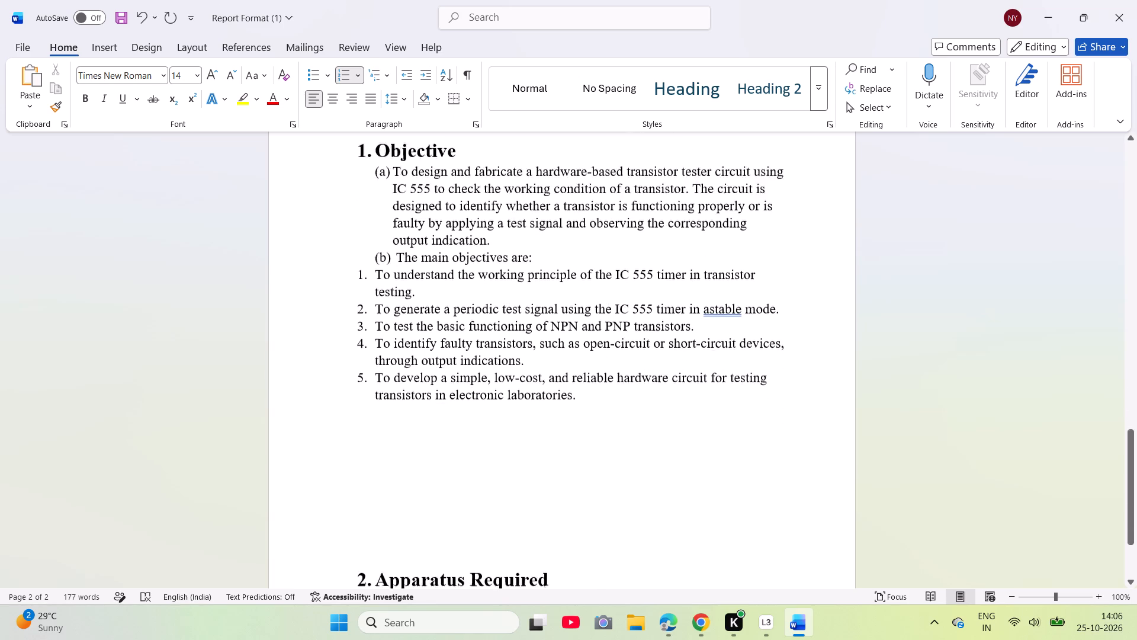
scroll(563, 551, "down", 1)
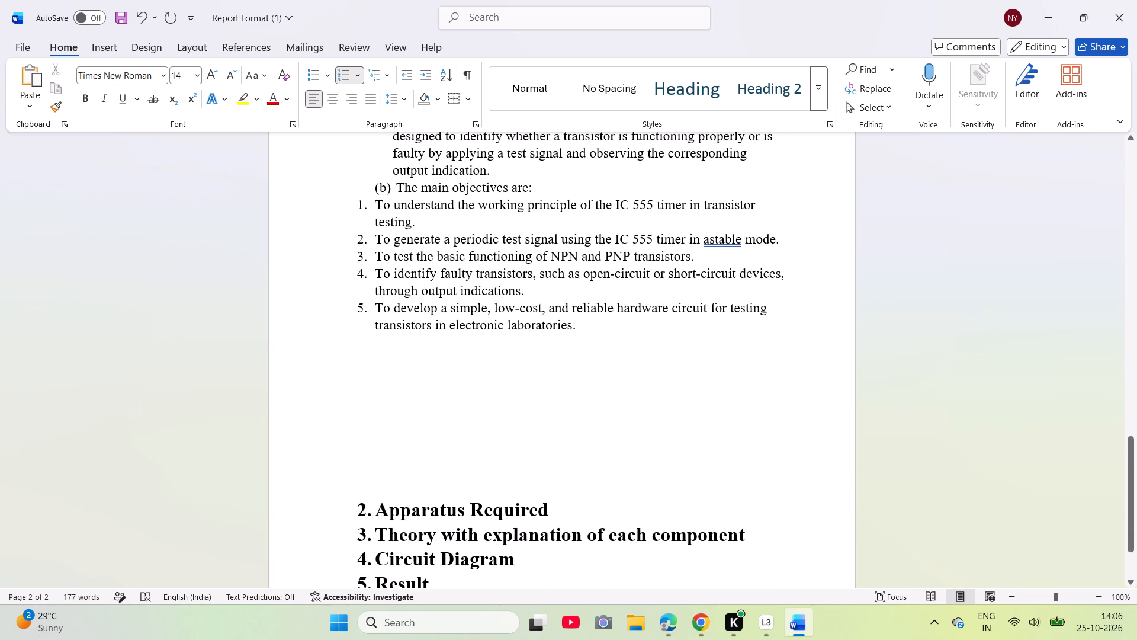
left_click(449, 491)
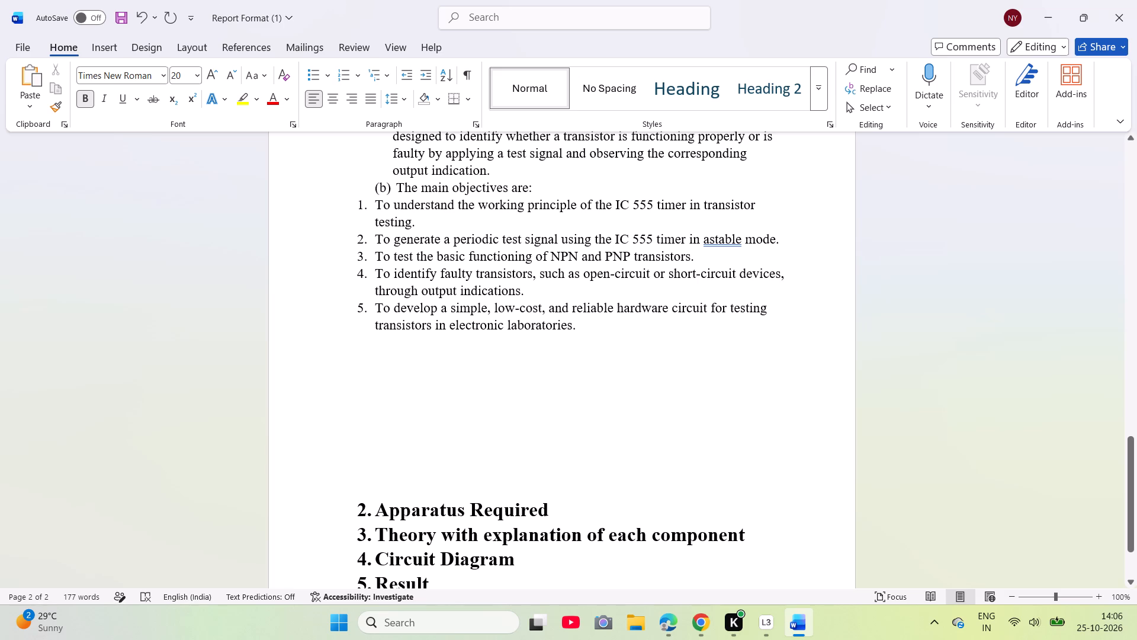
key("BackSpace")
key("BackSpace")
key("BackSpace")
key("BackSpace")
key("BackSpace")
key("BackSpace")
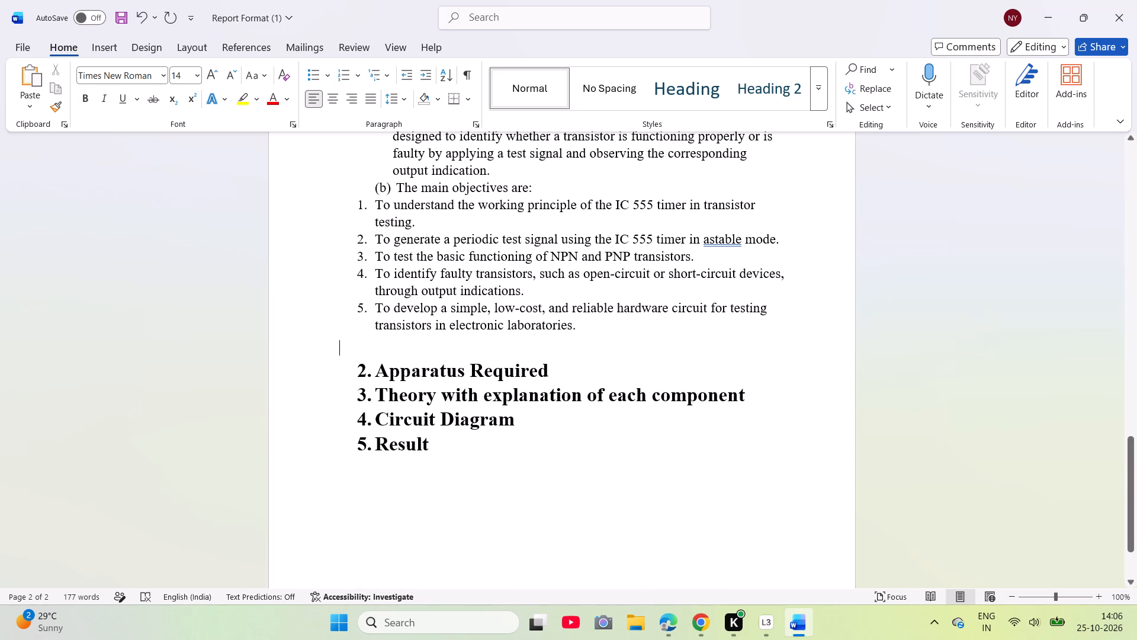
left_click_drag(550, 364, 376, 363)
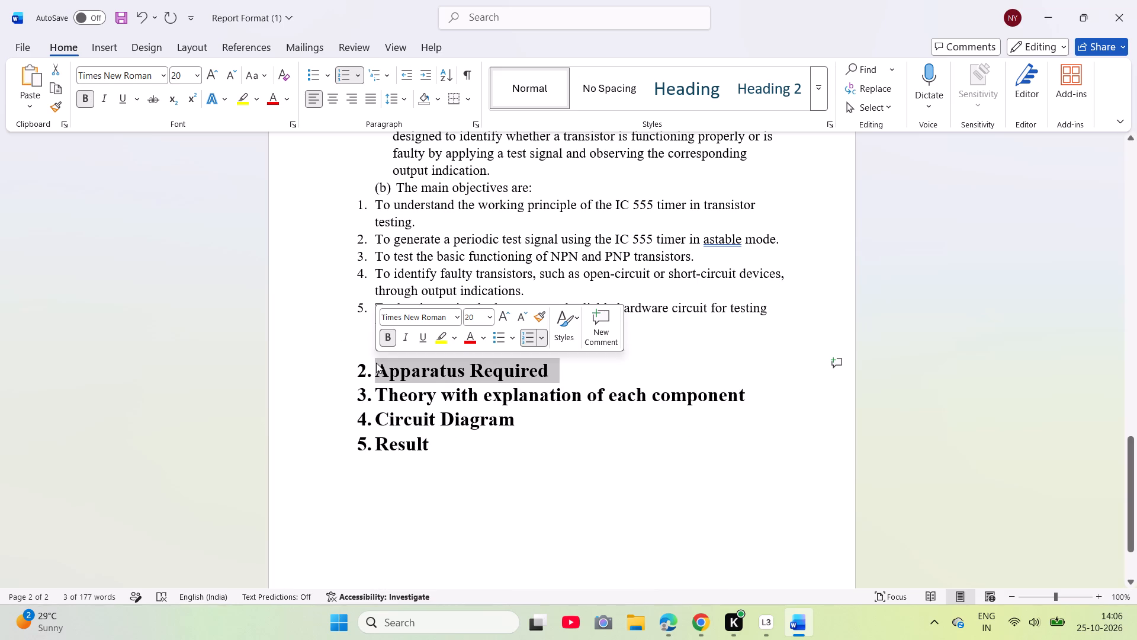
key("ctrl+c")
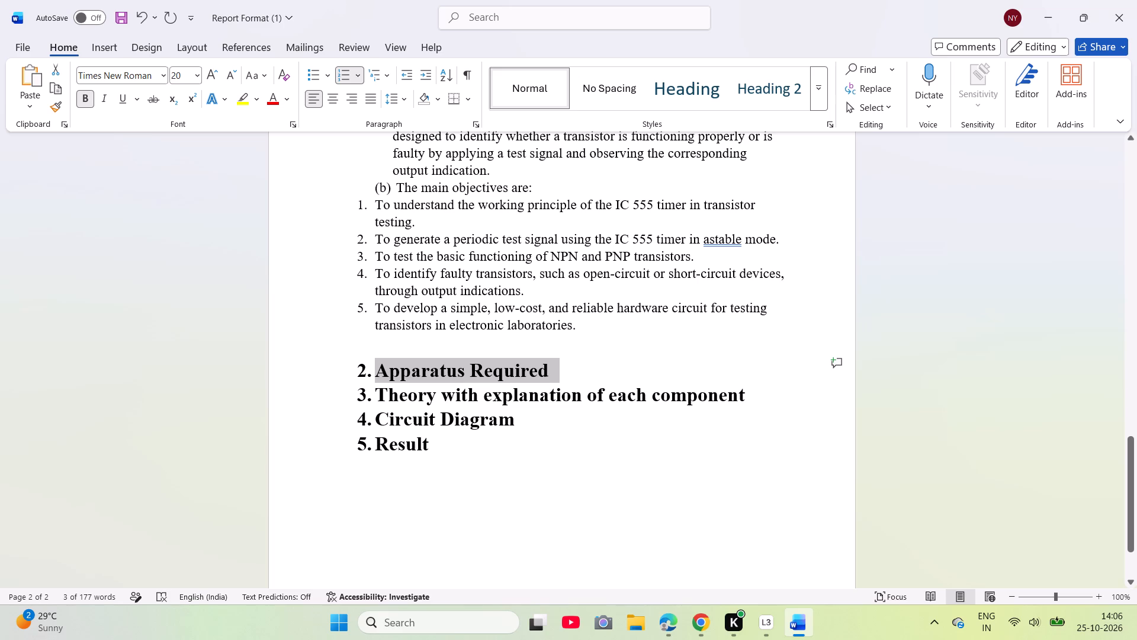
left_click(693, 623)
left_click(554, 523)
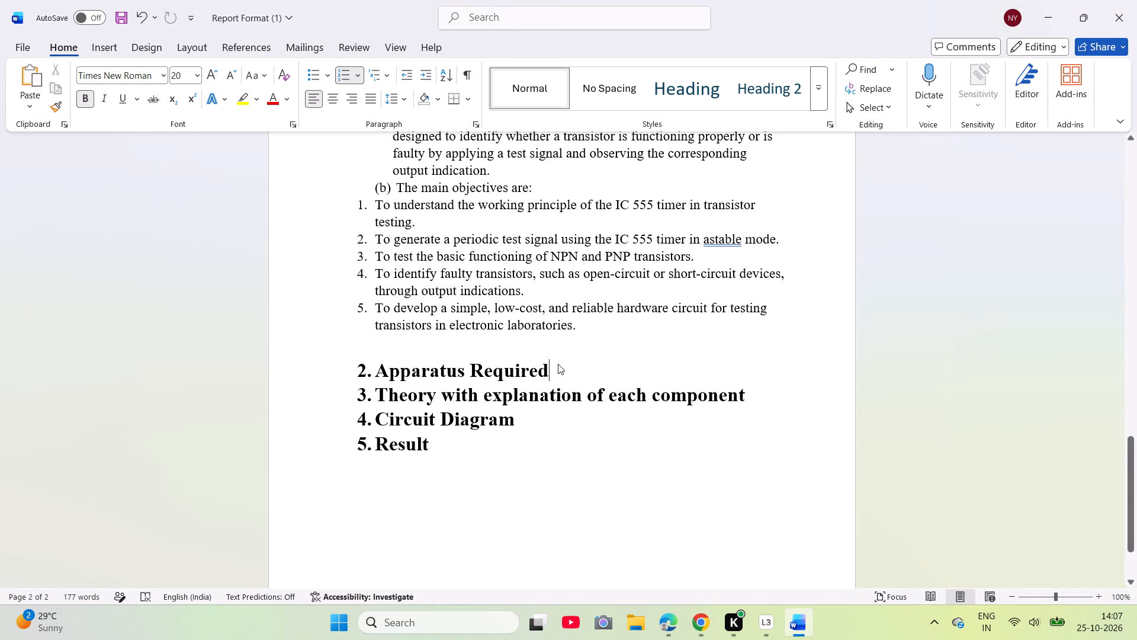
key("Return")
key("Return")
key("Return")
key("Return")
key("Return")
key("Return")
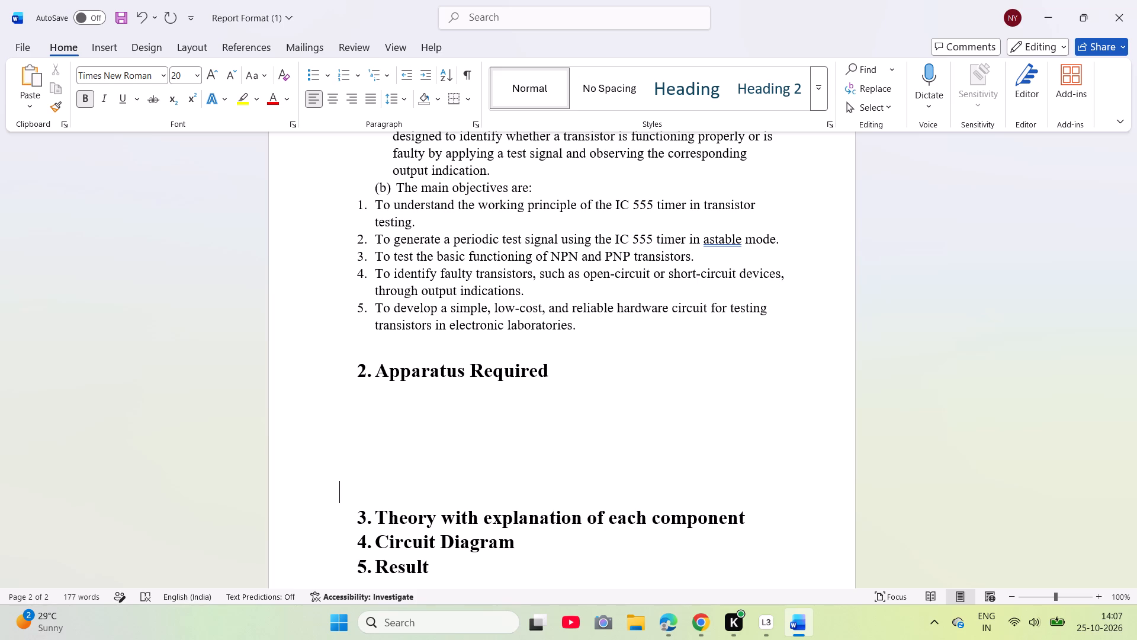
left_click(379, 404)
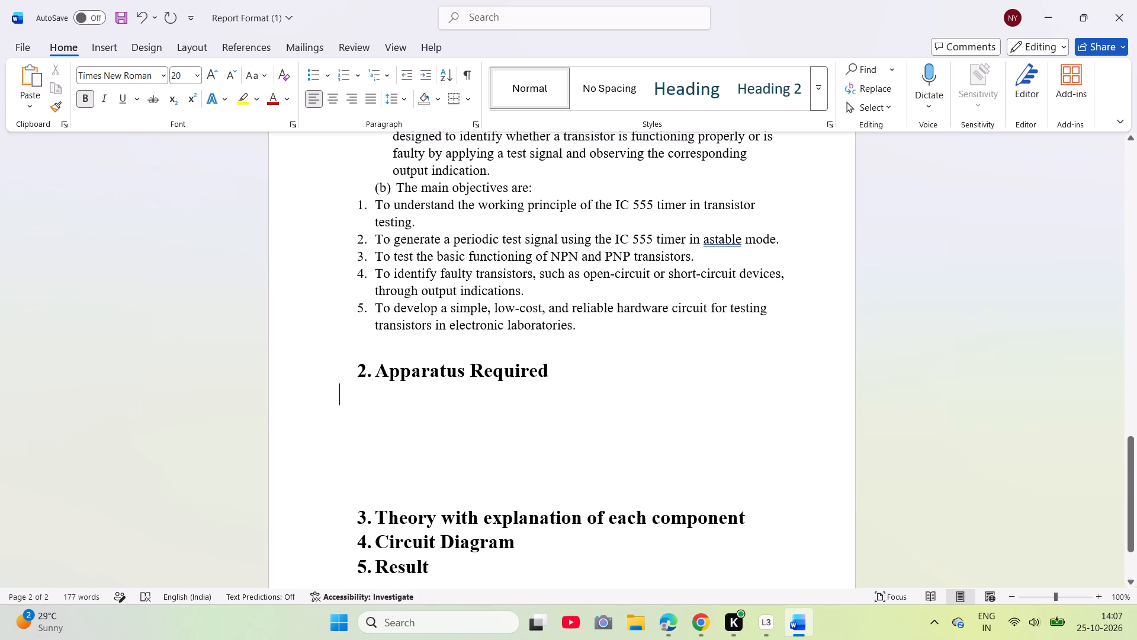
key("ctrl+v")
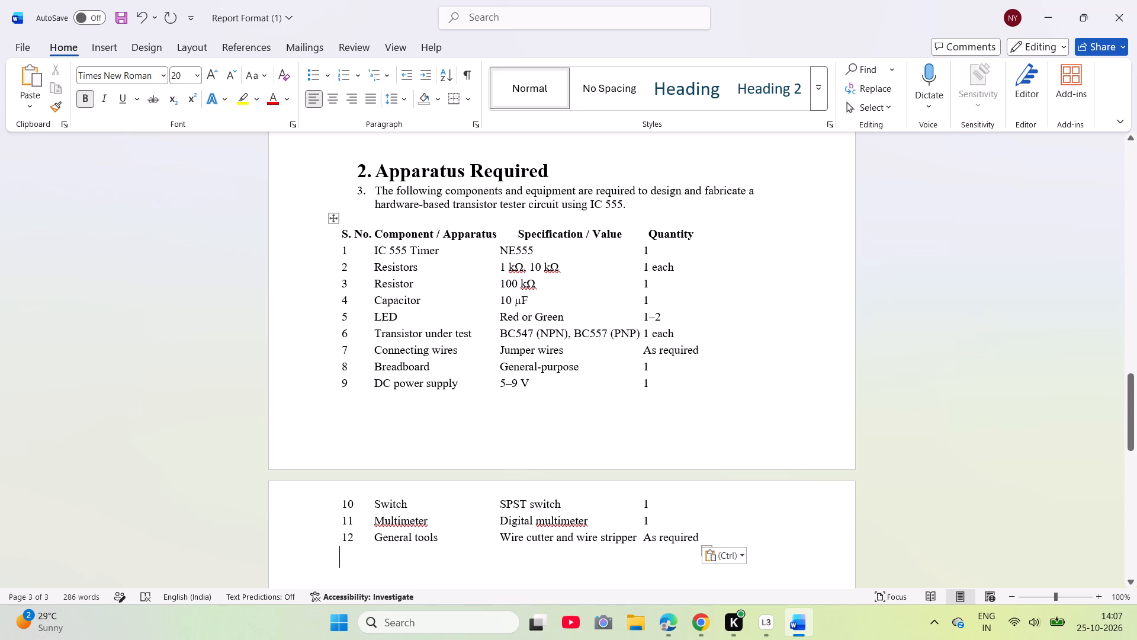
Delete the blank lines between the project title and the Objective heading.
scroll(358, 300, "up", 1)
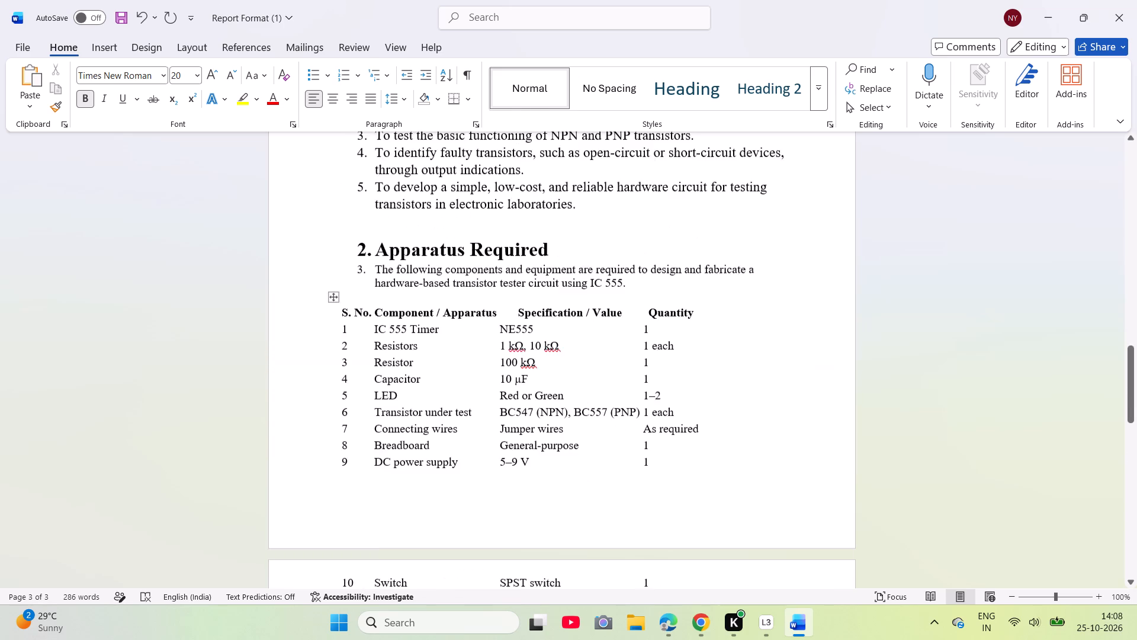
scroll(358, 300, "up", 1)
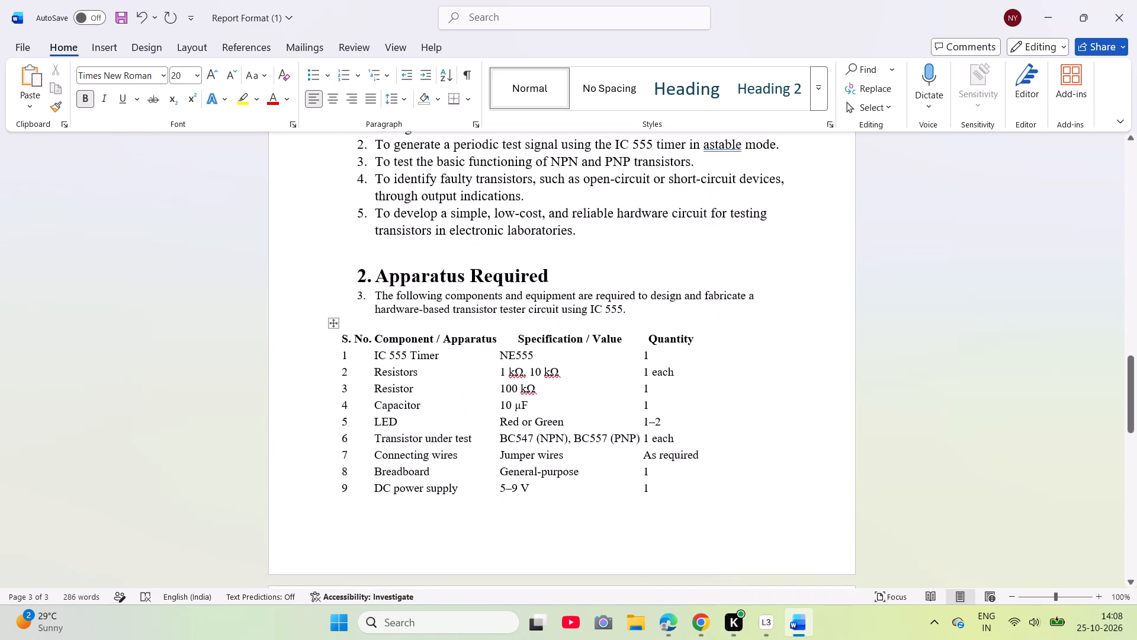
left_click(374, 265)
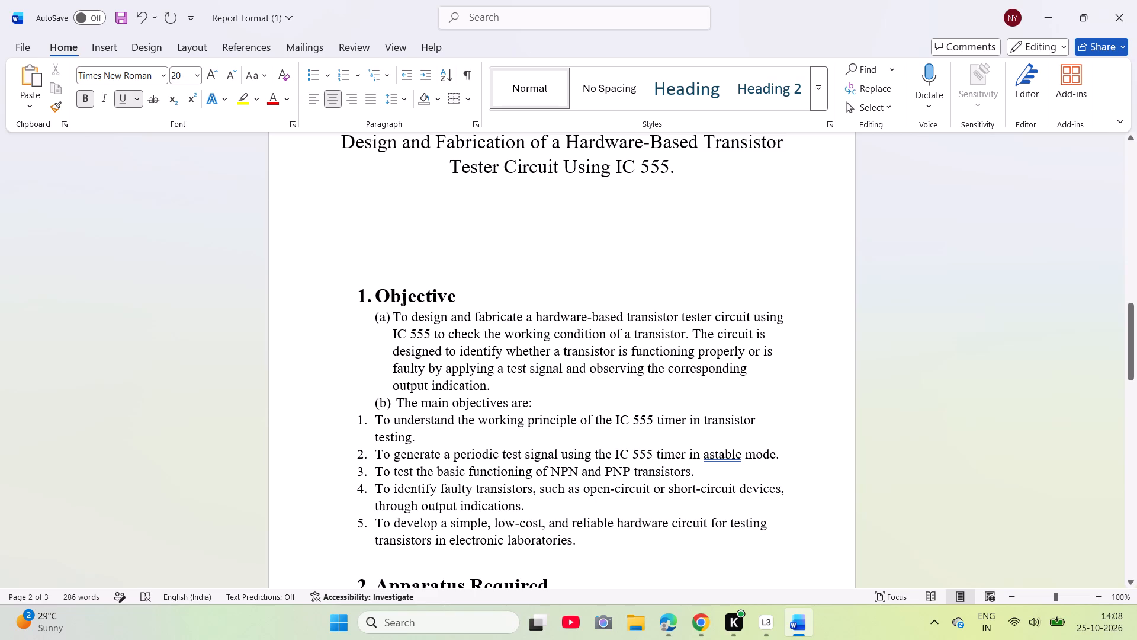
key("BackSpace")
key("BackSpace")
key("BackSpace")
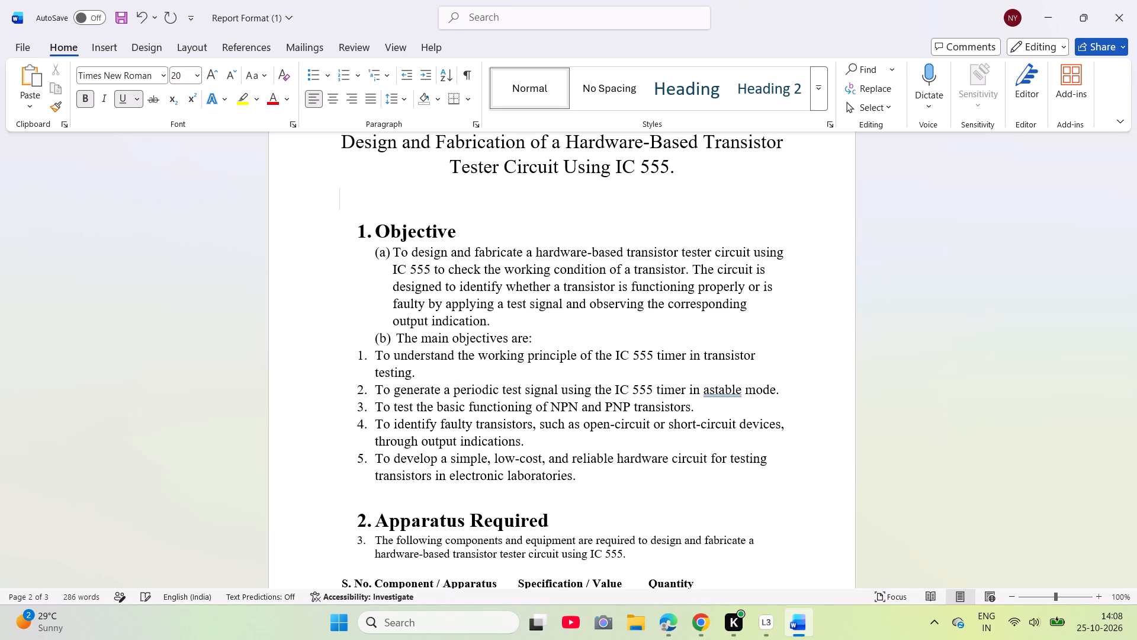
key("BackSpace")
scroll(300, 410, "down", 4)
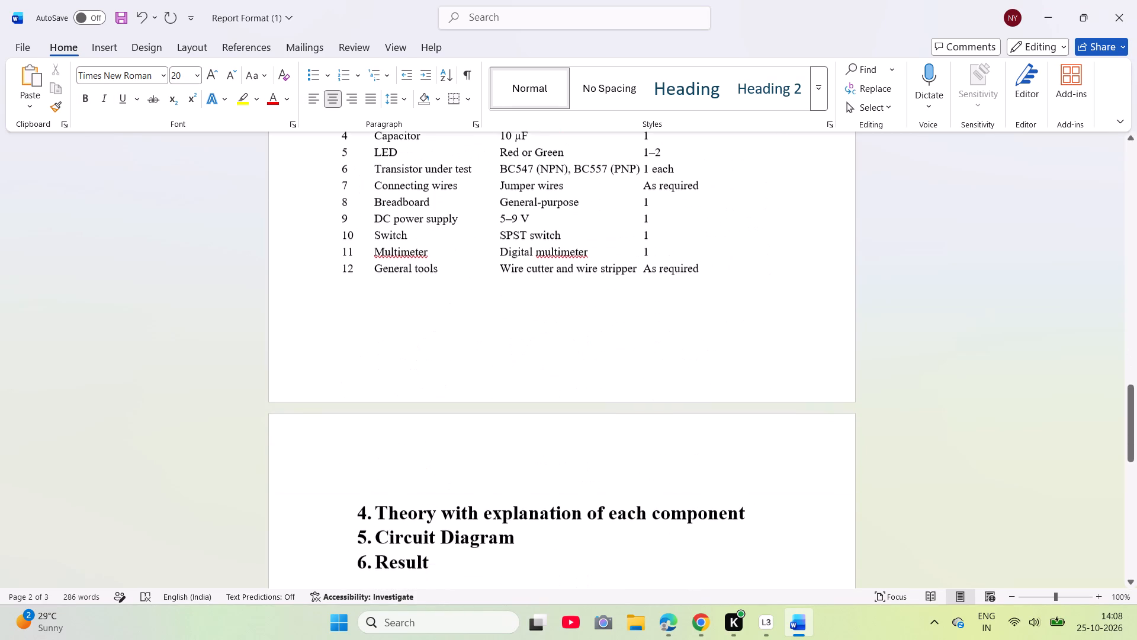
scroll(300, 410, "up", 1)
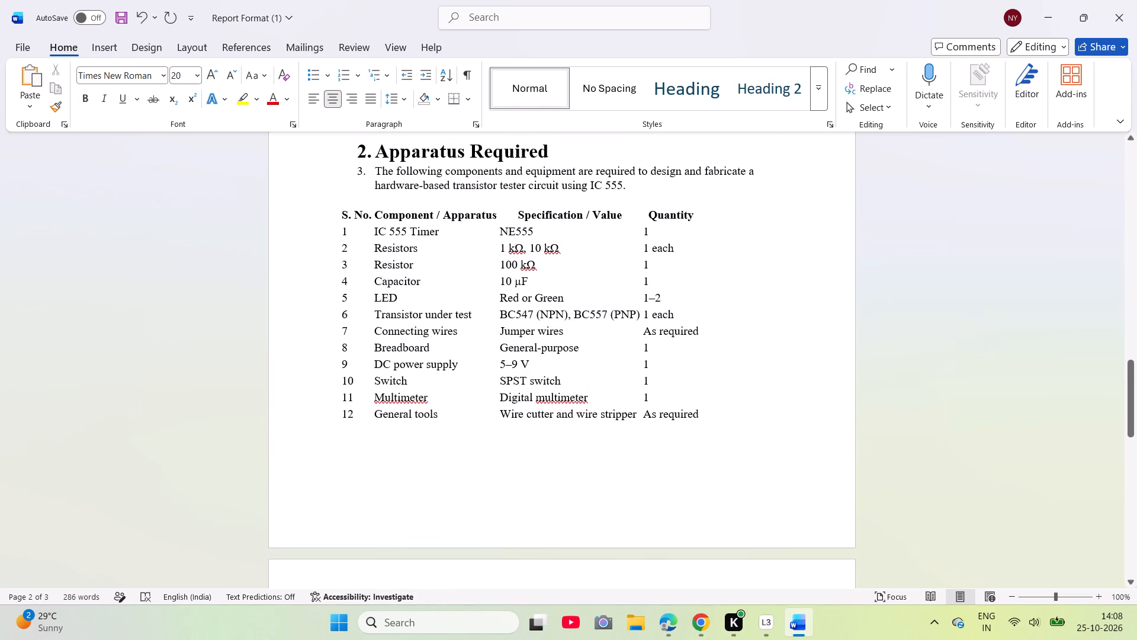
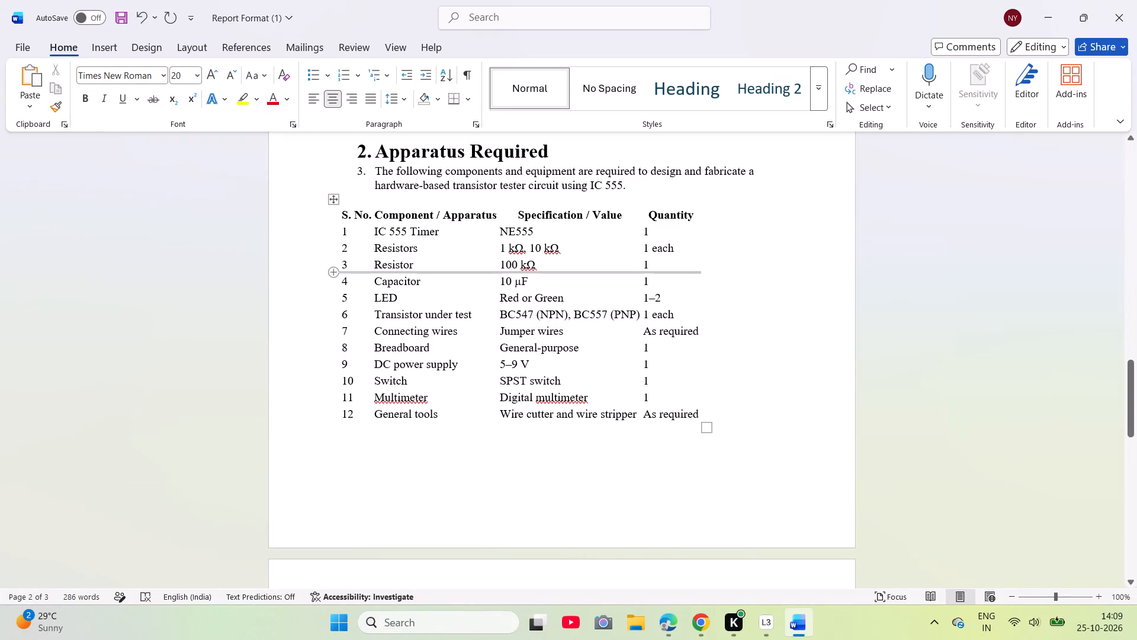
Remove the list number from the Apparatus Required introductory sentence, keeping it on its own line directly beneath the heading.
double_click(341, 223)
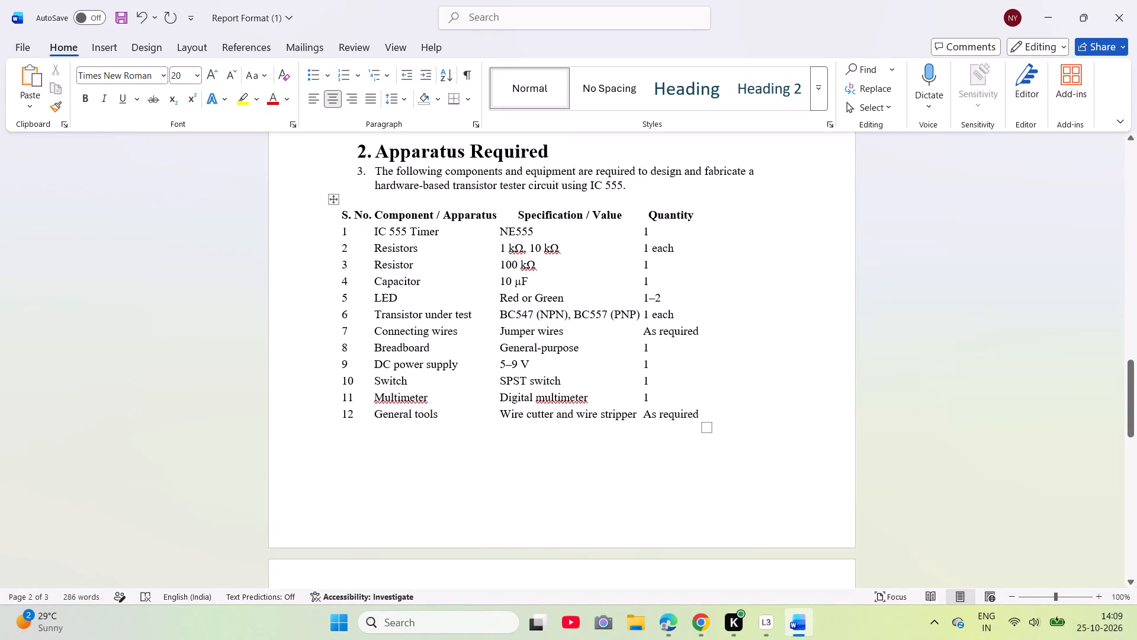
left_click(280, 244)
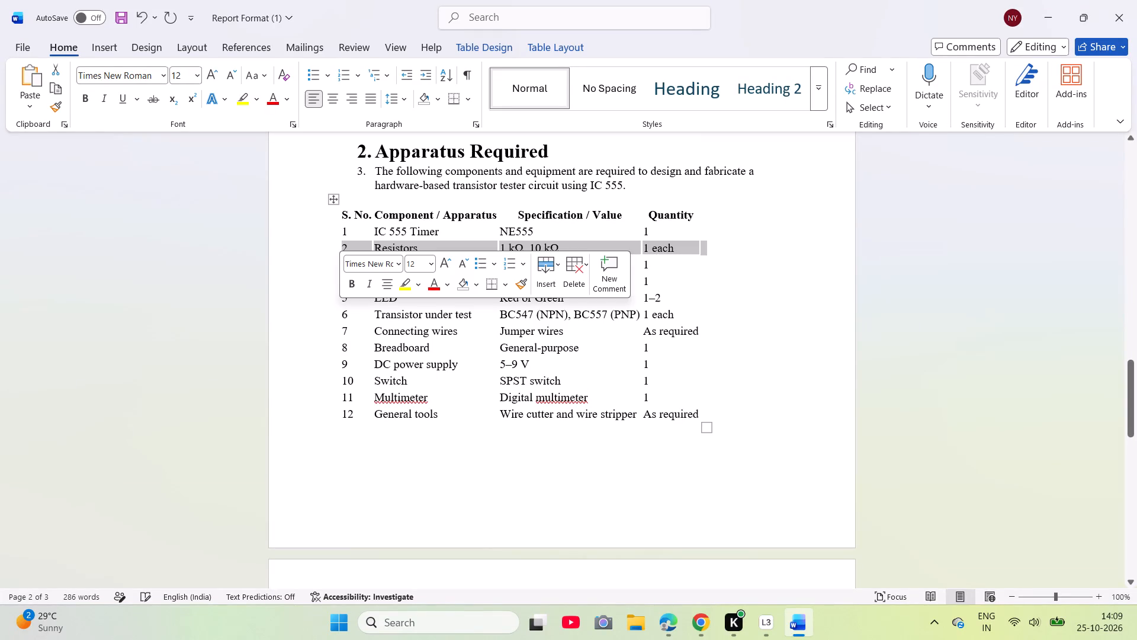
left_click(365, 177)
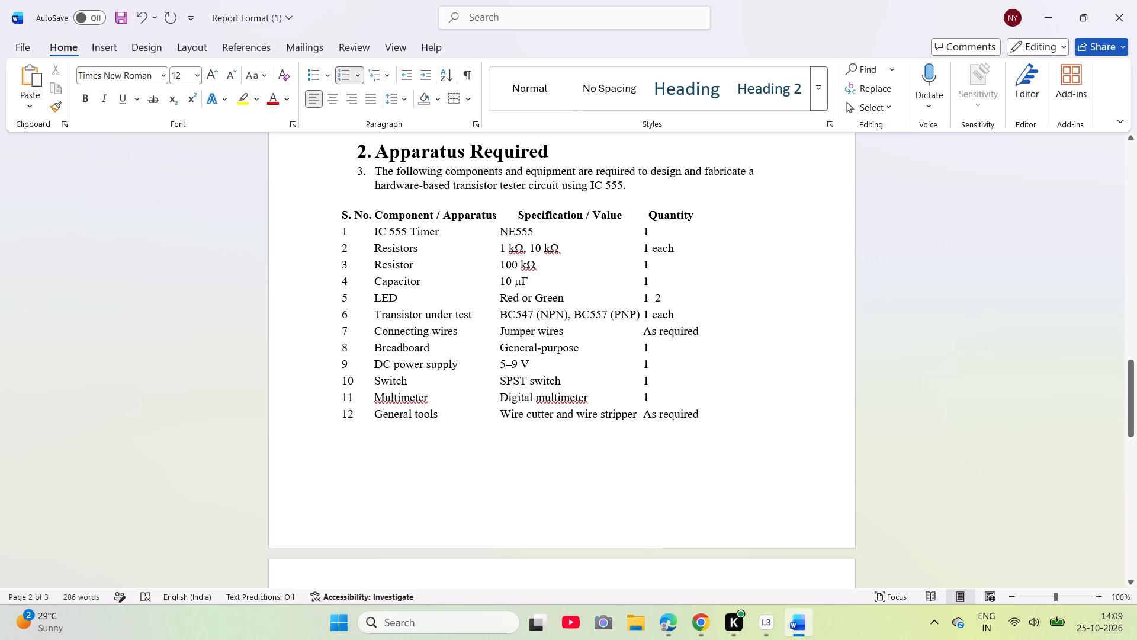
left_click(370, 171)
key("BackSpace")
key("BackSpace")
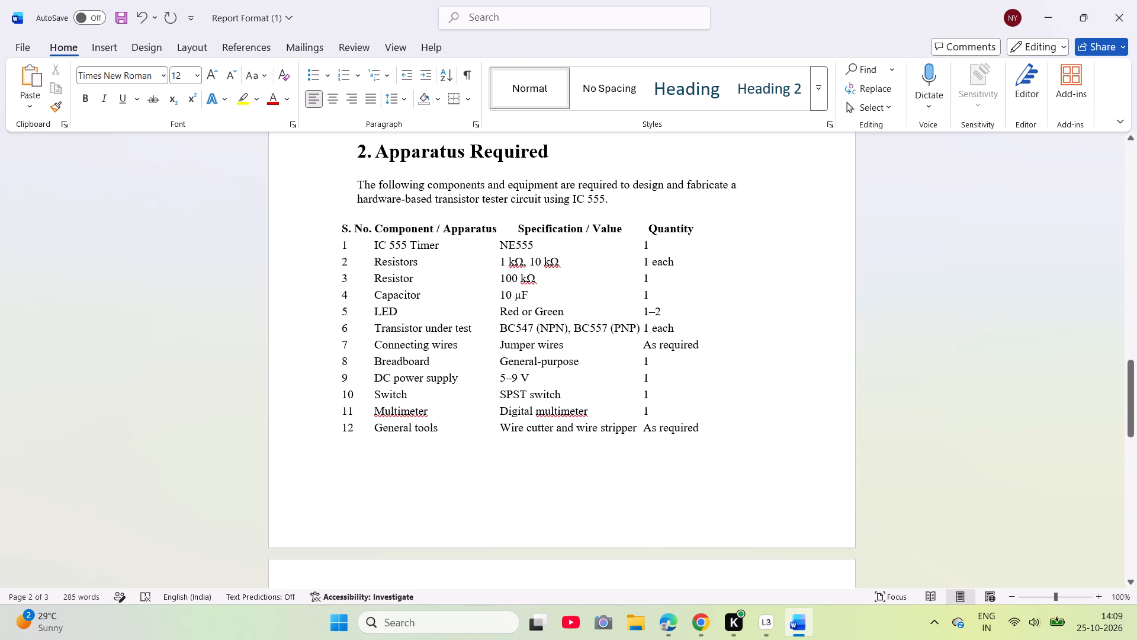
key("BackSpace")
key("BackSpace")
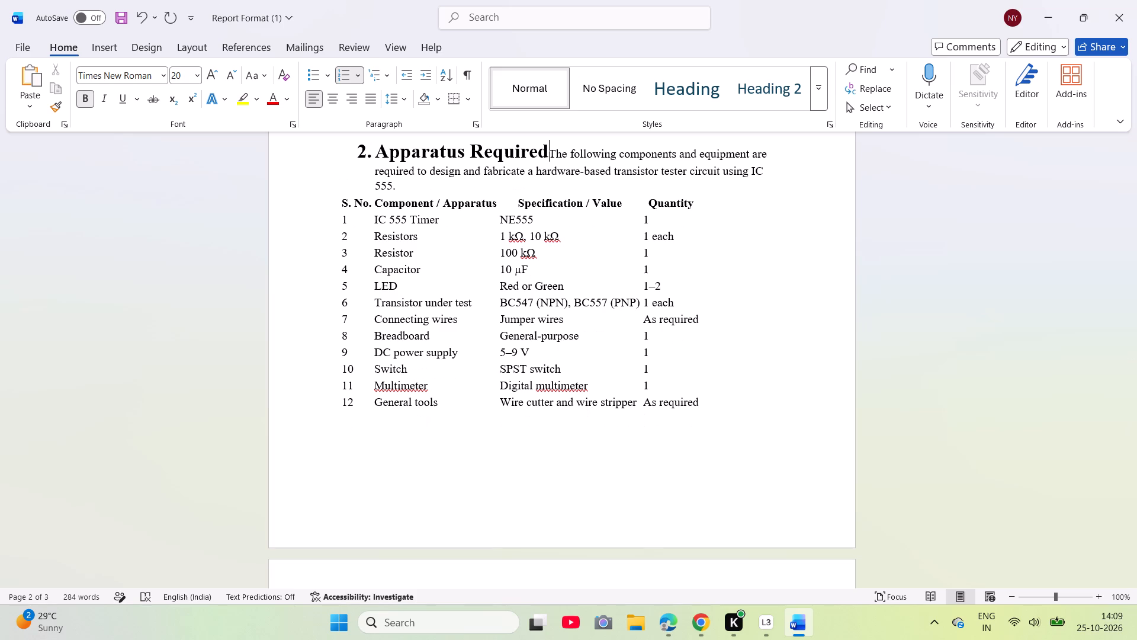
key("Return")
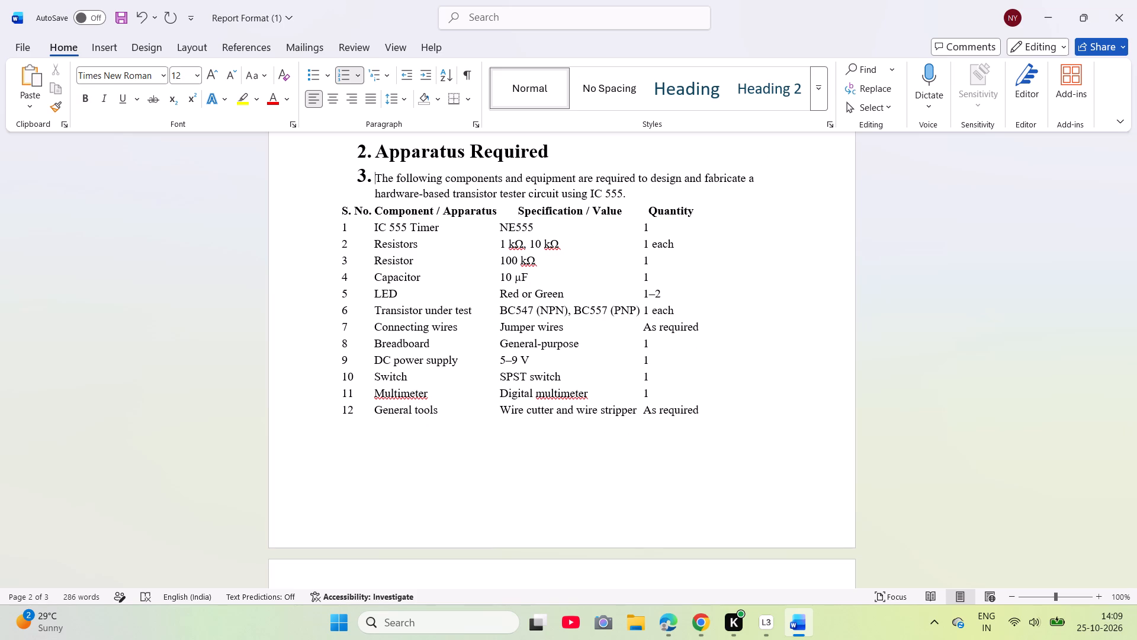
key("BackSpace")
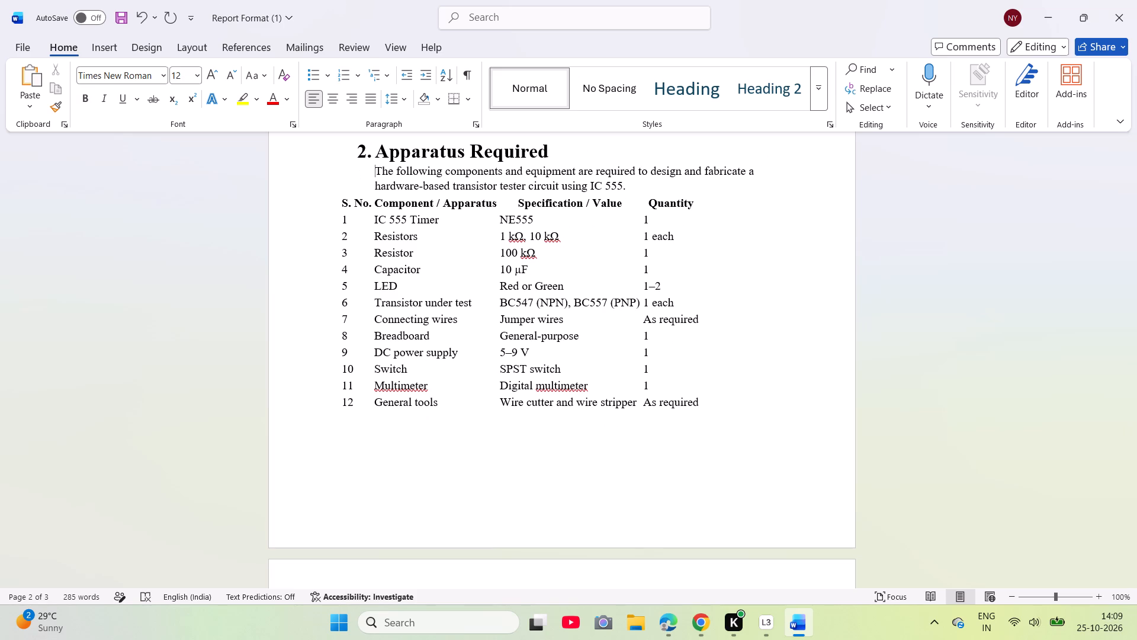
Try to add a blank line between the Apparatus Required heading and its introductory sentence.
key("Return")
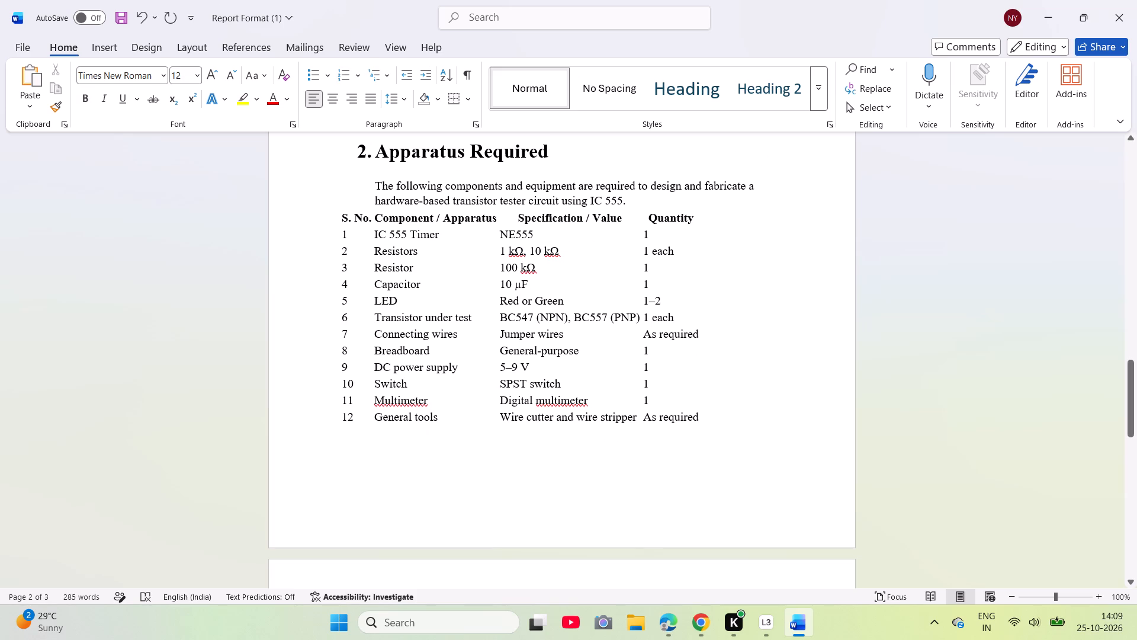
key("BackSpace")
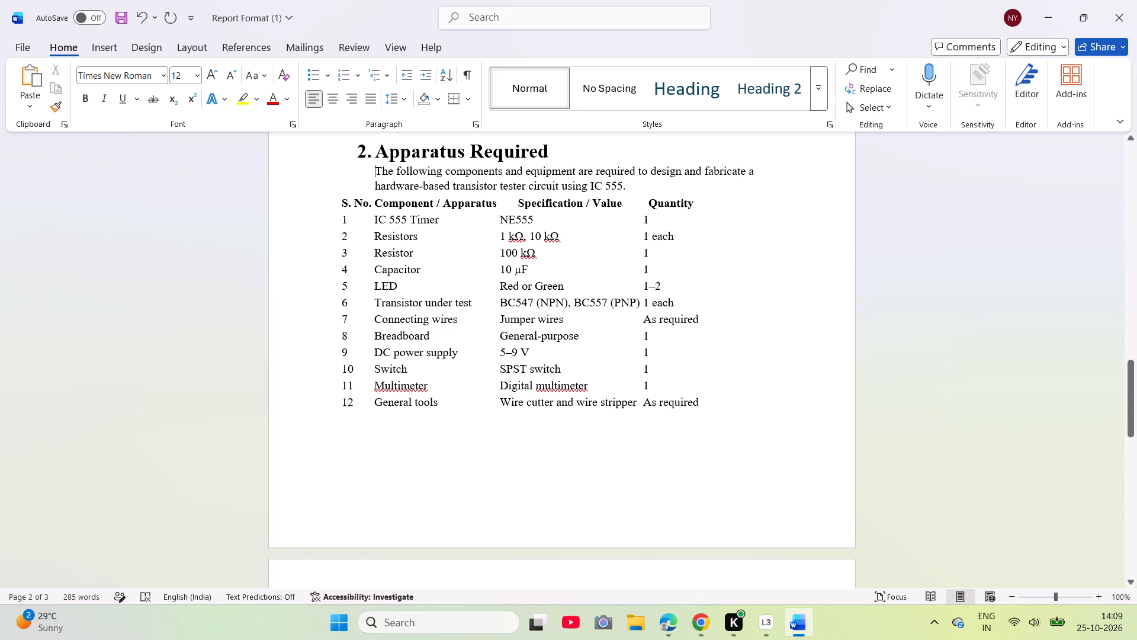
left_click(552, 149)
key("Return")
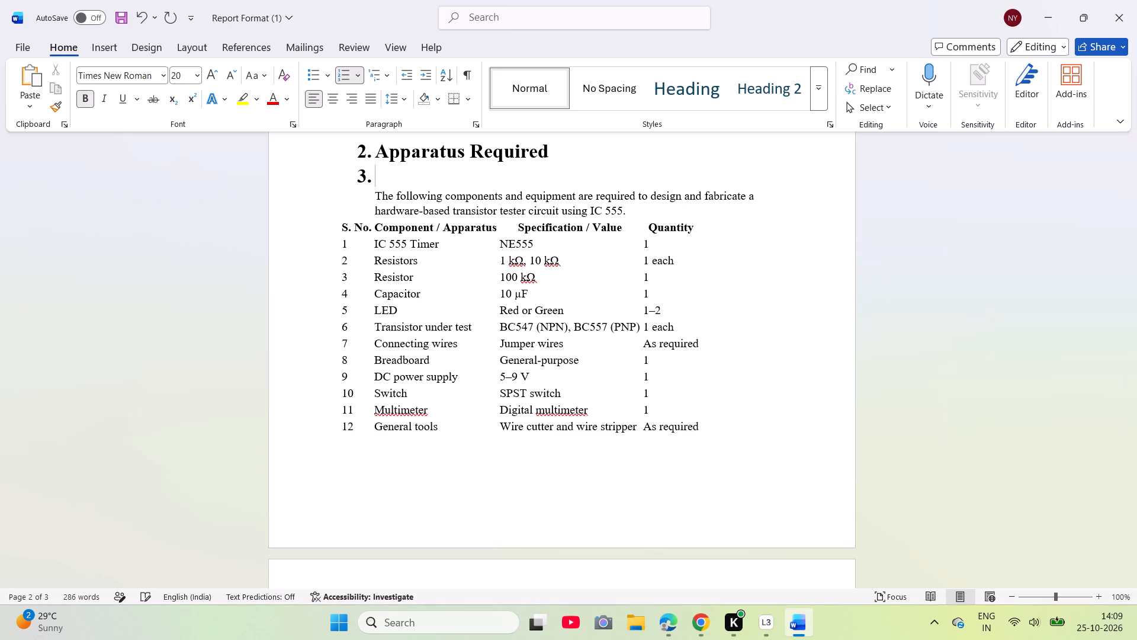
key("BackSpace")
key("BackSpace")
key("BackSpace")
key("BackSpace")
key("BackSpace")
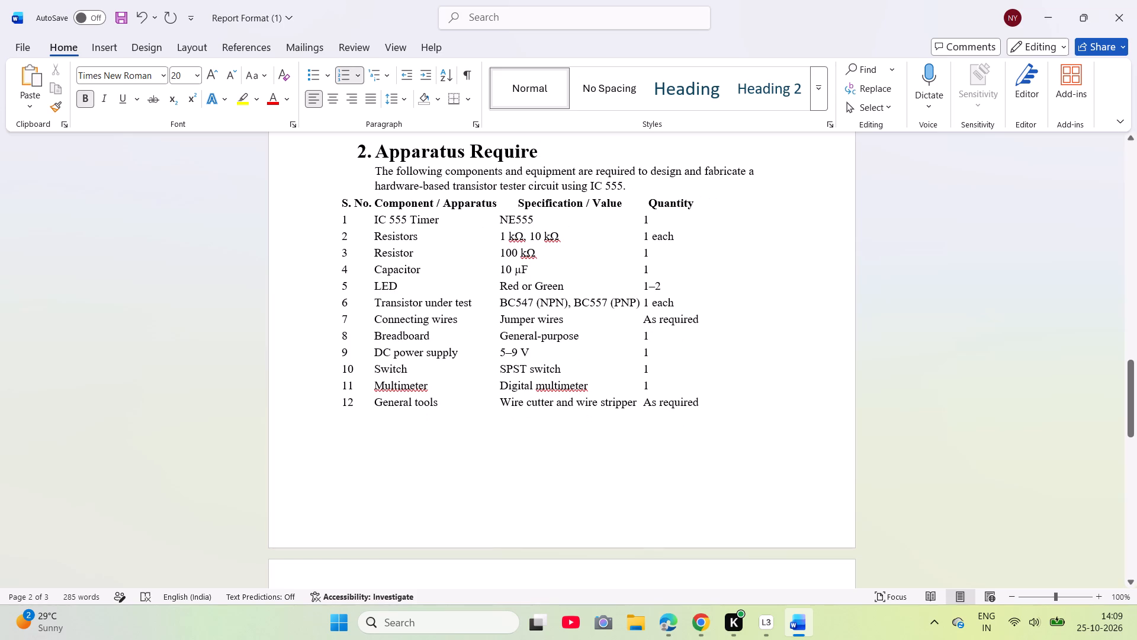
Insert a blank line above the "S. No." header text in the first cell of the component table.
left_click(623, 189)
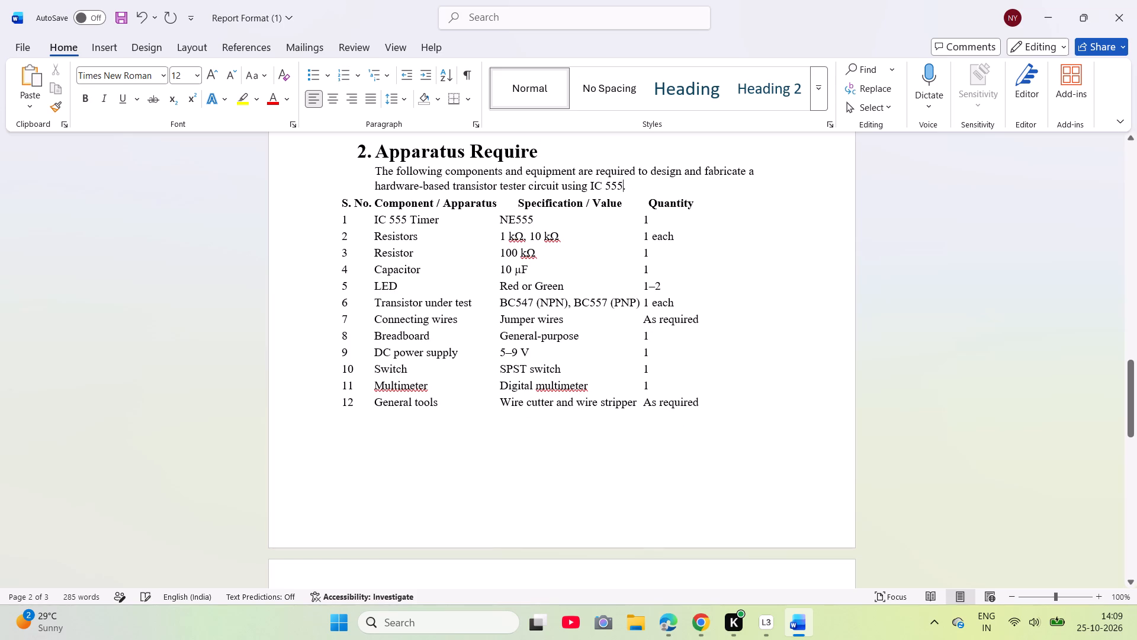
left_click(632, 186)
key("Right")
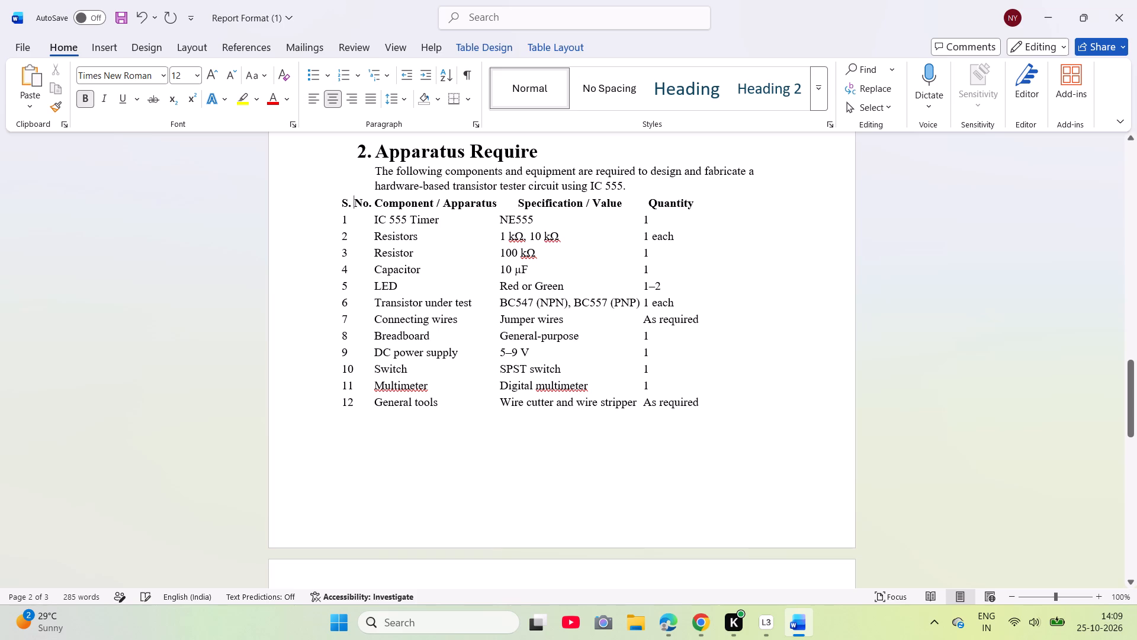
key("Return")
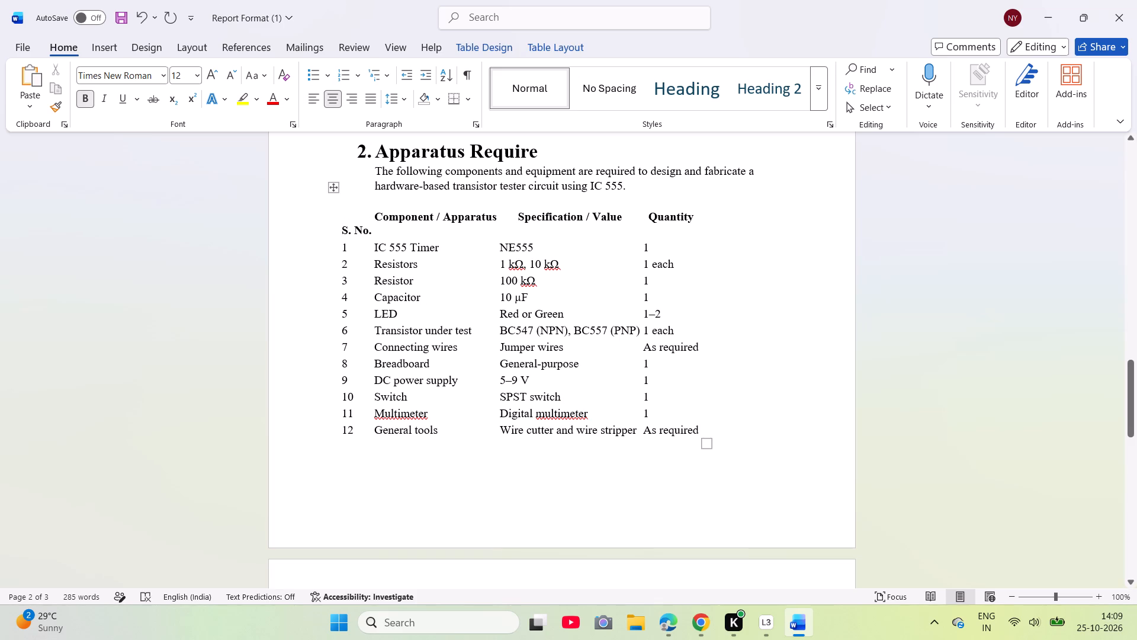
left_click(375, 234)
key("BackSpace")
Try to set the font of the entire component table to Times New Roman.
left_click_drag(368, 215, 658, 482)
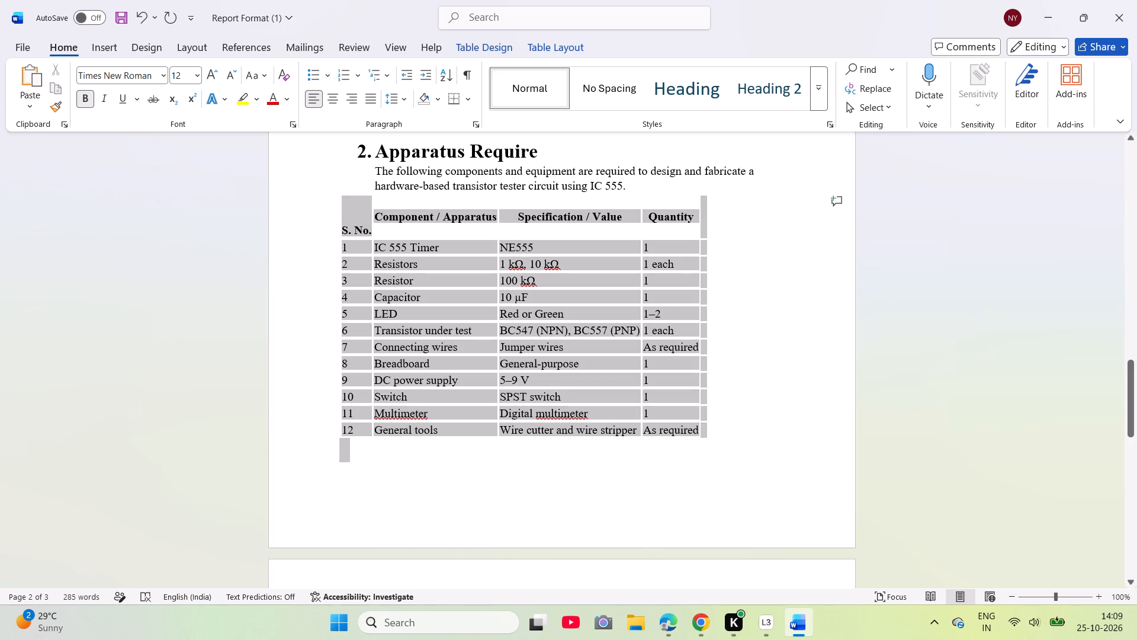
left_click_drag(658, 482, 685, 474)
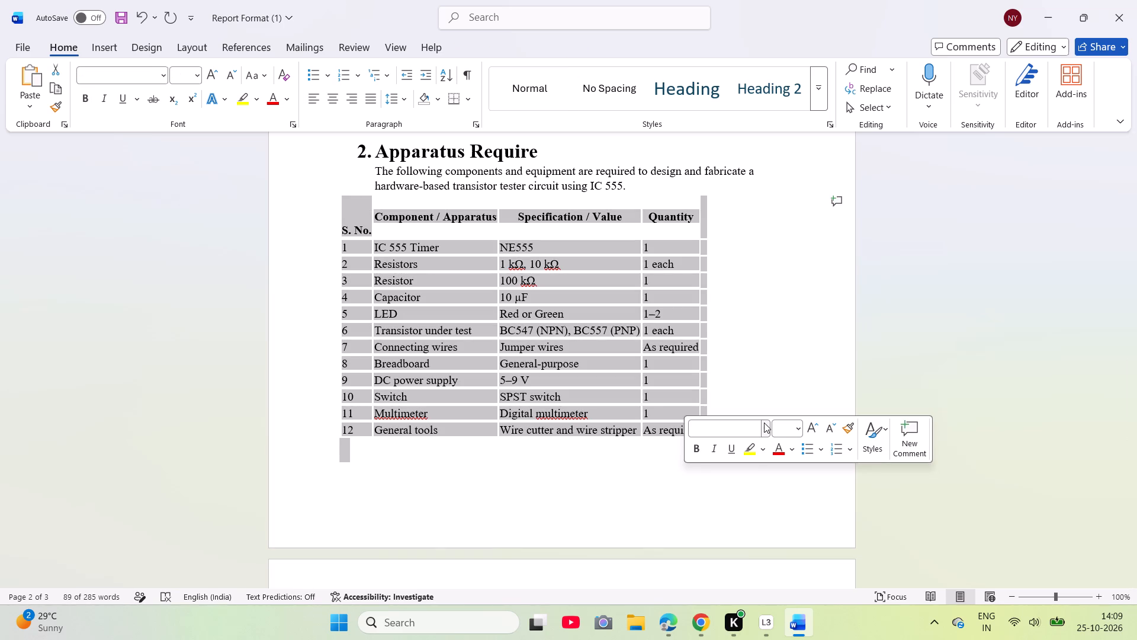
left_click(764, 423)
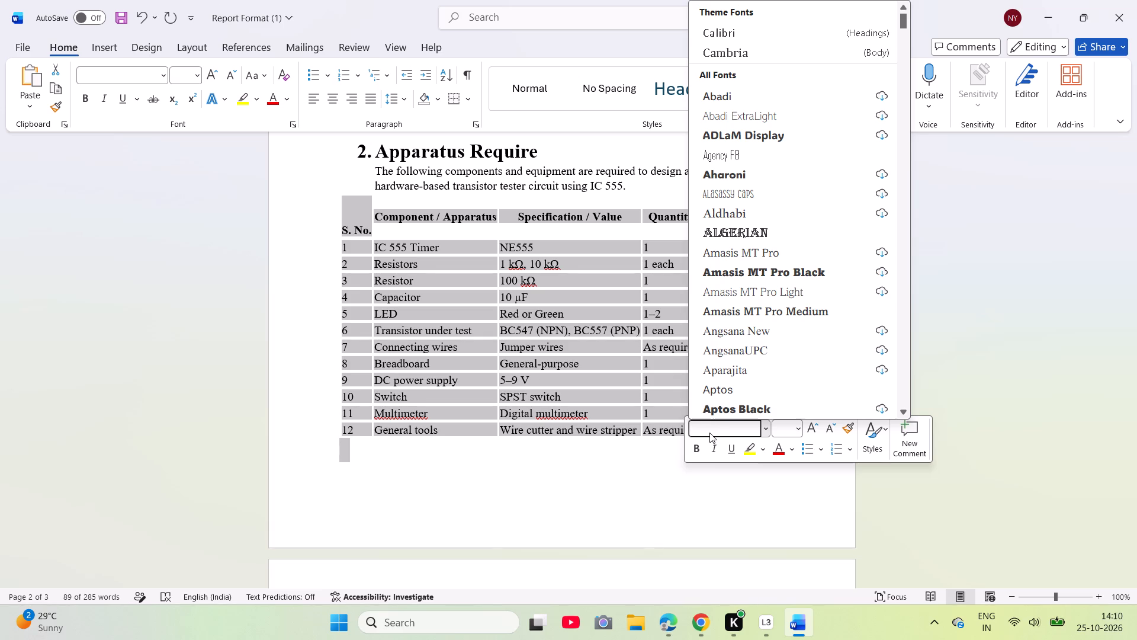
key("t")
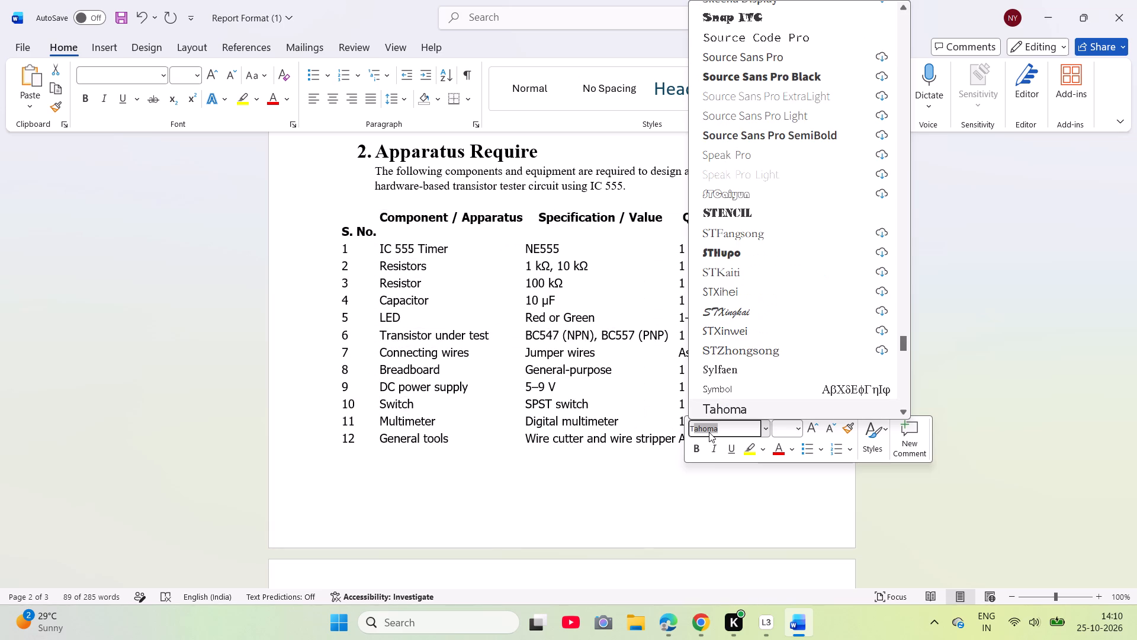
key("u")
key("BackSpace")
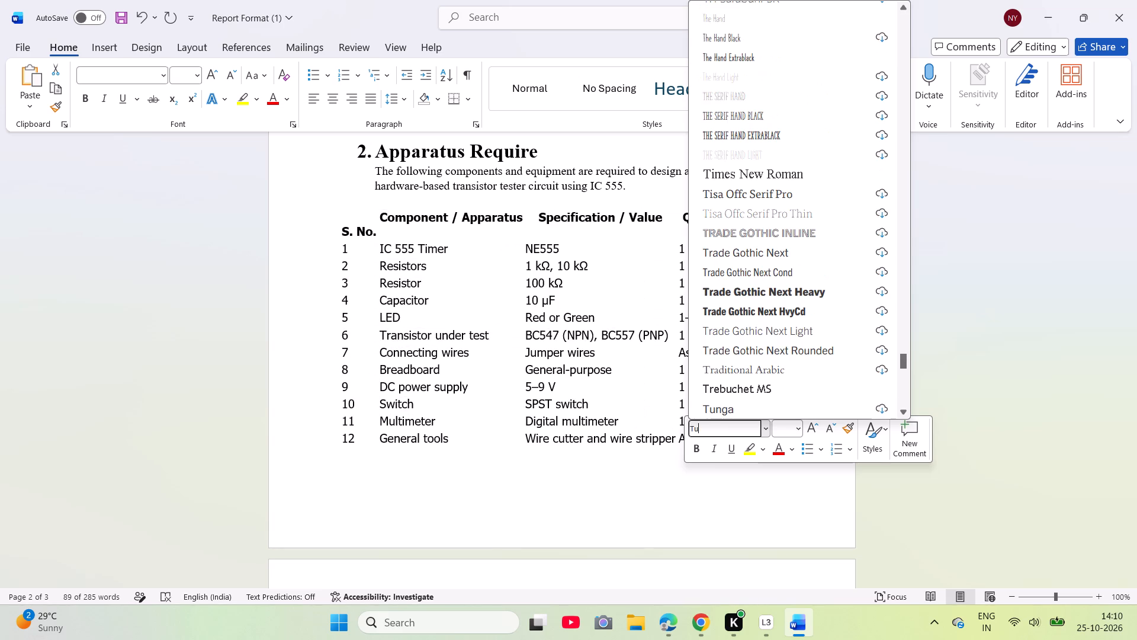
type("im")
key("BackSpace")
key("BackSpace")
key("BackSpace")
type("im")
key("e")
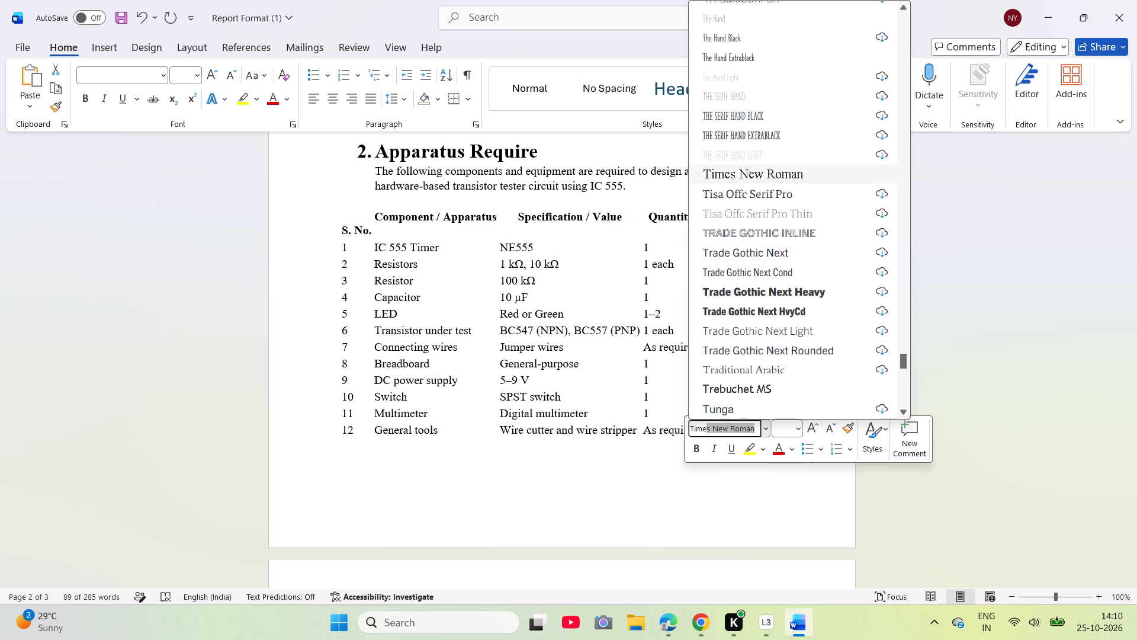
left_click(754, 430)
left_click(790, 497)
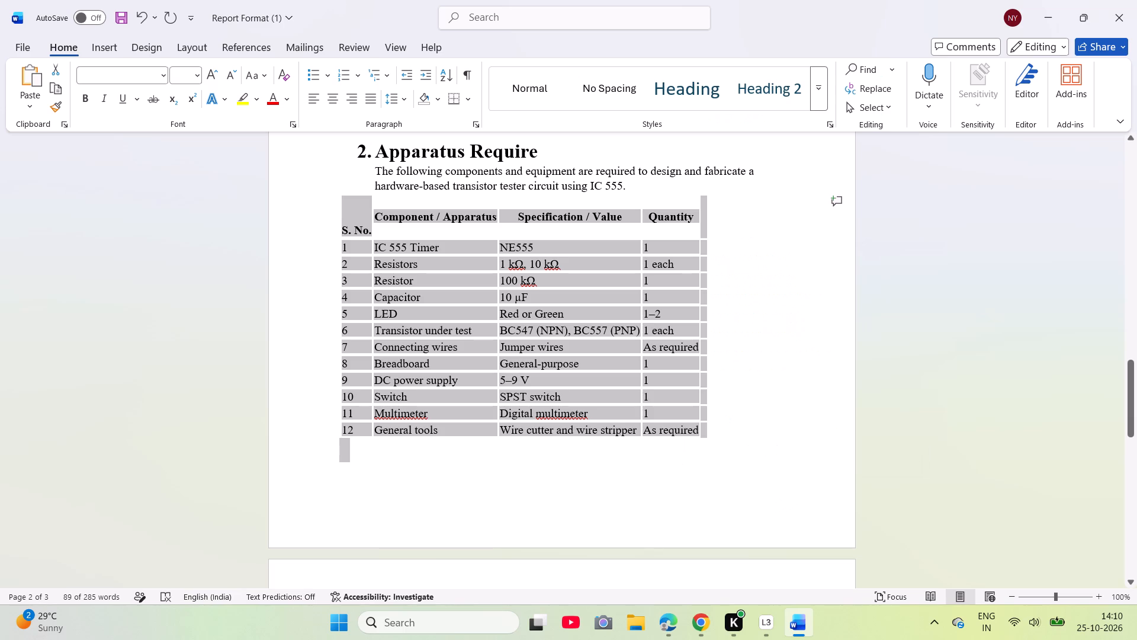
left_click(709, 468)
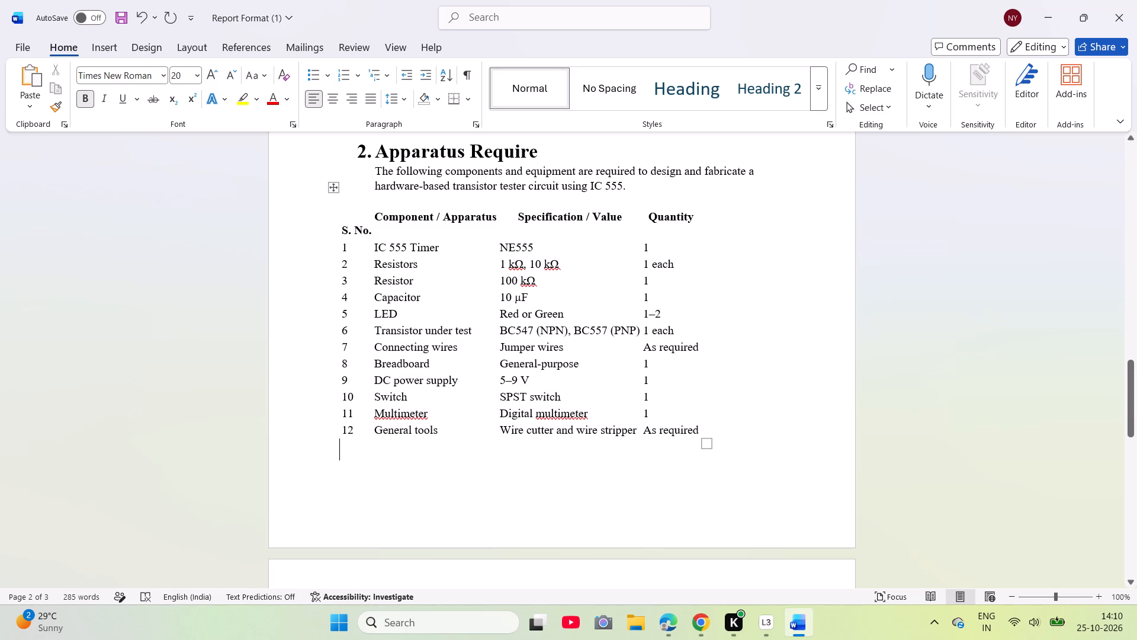
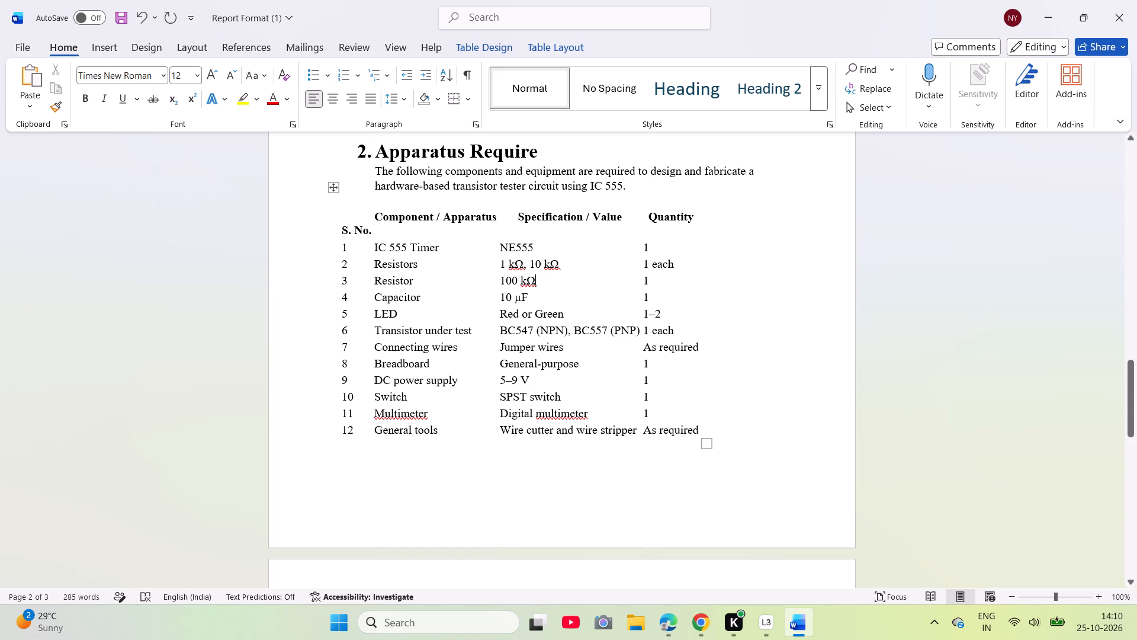
Insert several unnumbered blank lines between the "Theory with explanation of each component" heading and the Circuit Diagram heading.
left_click(393, 455)
scroll(393, 455, "down", 4)
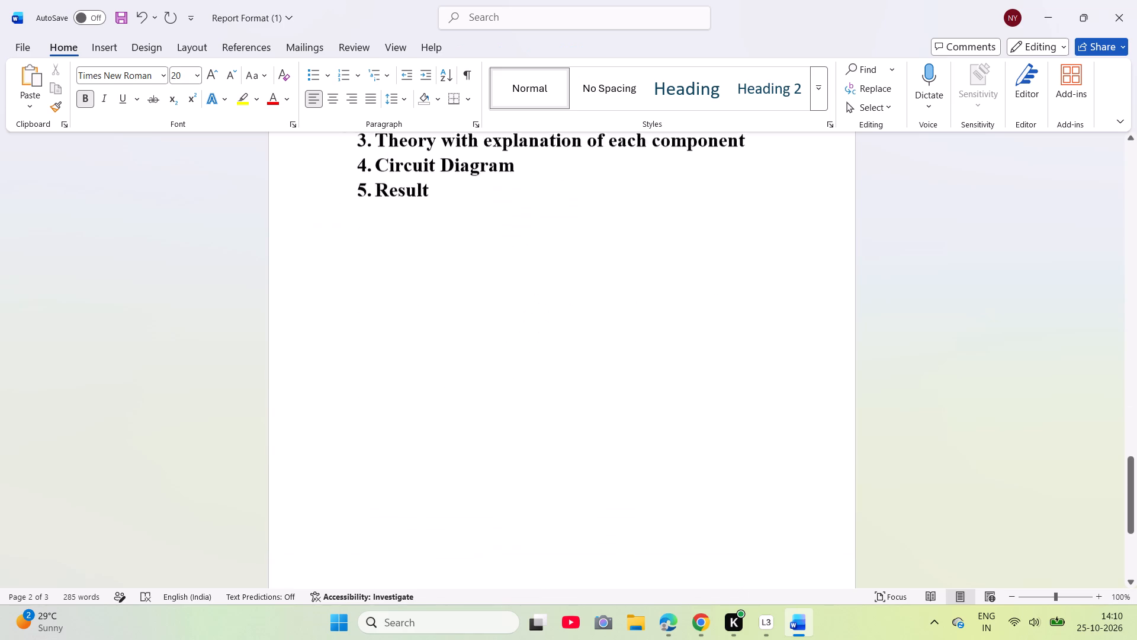
scroll(393, 455, "up", 4)
scroll(393, 455, "down", 1)
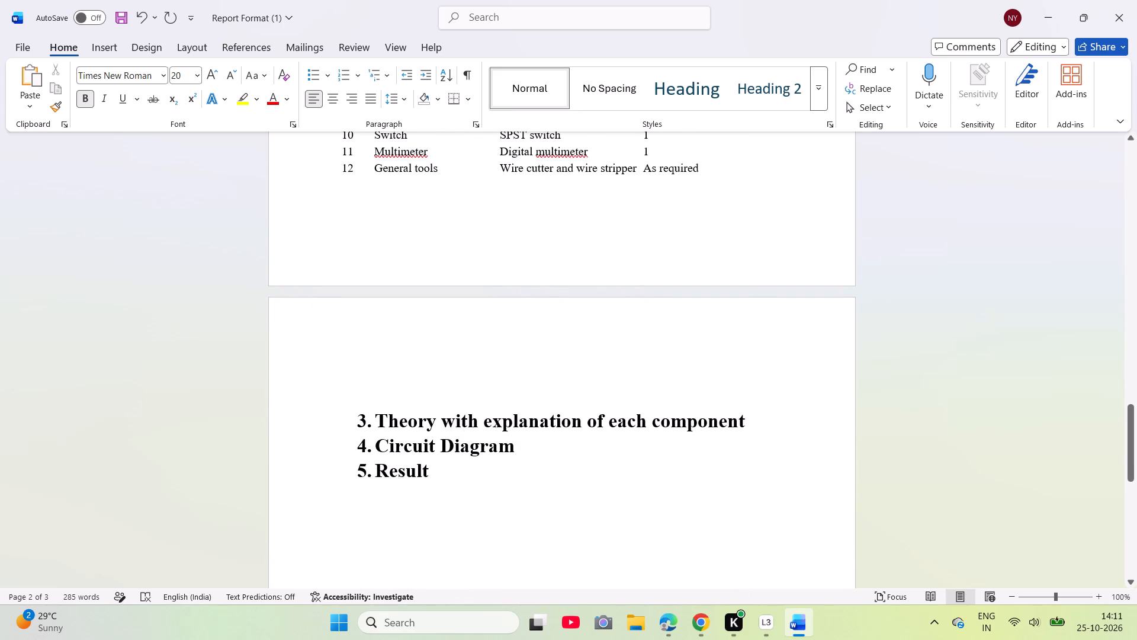
left_click(757, 424)
key("Return")
key("Return")
key("Return")
key("Return")
key("Return")
key("Return")
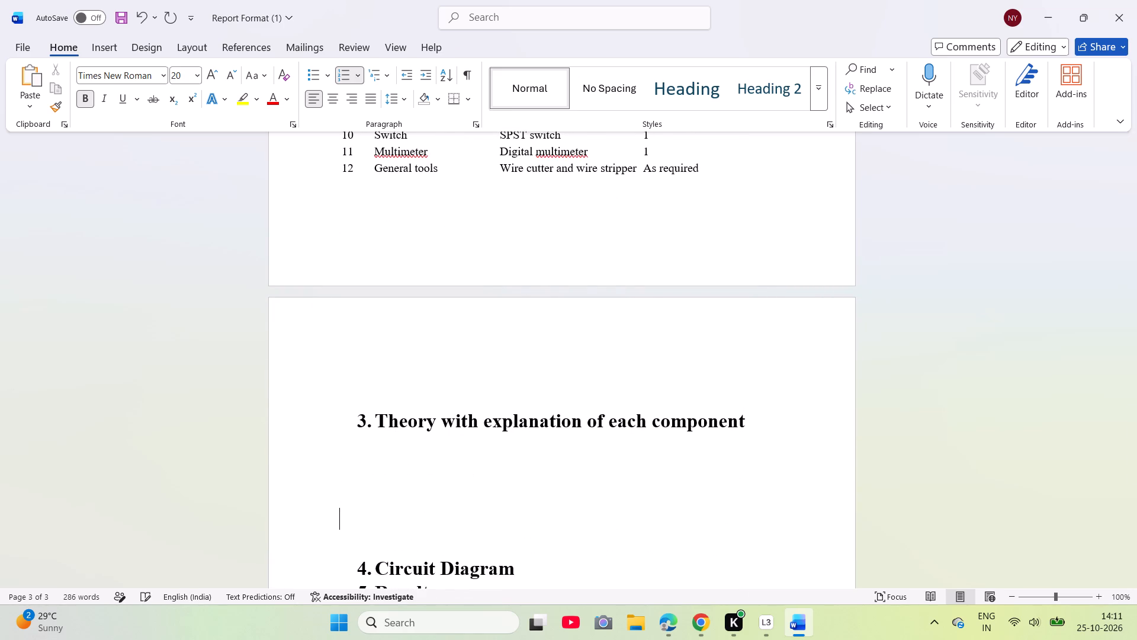
key("Return")
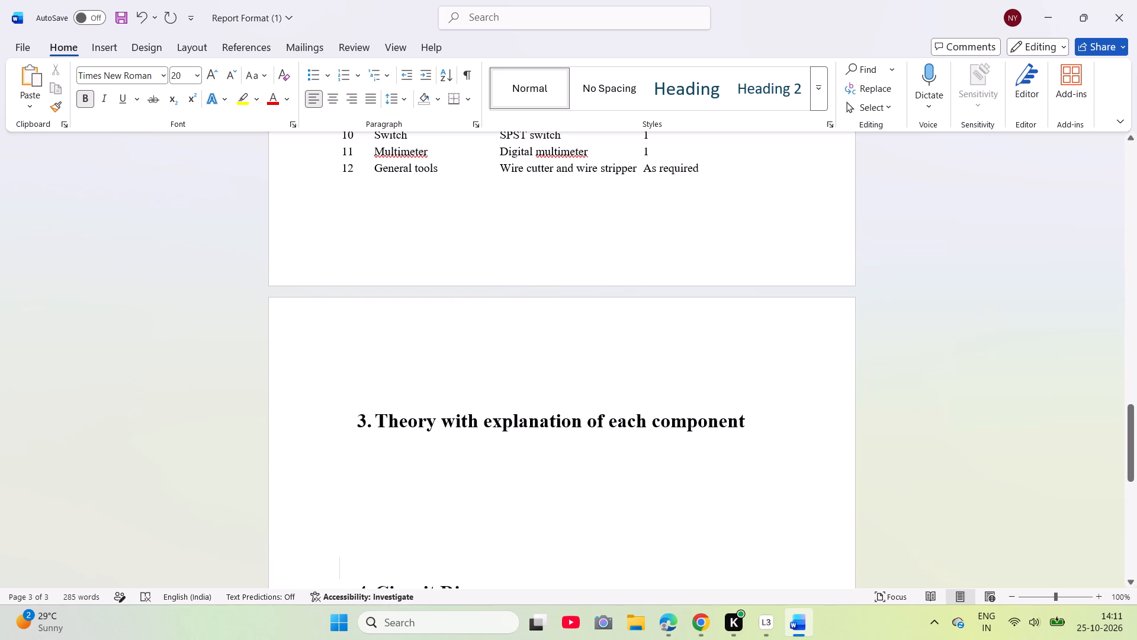
left_click_drag(374, 412, 726, 425)
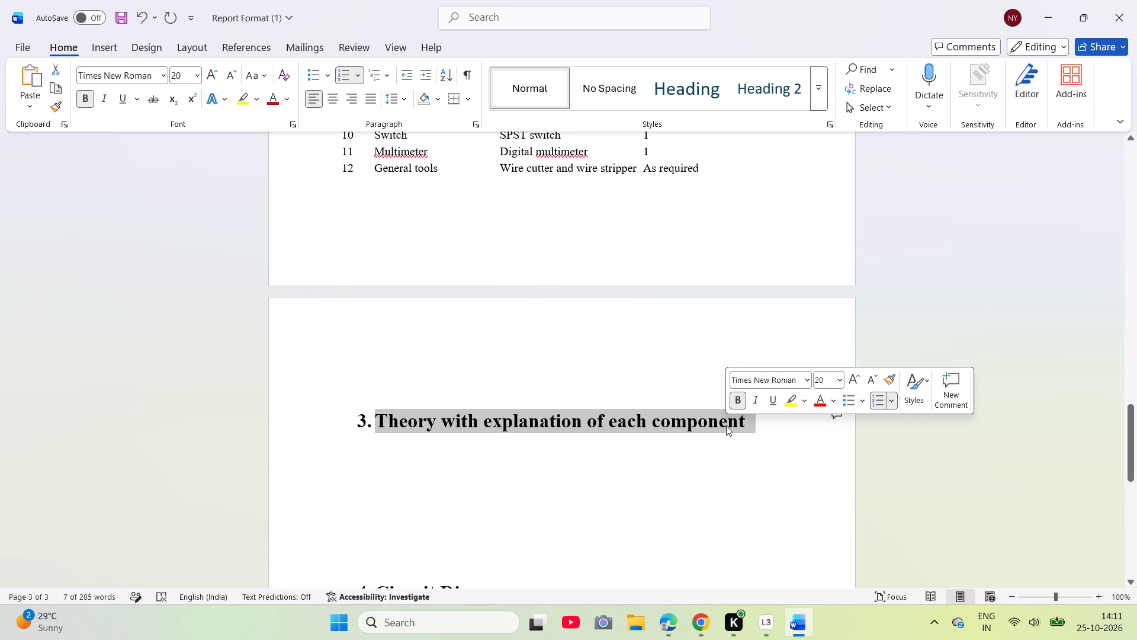
key("ctrl+c")
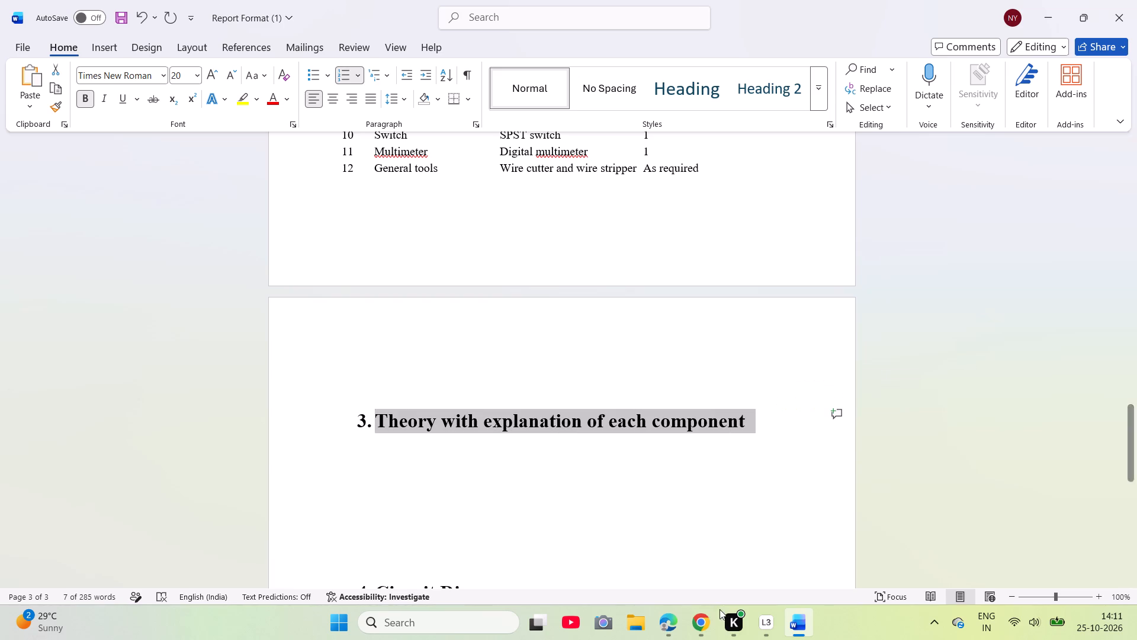
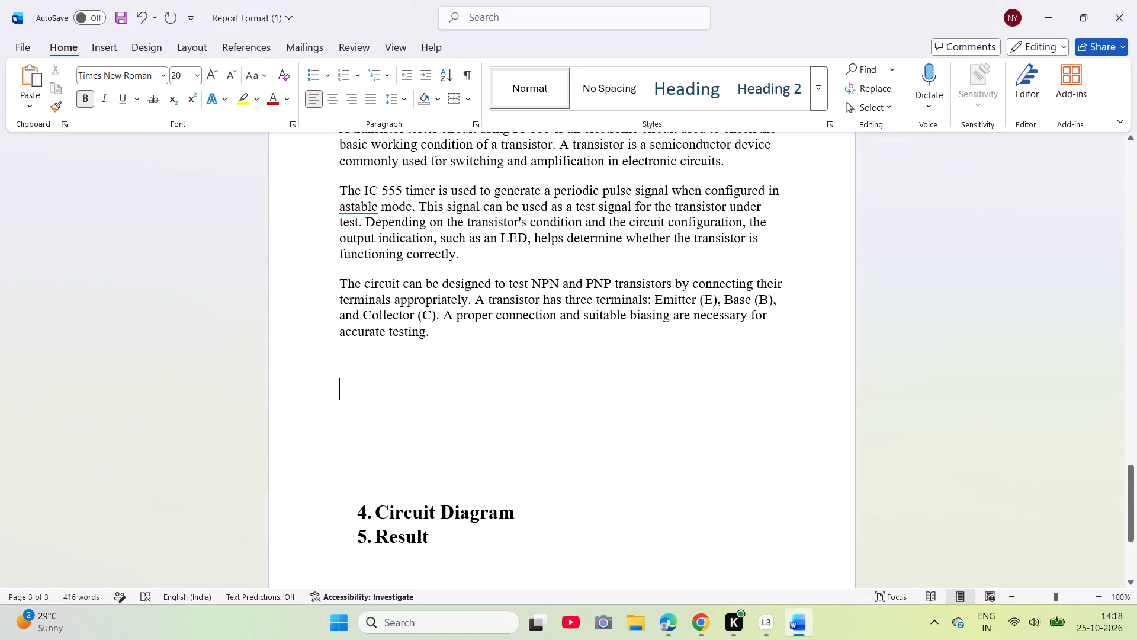
key("ctrl+v")
Remove bold from the pasted text, from "1. IC 555 Timer" through the last Working Principle point.
scroll(395, 379, "up", 4)
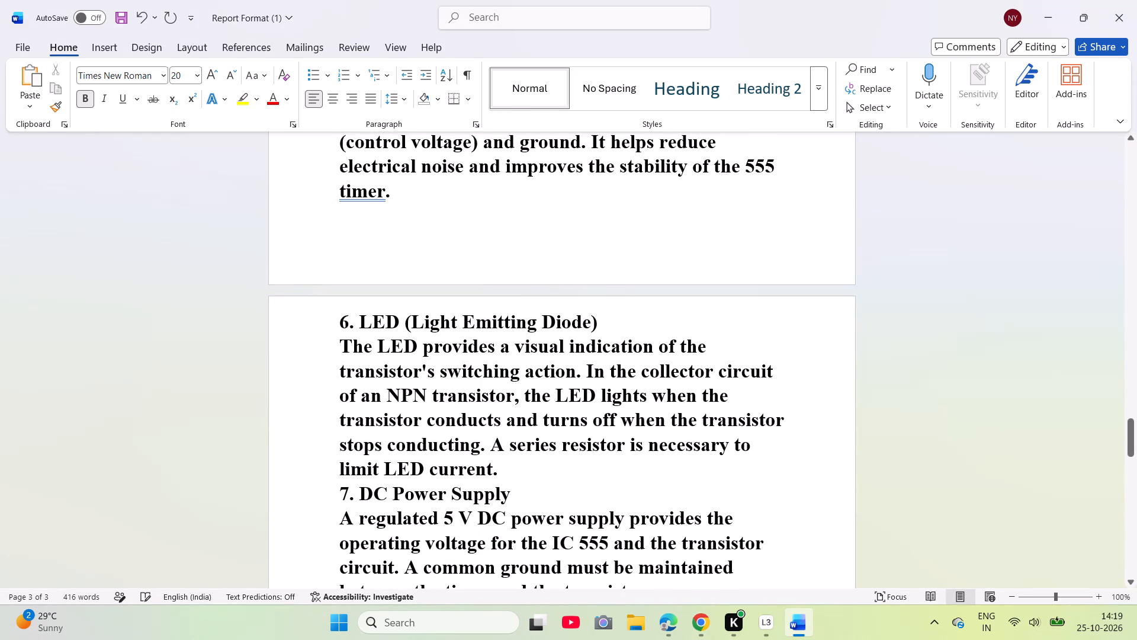
scroll(335, 321, "up", 3)
left_click(335, 321)
scroll(335, 321, "up", 1)
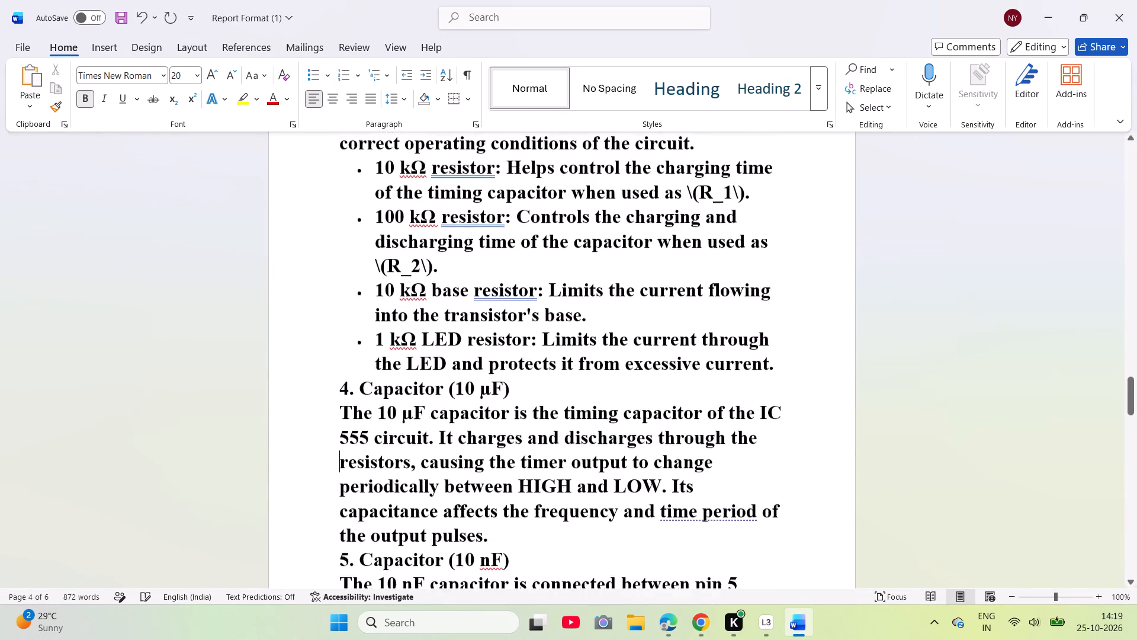
scroll(335, 321, "up", 4)
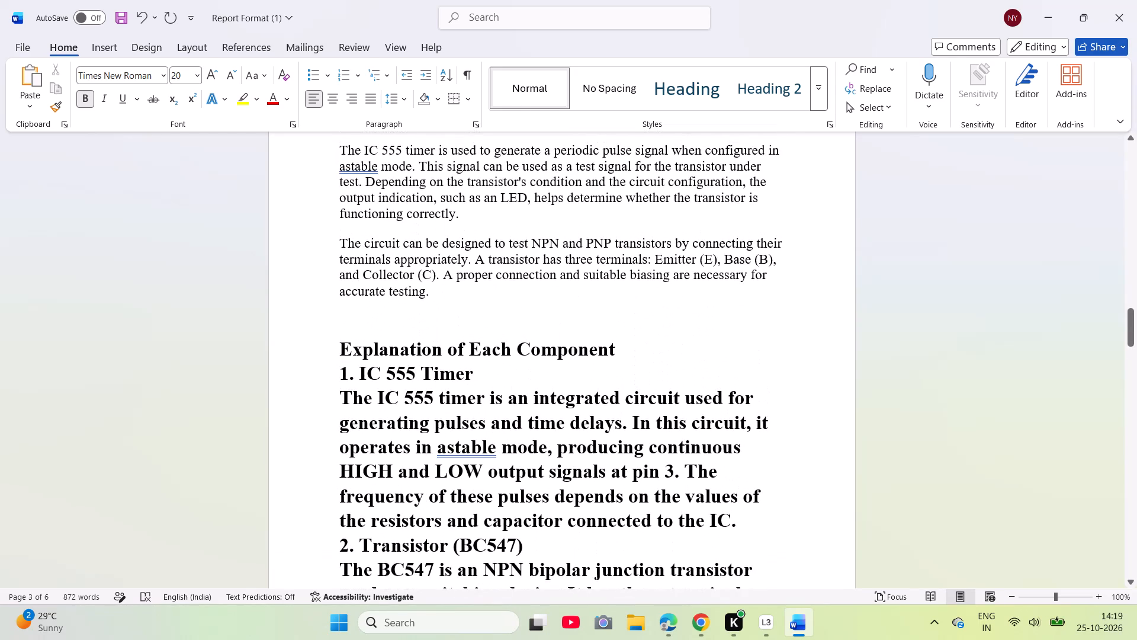
left_click_drag(338, 368, 358, 379)
left_click_drag(341, 368, 627, 582)
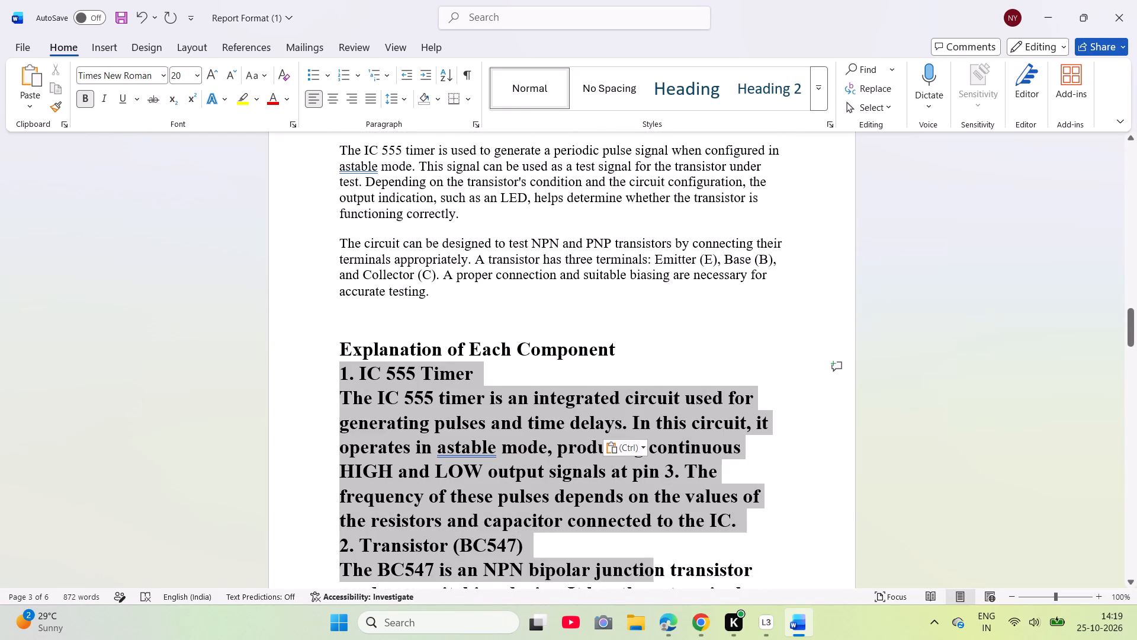
left_click_drag(627, 582, 602, 351)
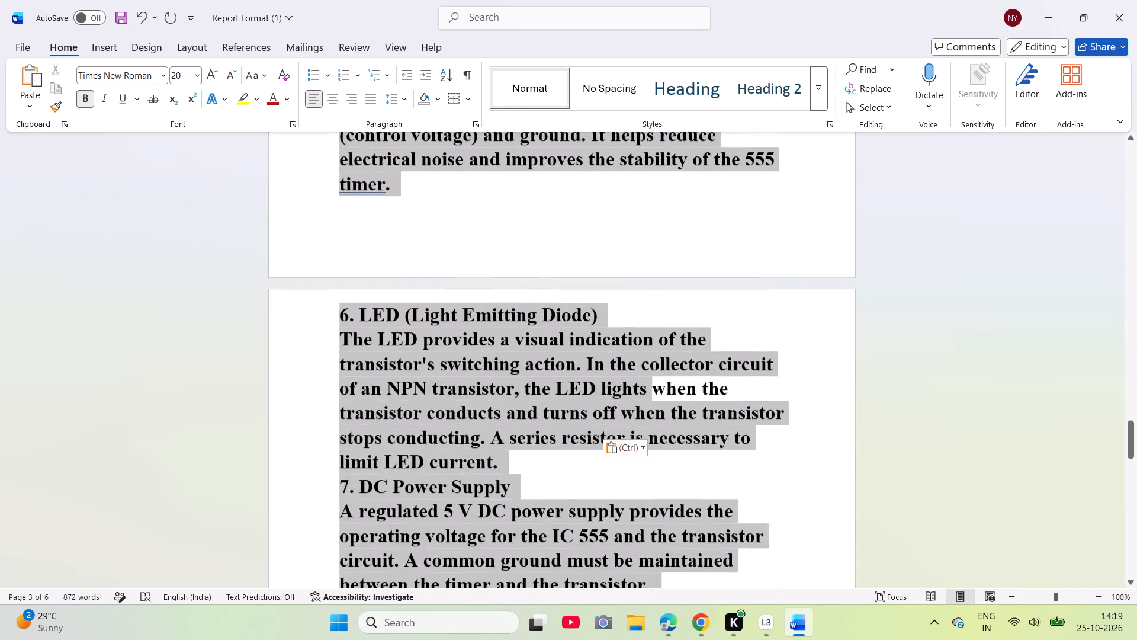
left_click_drag(602, 351, 585, 551)
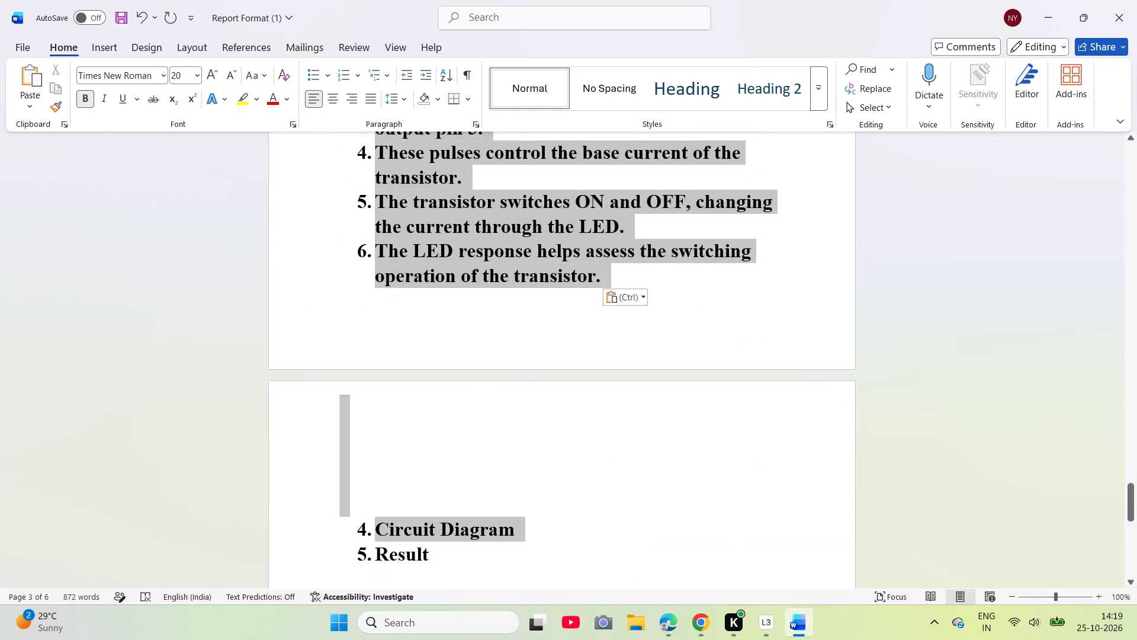
left_click_drag(585, 551, 631, 216)
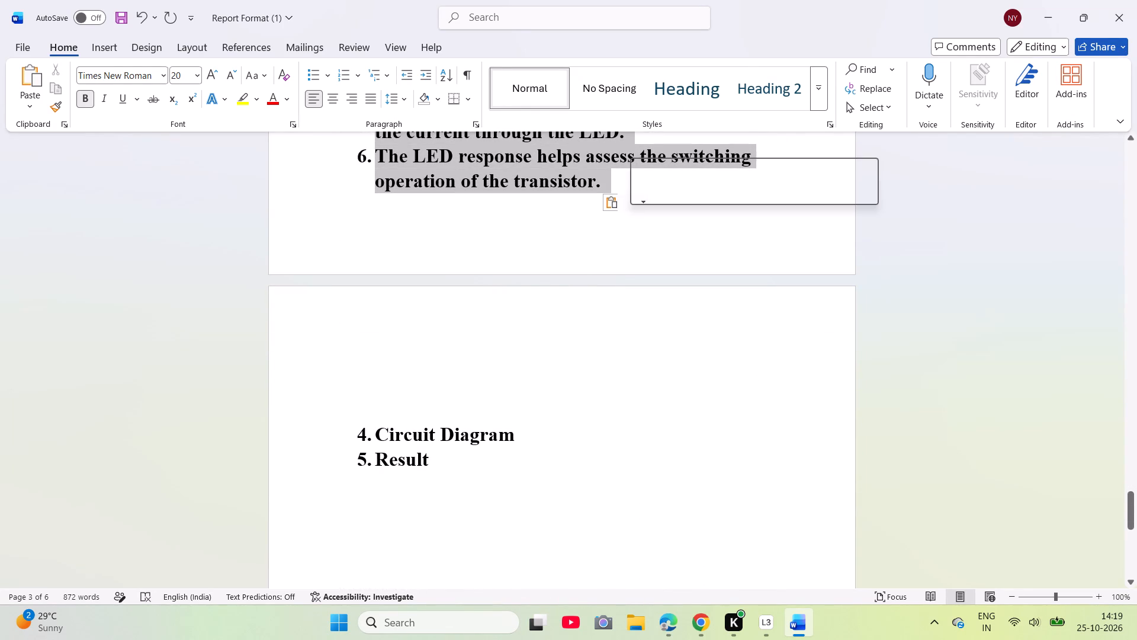
left_click(644, 191)
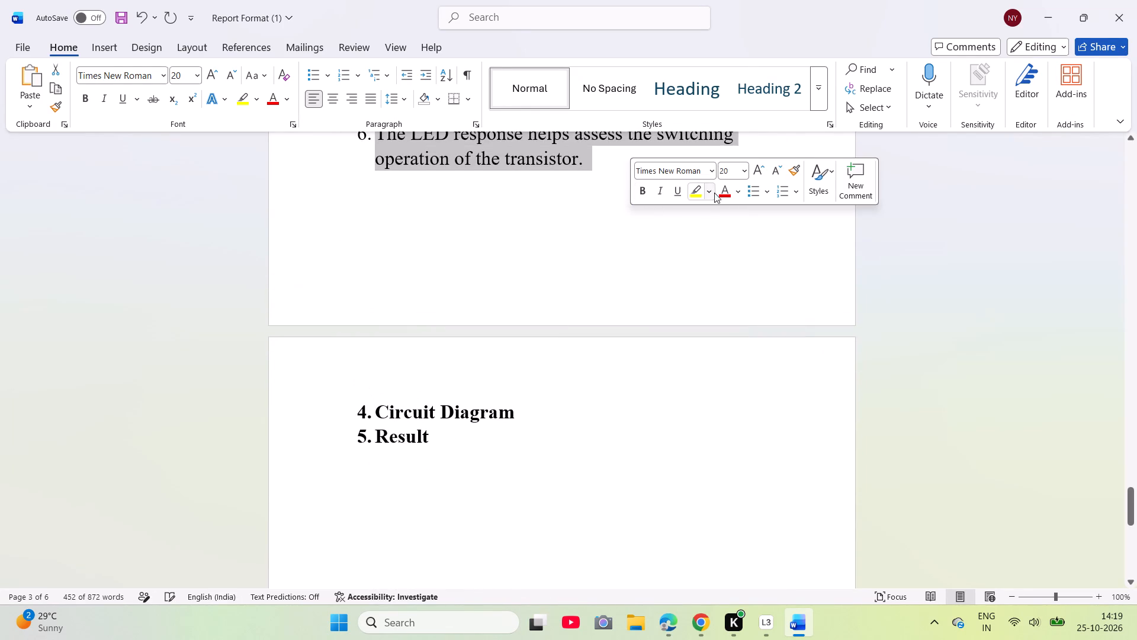
Set the font size of the selected component explanations and Working Principle text to 14.
left_click(751, 171)
left_click(744, 168)
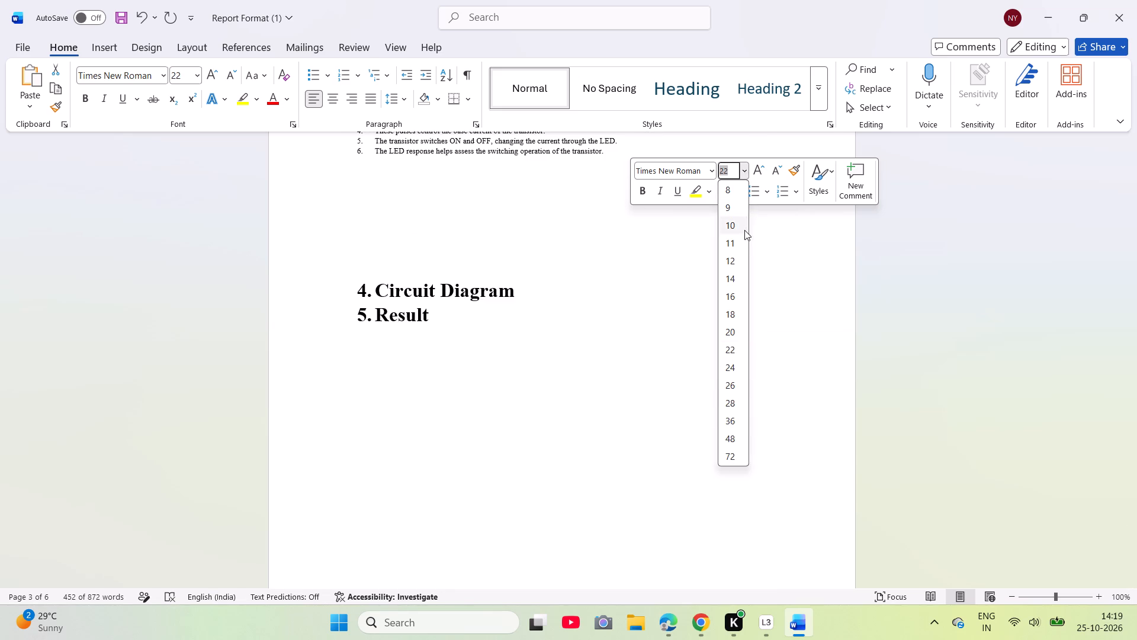
left_click(733, 273)
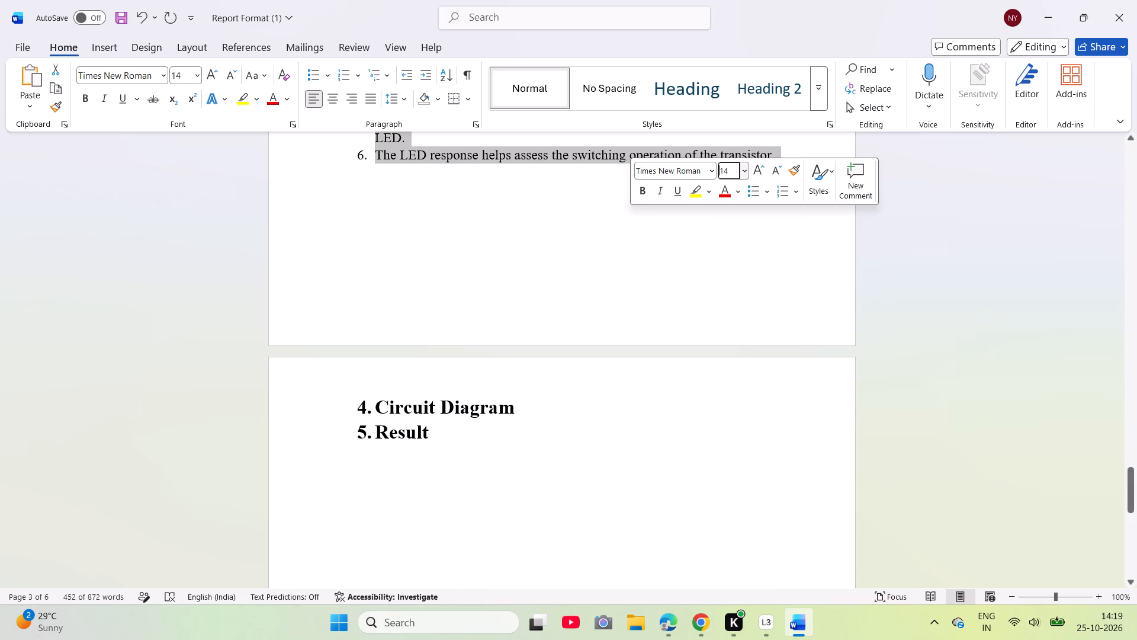
Convert the Emitter, Base and Collector bullets under "2. Transistor (BC547)" into a lettered list (a) to (c).
scroll(556, 215, "up", 1)
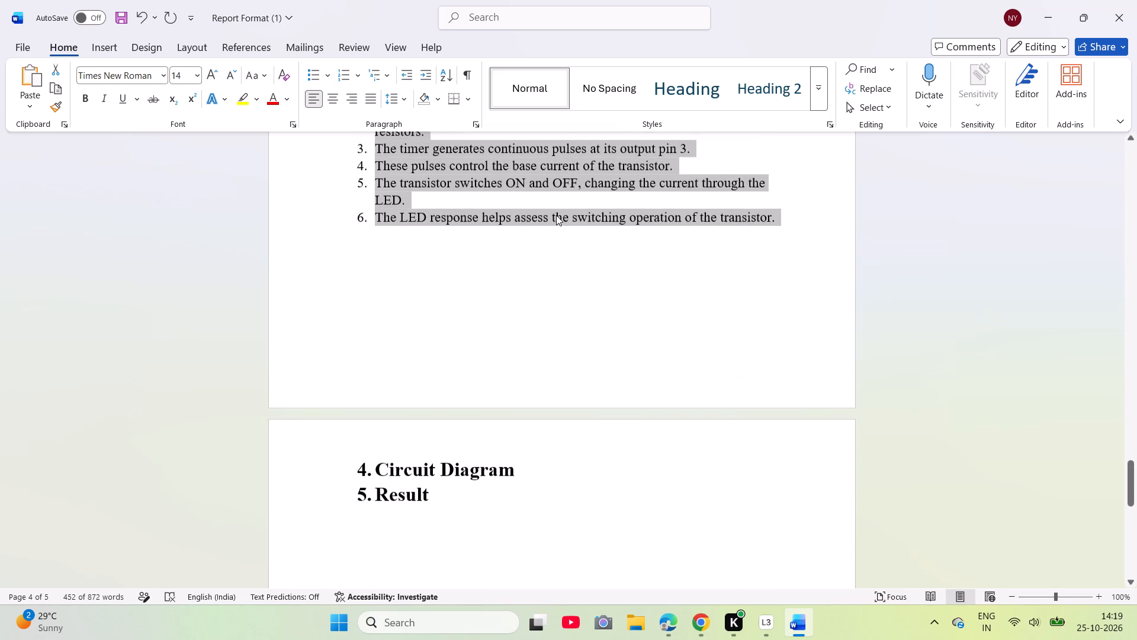
scroll(556, 215, "up", 1)
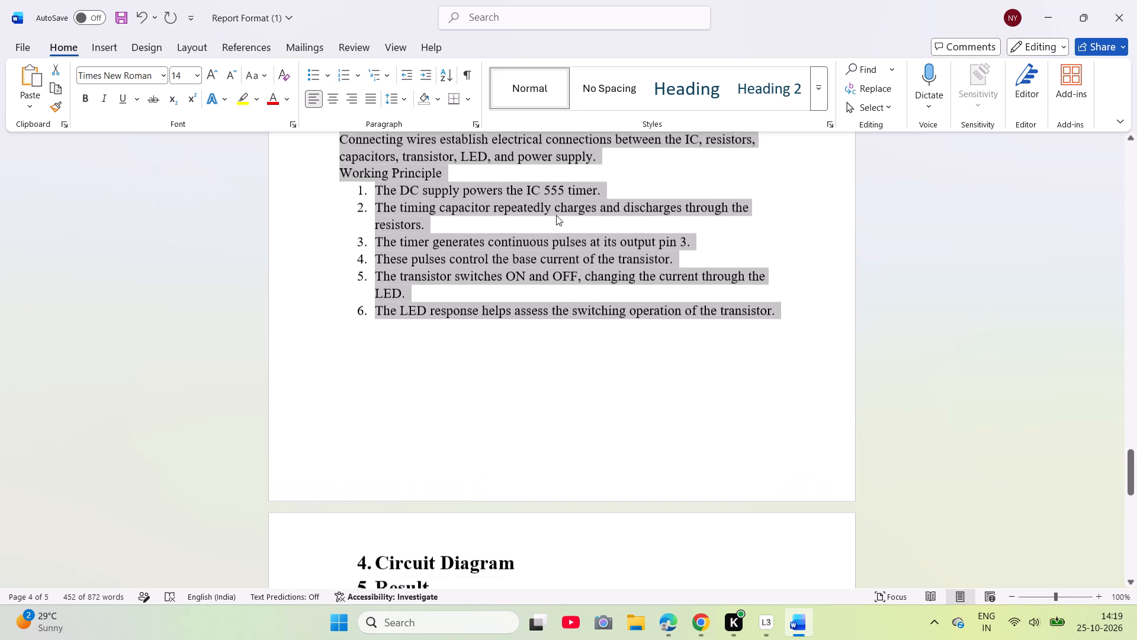
scroll(556, 215, "up", 5)
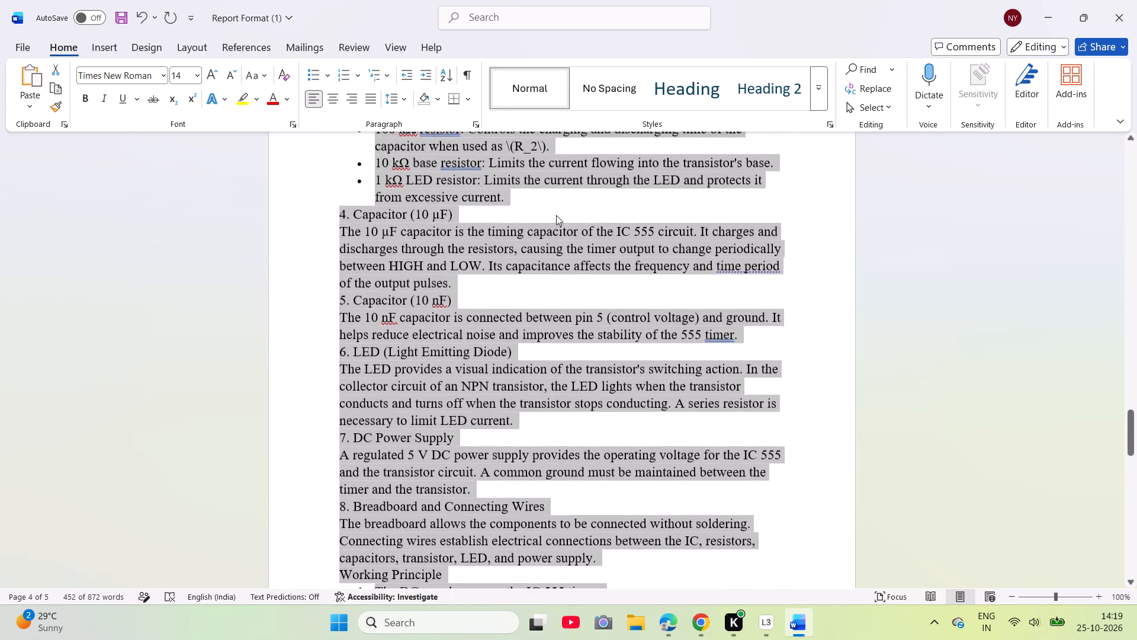
scroll(556, 215, "up", 2)
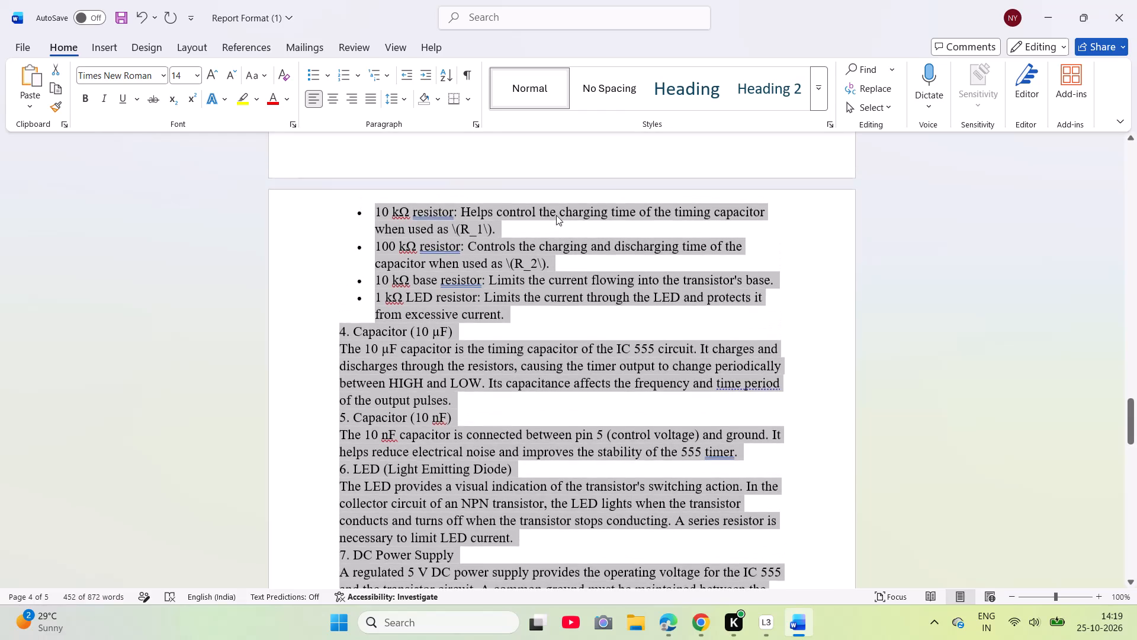
scroll(556, 215, "up", 2)
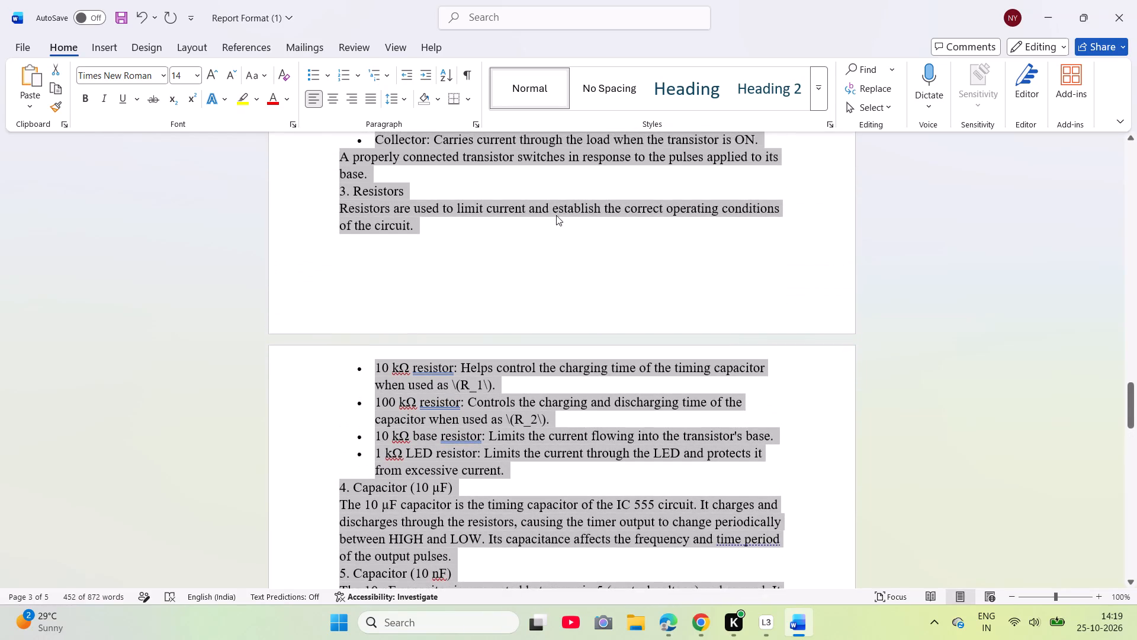
scroll(556, 215, "up", 2)
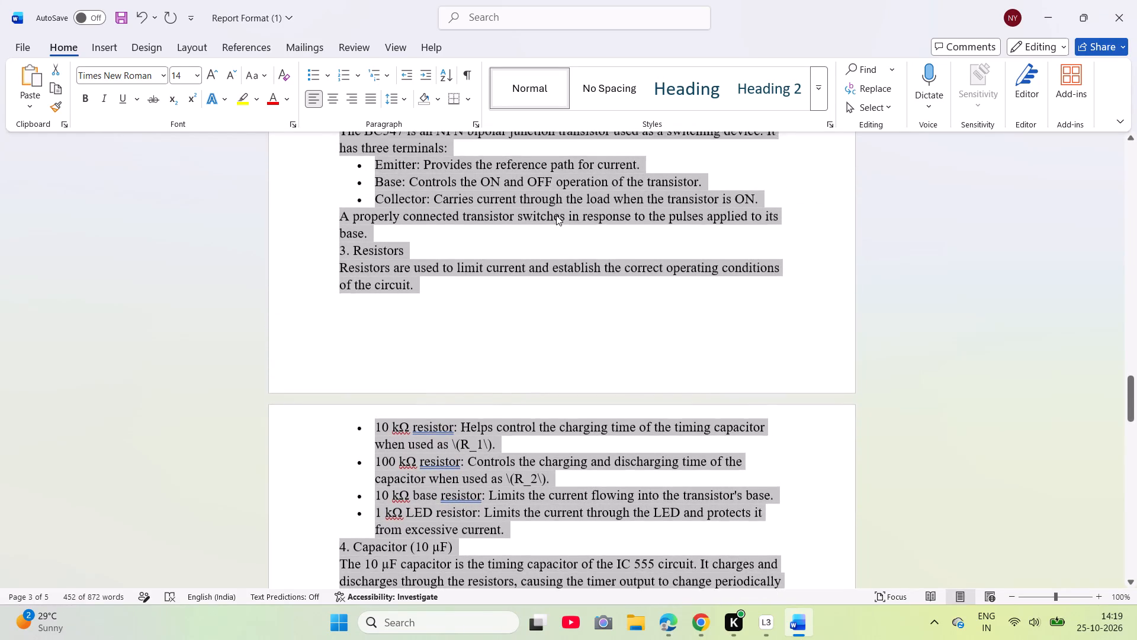
scroll(556, 215, "up", 1)
left_click(470, 349)
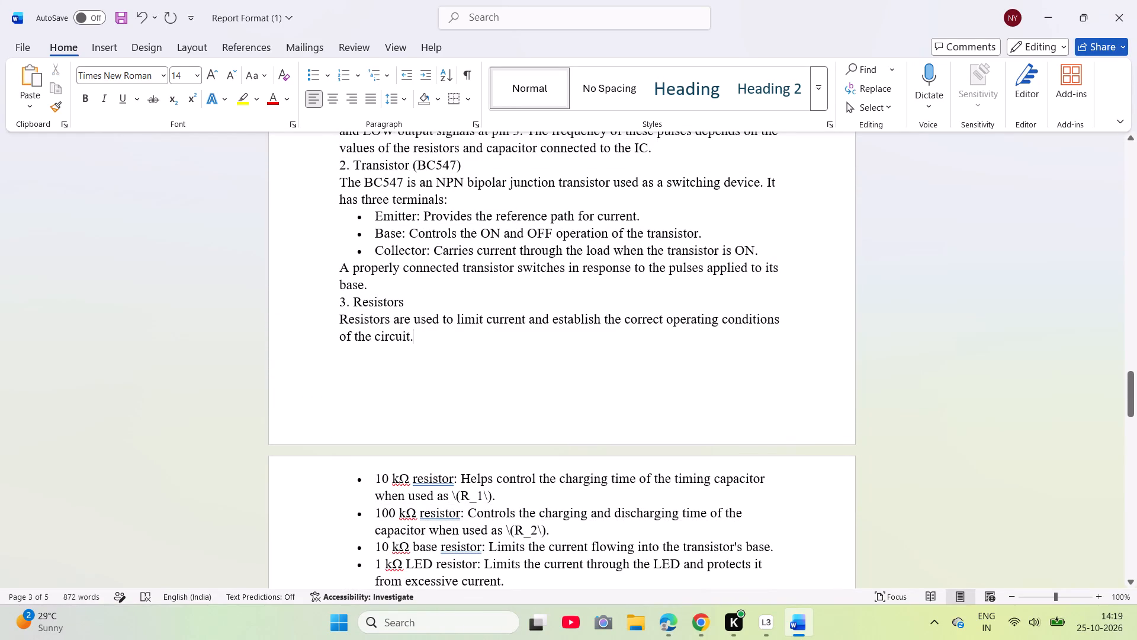
scroll(369, 401, "up", 1)
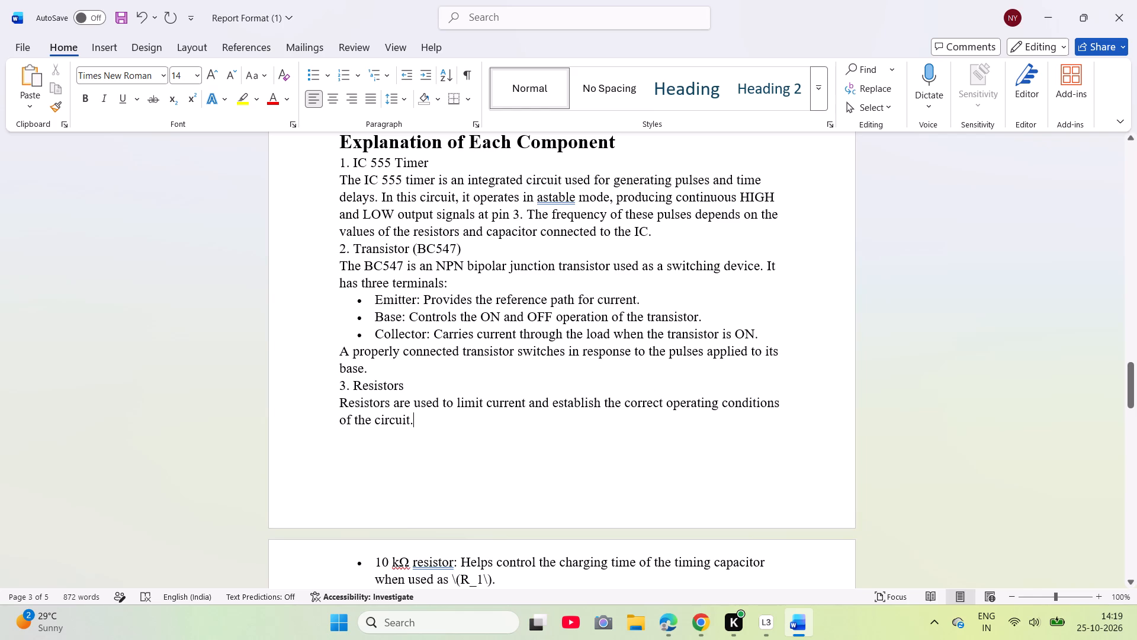
left_click_drag(360, 305, 367, 336)
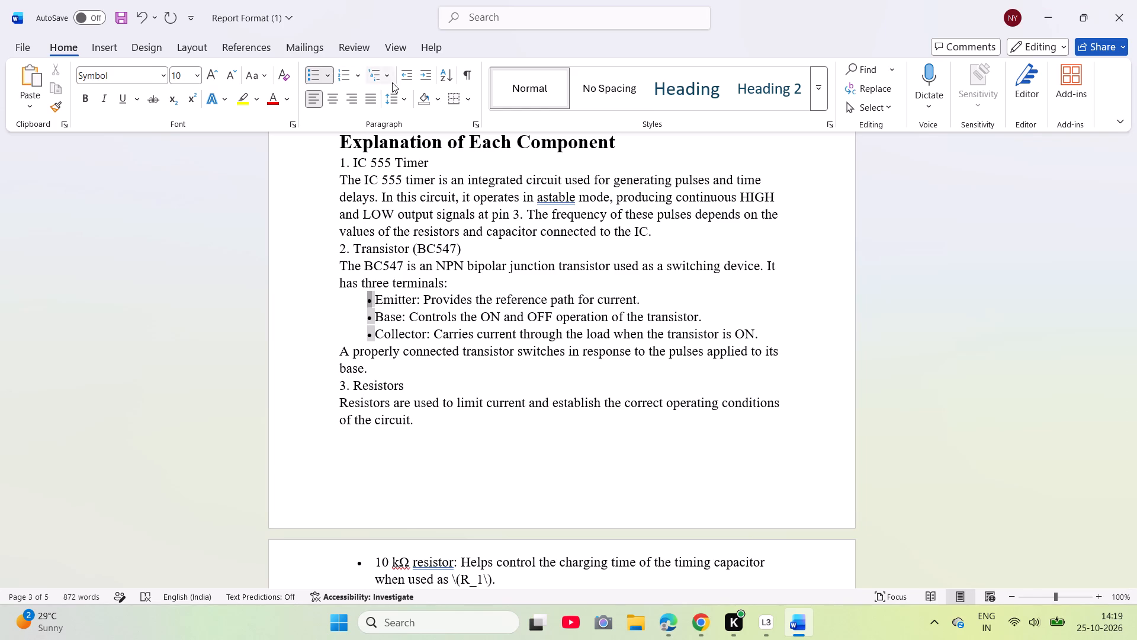
left_click(341, 75)
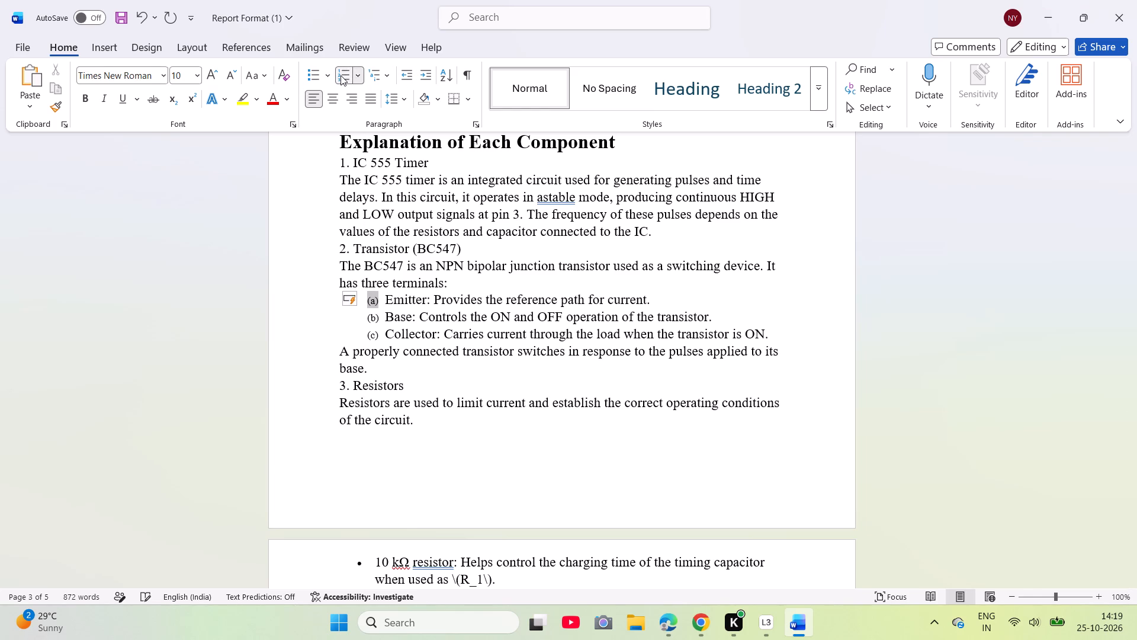
left_click(343, 335)
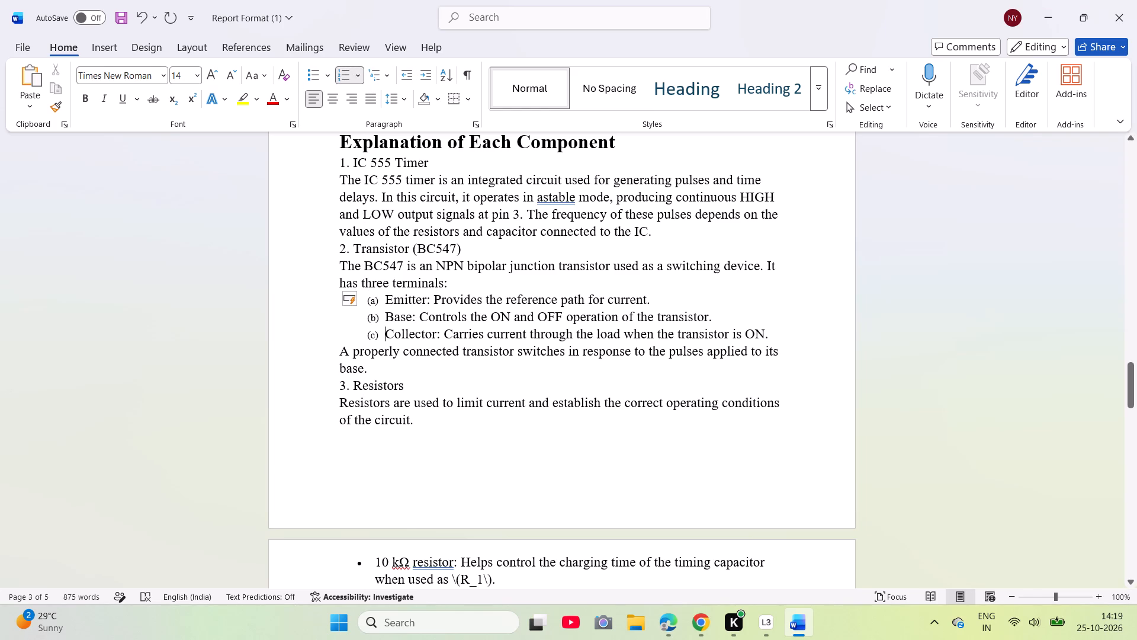
Convert the four resistor bullets under "3. Resistors" into a lettered list (a) to (d).
scroll(311, 452, "down", 1)
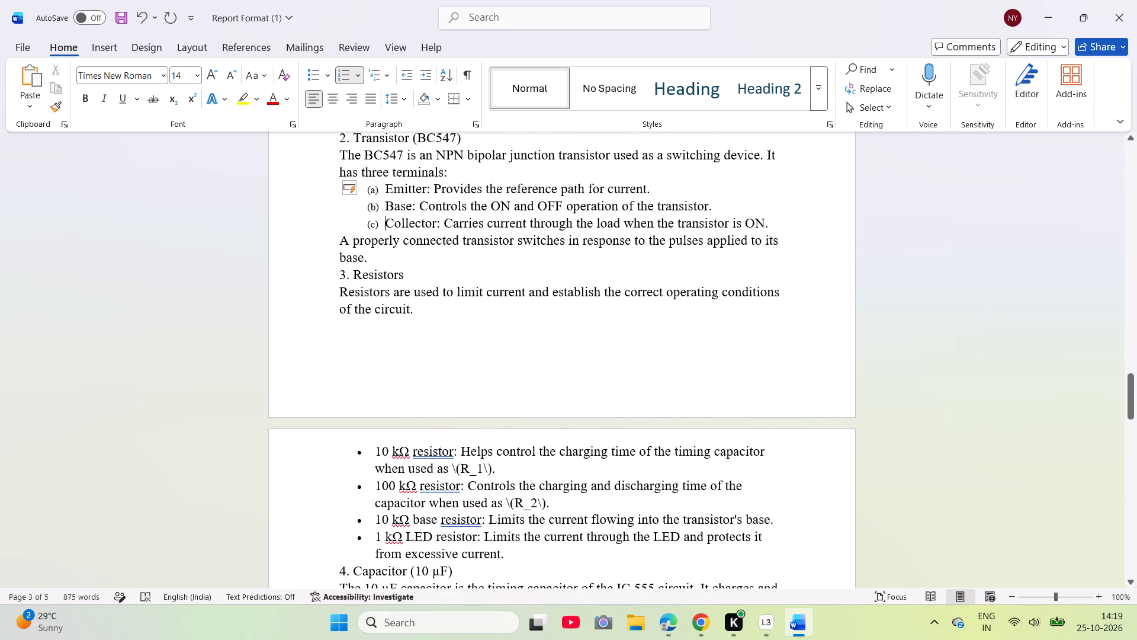
scroll(311, 452, "down", 1)
left_click_drag(362, 414, 358, 465)
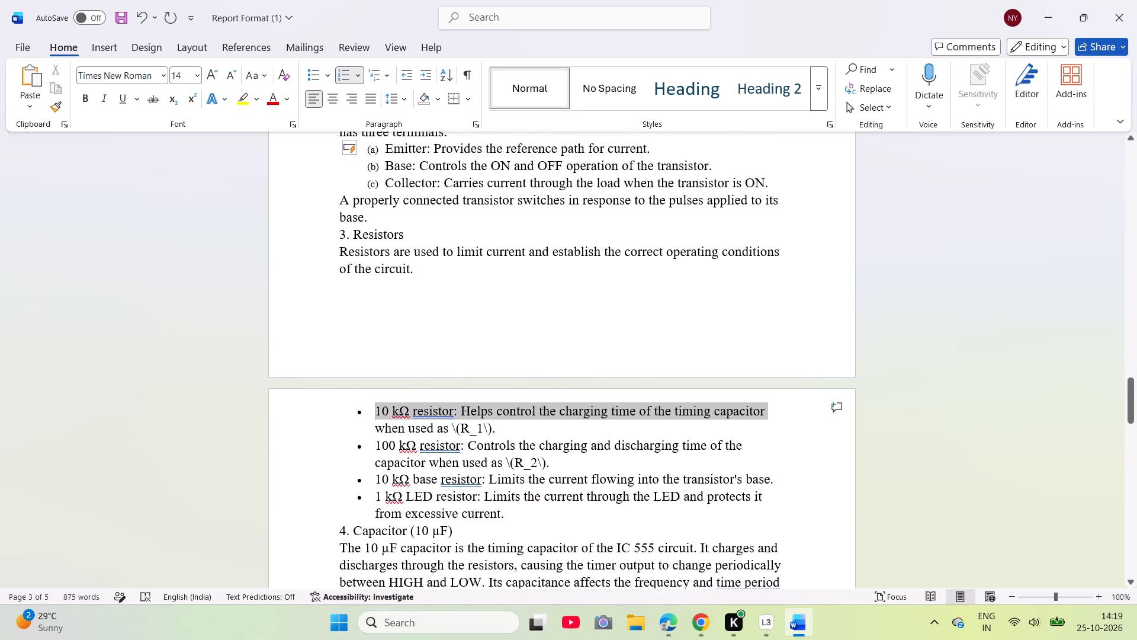
left_click_drag(358, 465, 354, 484)
left_click(354, 484)
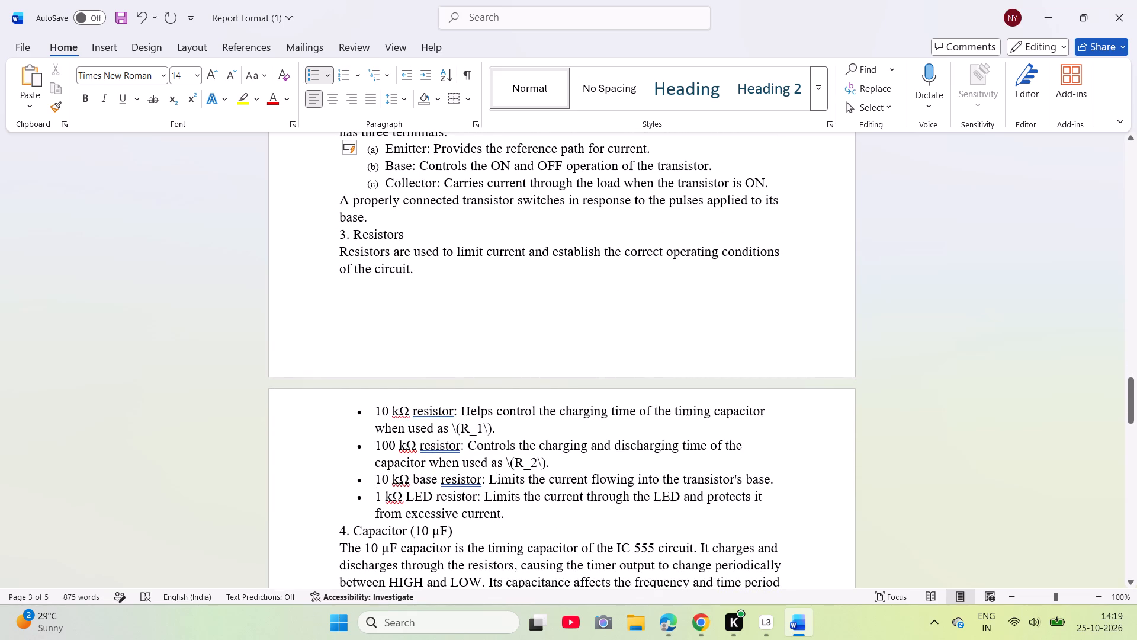
left_click_drag(359, 416, 354, 485)
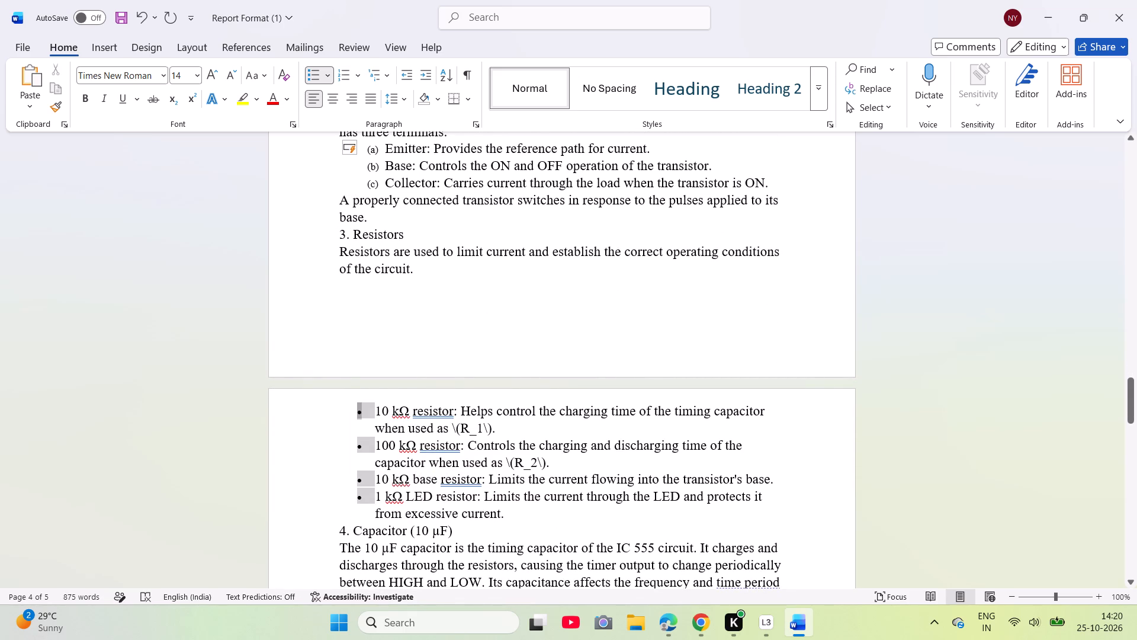
left_click(338, 77)
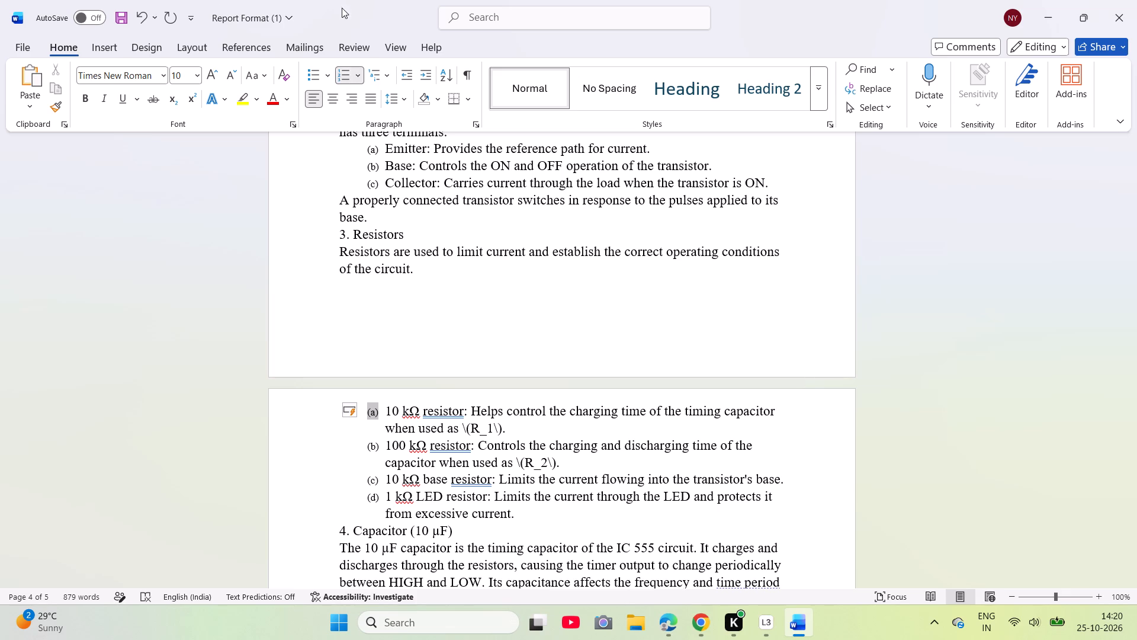
left_click(463, 247)
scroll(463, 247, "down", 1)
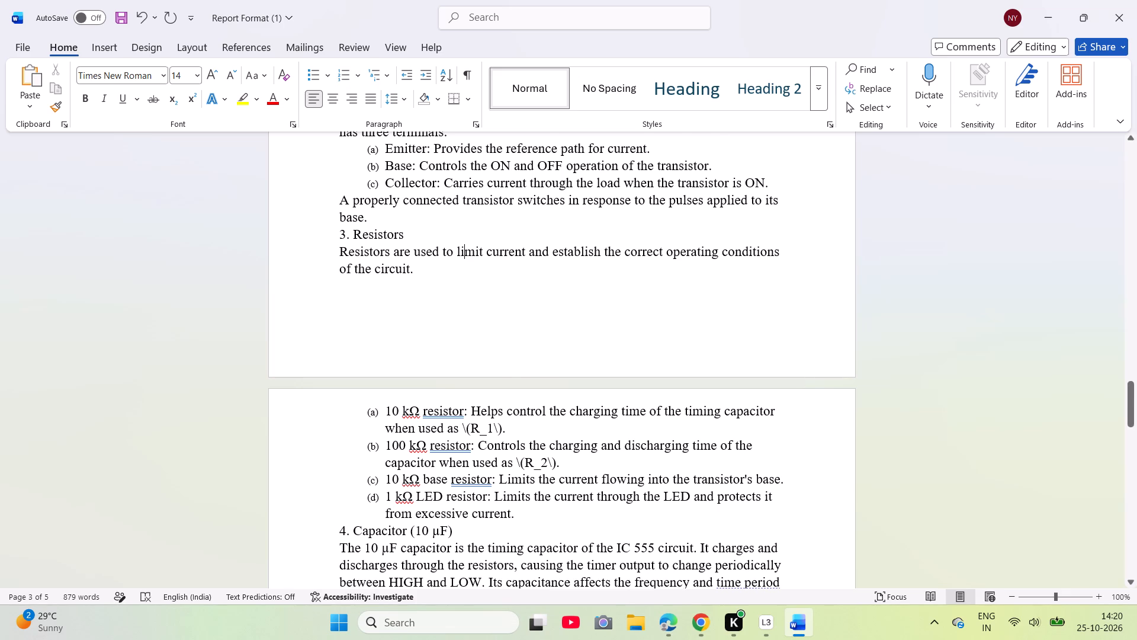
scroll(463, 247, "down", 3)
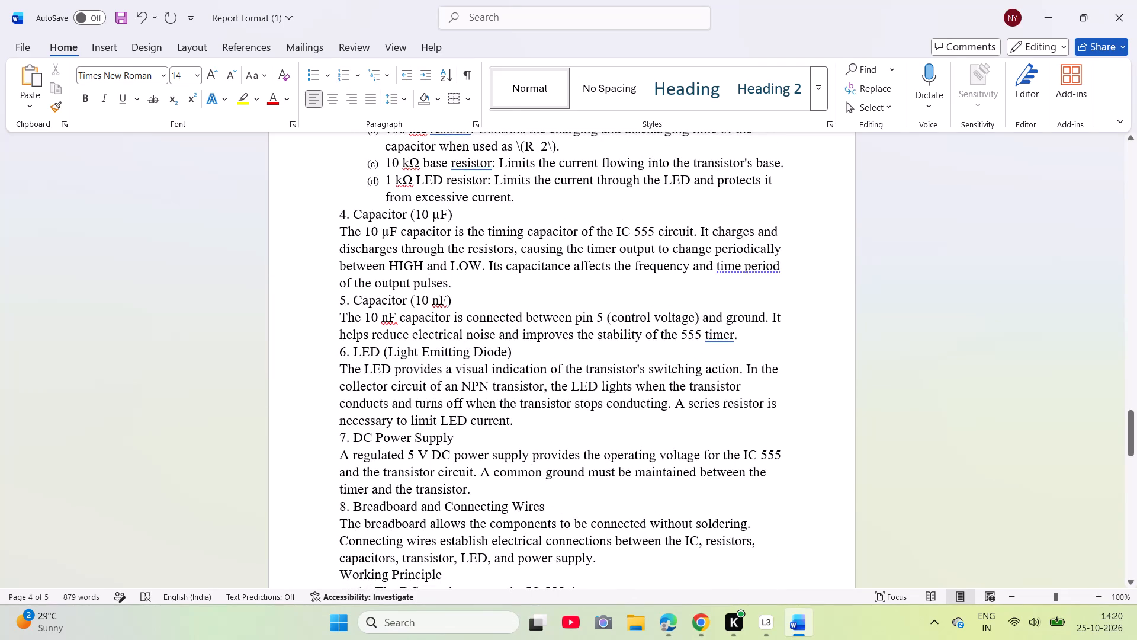
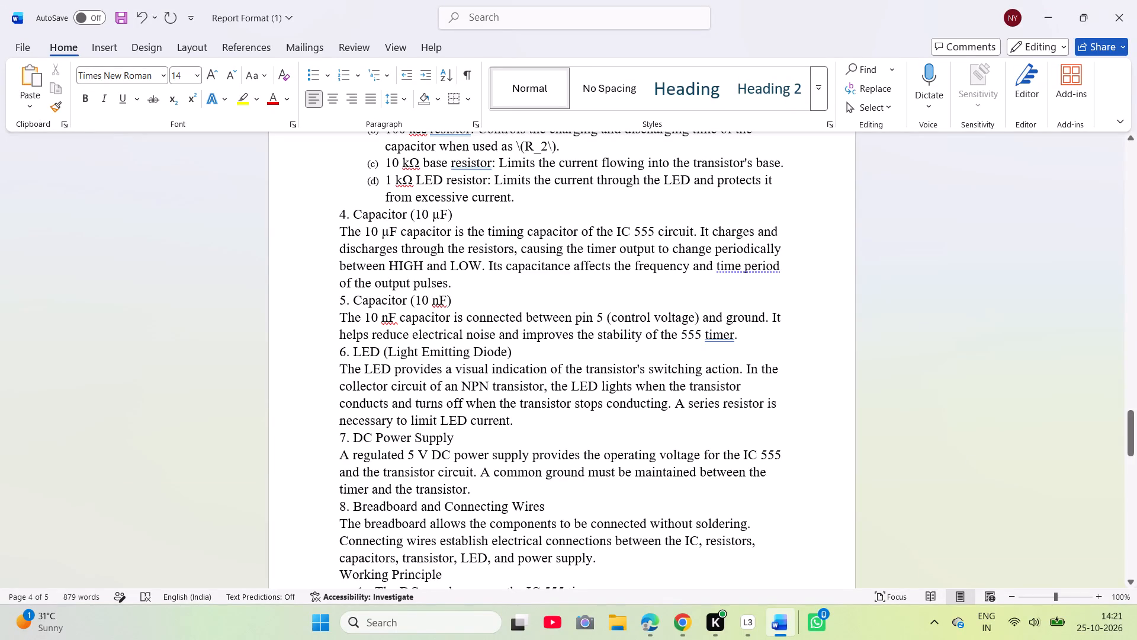
left_click_drag(454, 435, 357, 434)
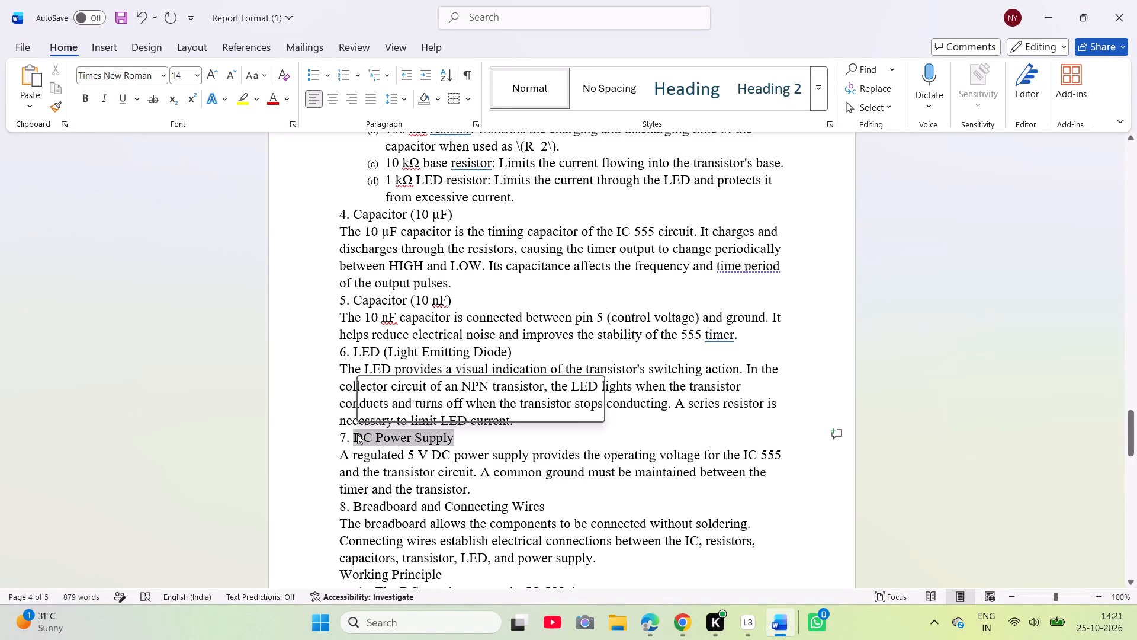
left_click(367, 407)
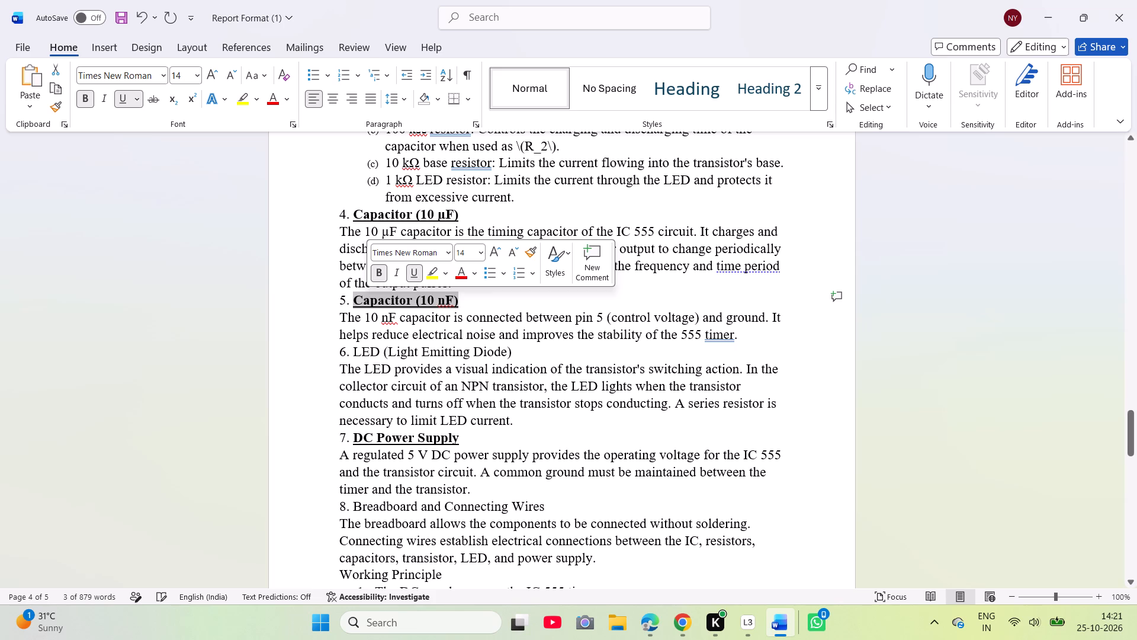
Bold and underline the "LED (Light Emitting Diode)" and "Breadboard and Connecting Wires" heading texts of items 6 and 8.
left_click_drag(521, 353, 383, 345)
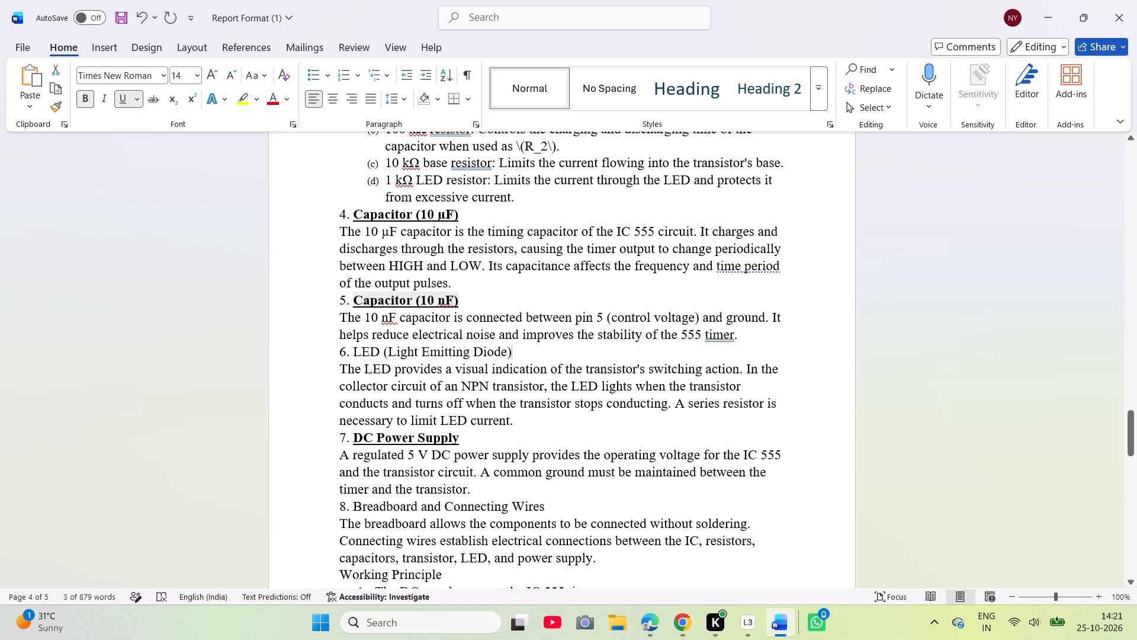
left_click_drag(383, 345, 361, 345)
left_click(376, 321)
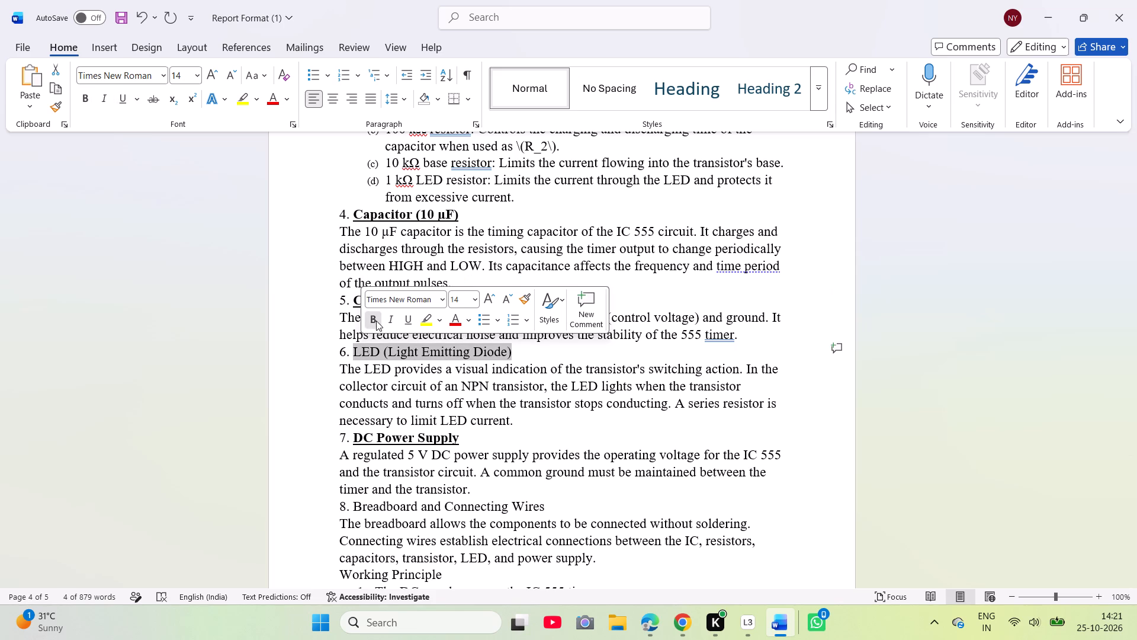
left_click(411, 318)
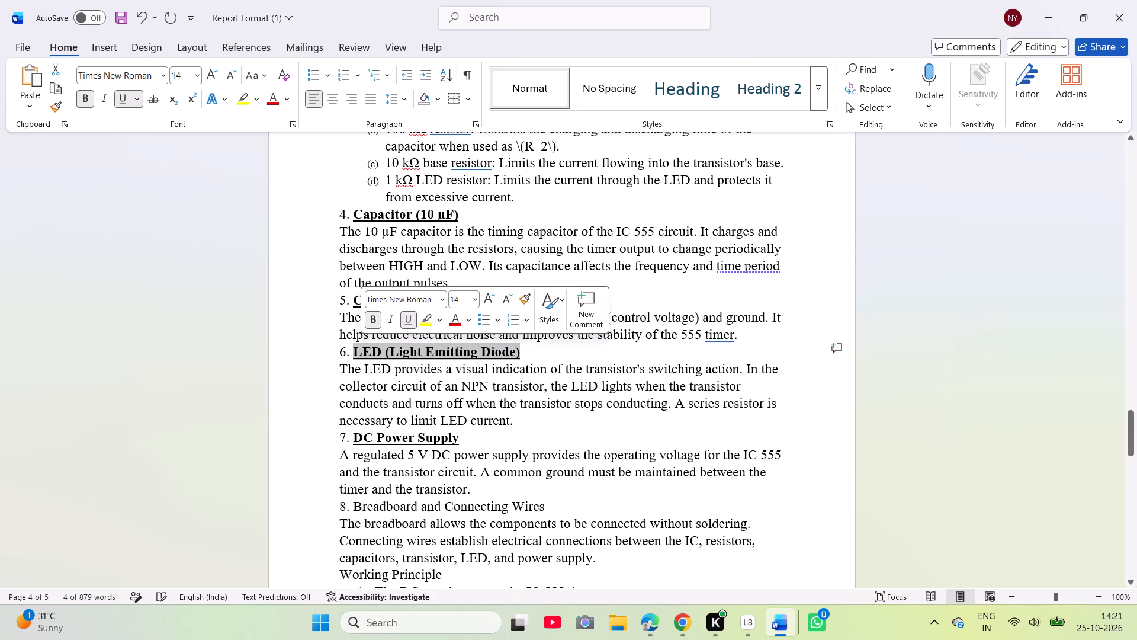
scroll(436, 407, "down", 1)
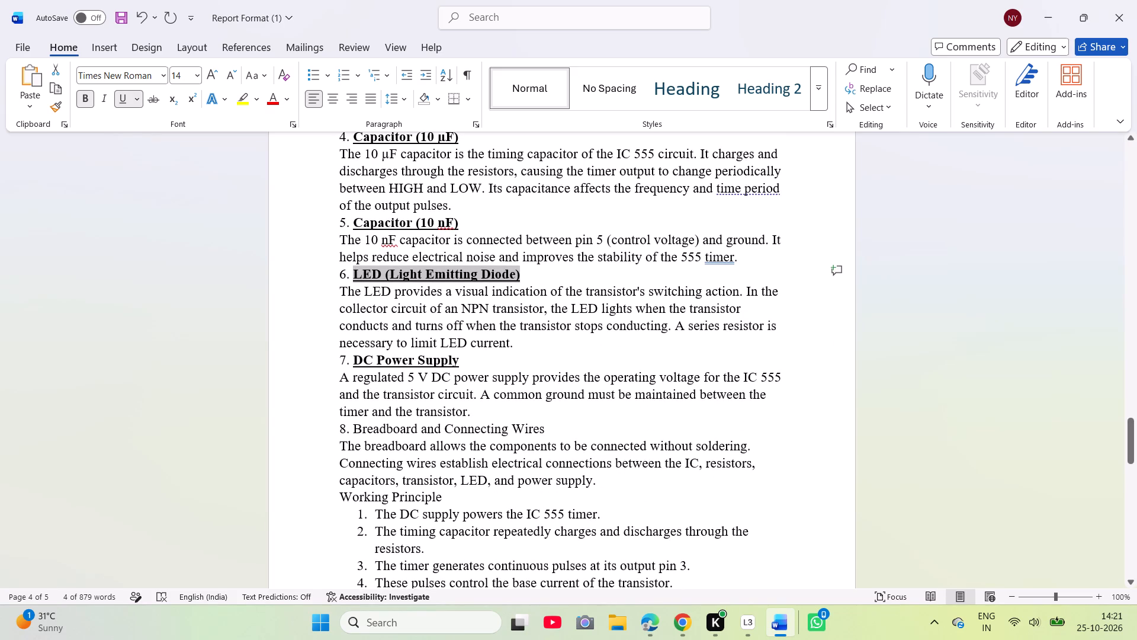
left_click_drag(542, 425, 356, 434)
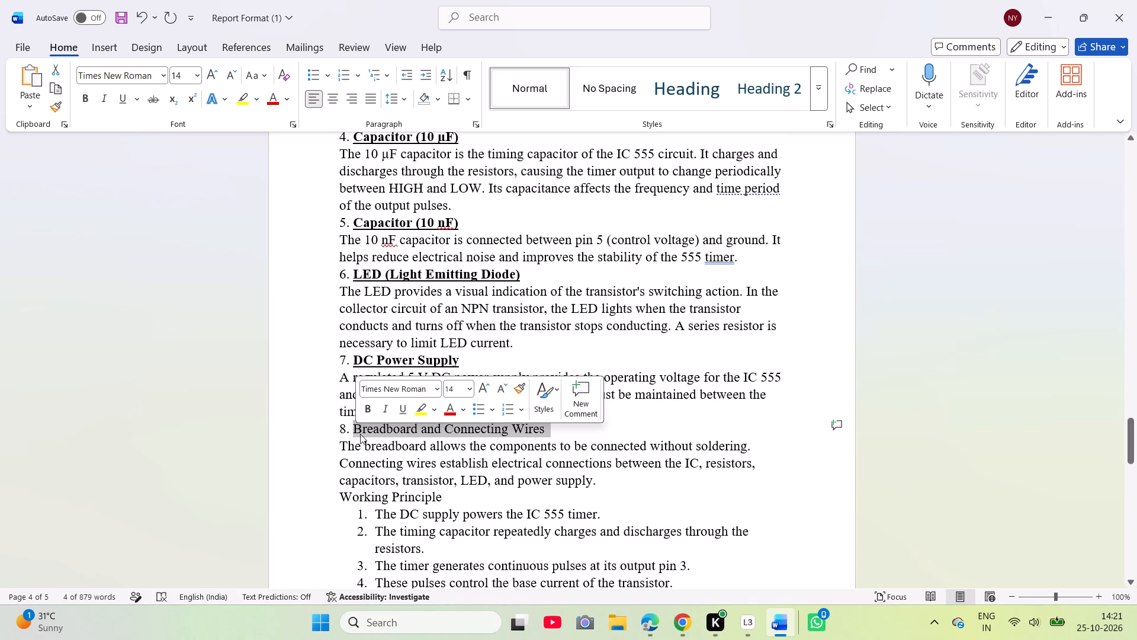
left_click(368, 407)
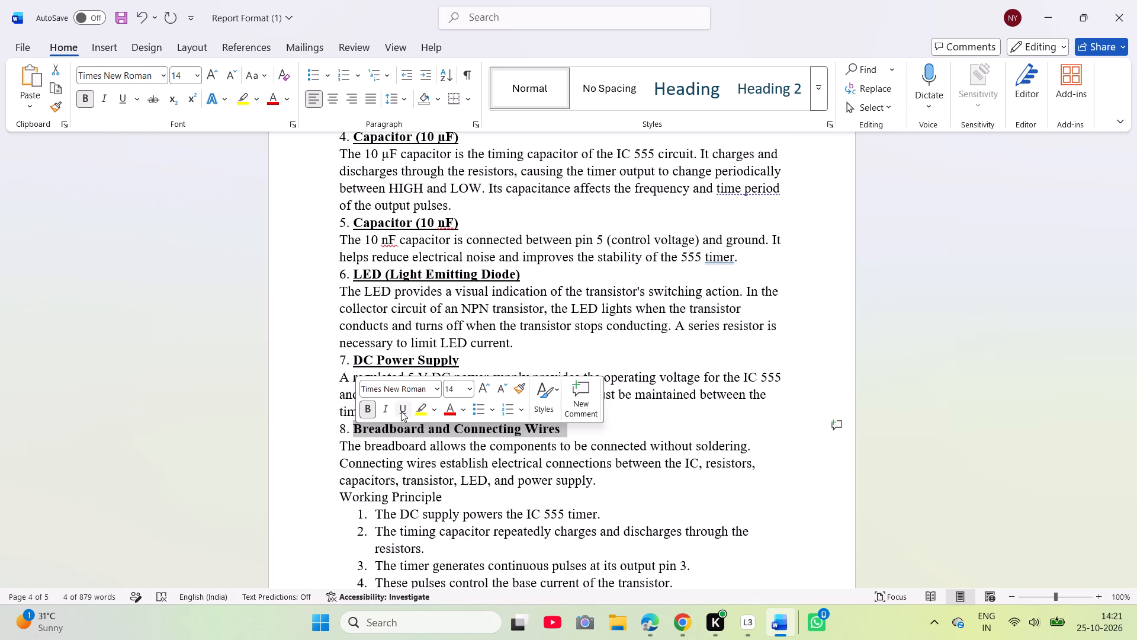
left_click(401, 410)
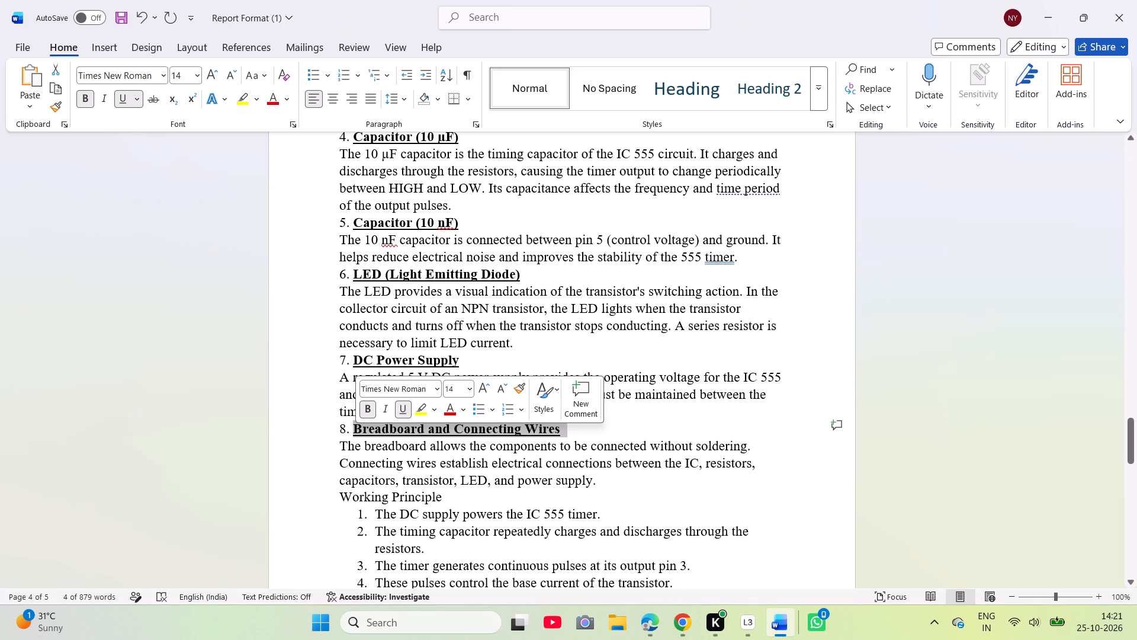
Bold and underline the "Working Principle" heading above the six numbered points.
left_click(305, 471)
left_click(316, 496)
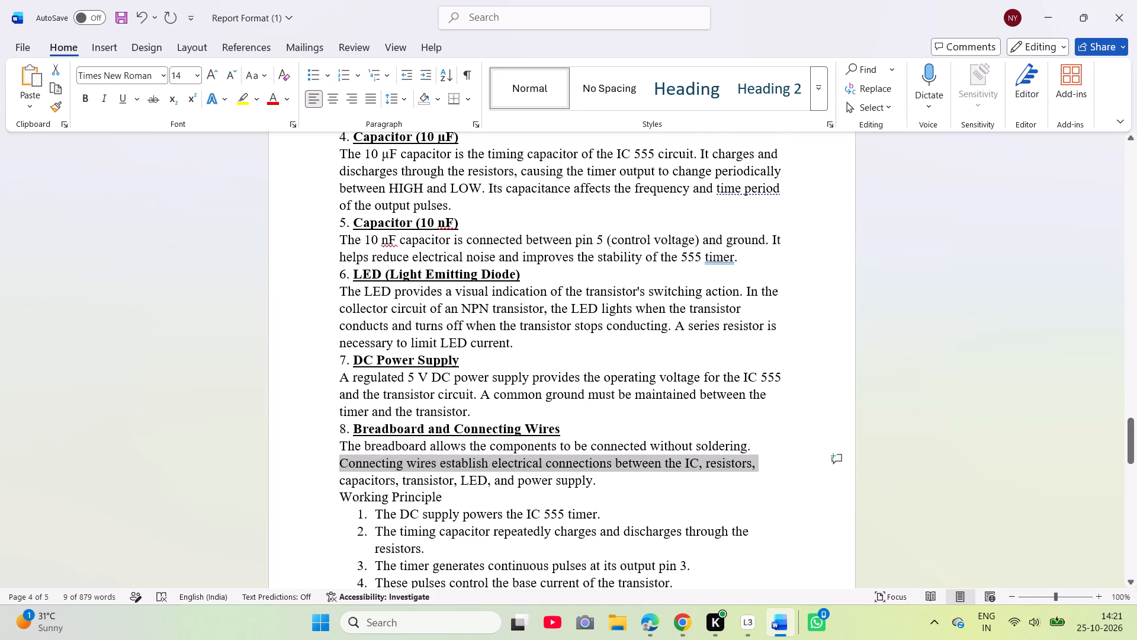
scroll(316, 496, "down", 2)
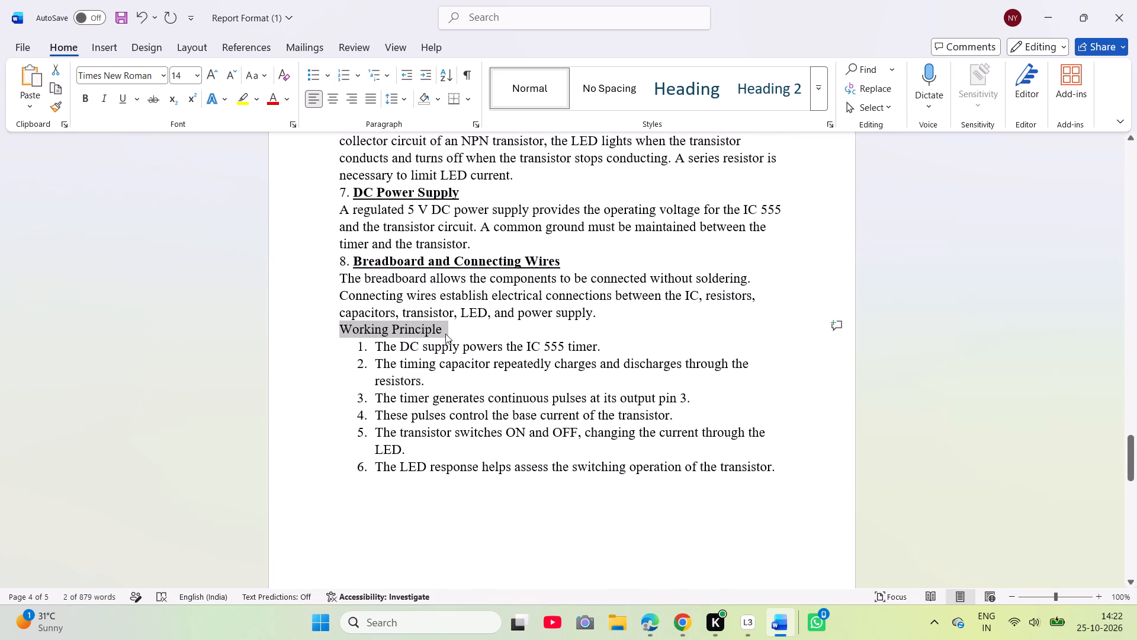
left_click_drag(444, 328, 348, 323)
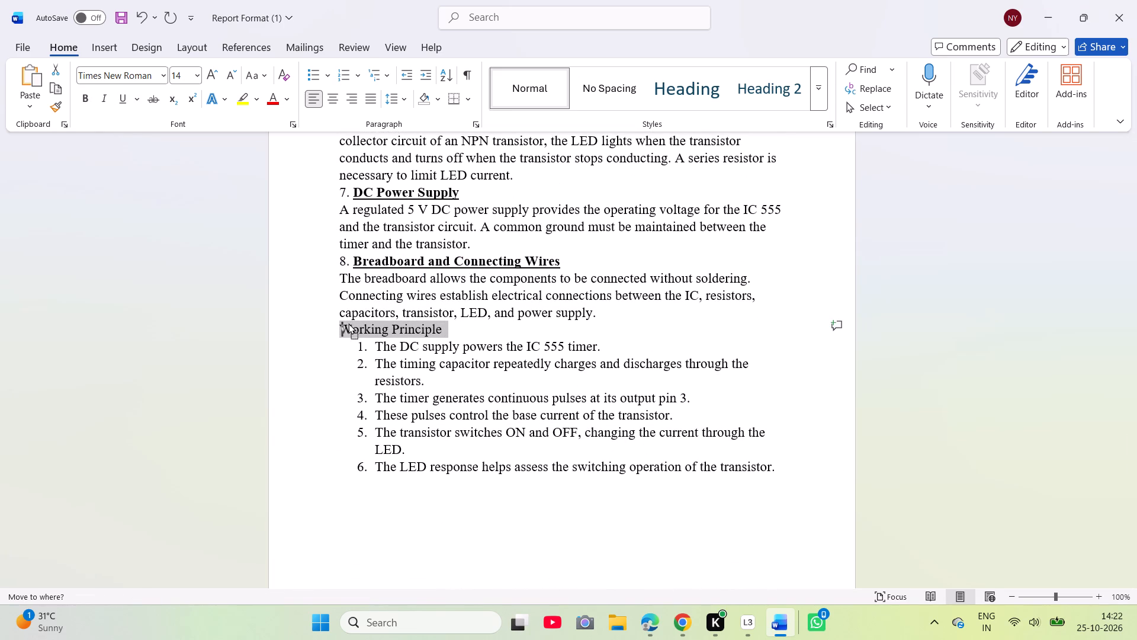
left_click_drag(348, 323, 351, 322)
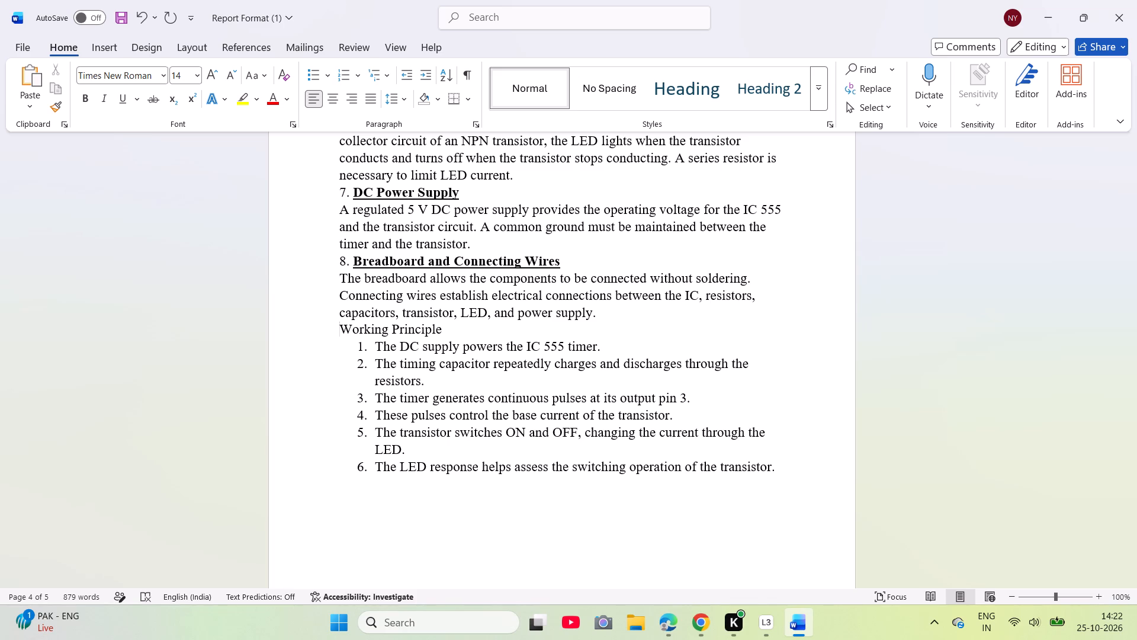
left_click_drag(442, 325, 338, 325)
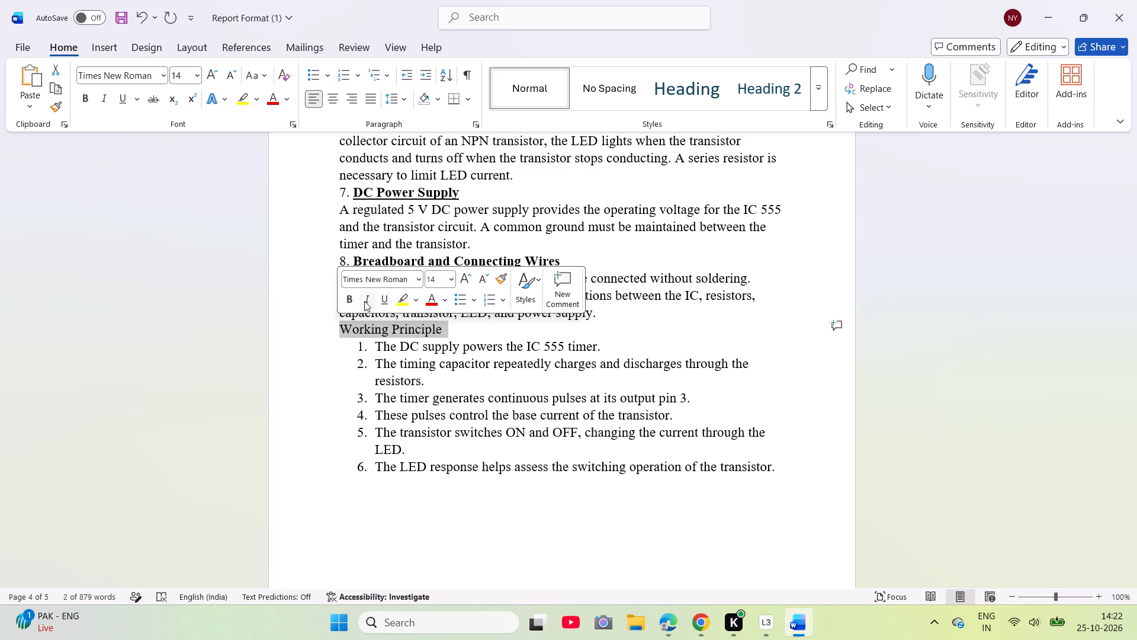
left_click(351, 297)
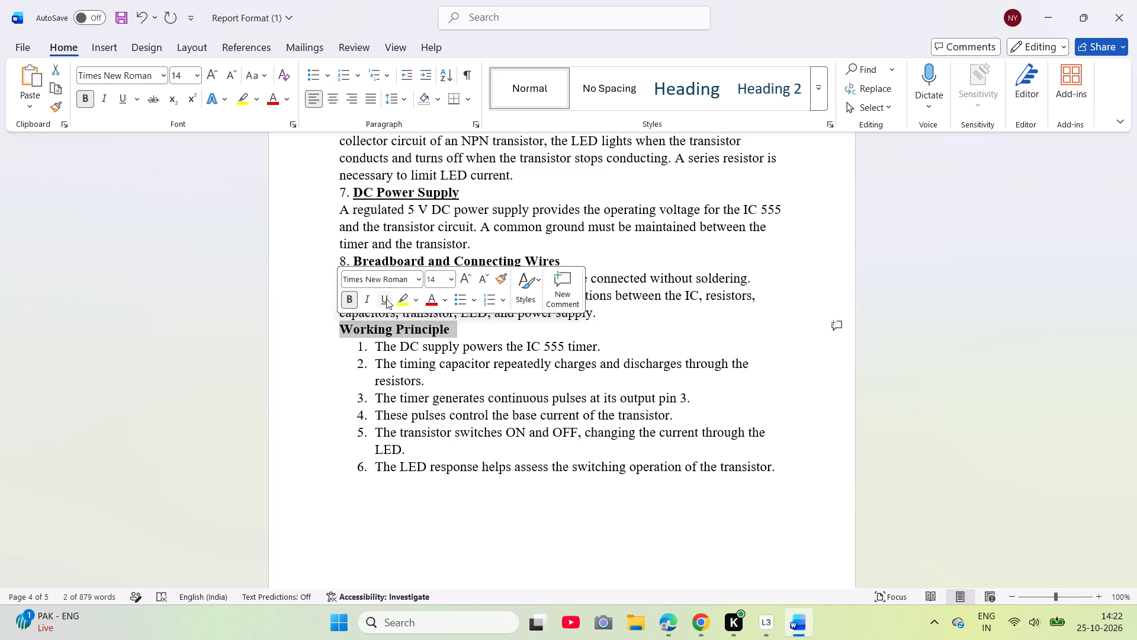
left_click(386, 299)
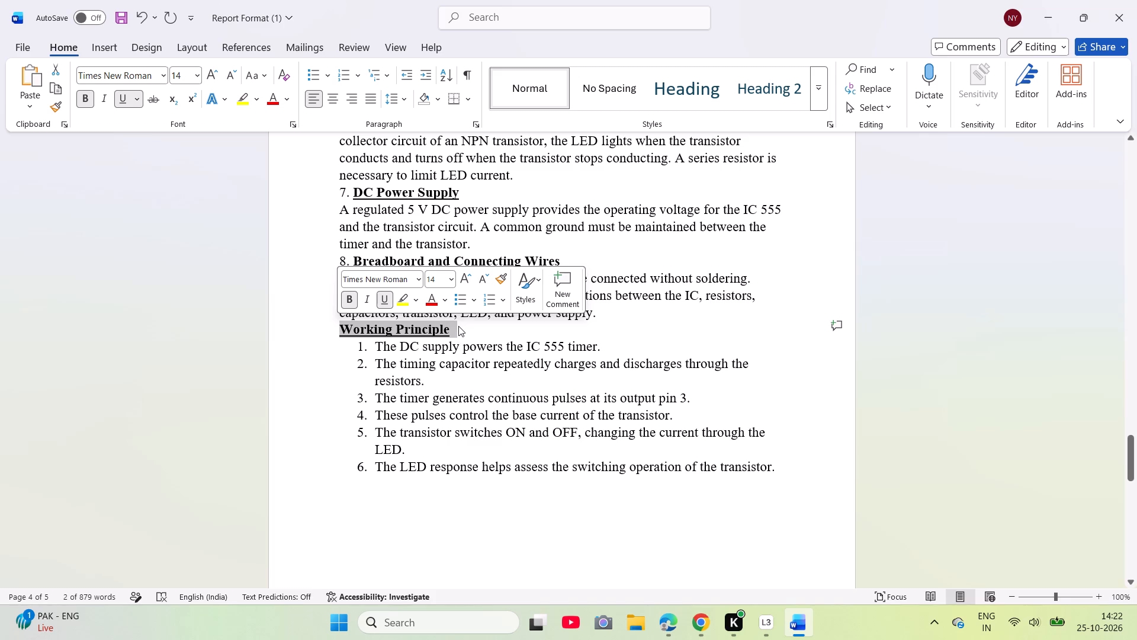
Add a space and a colon at the end of the "Working Principle" heading.
left_click(458, 326)
left_click(458, 326)
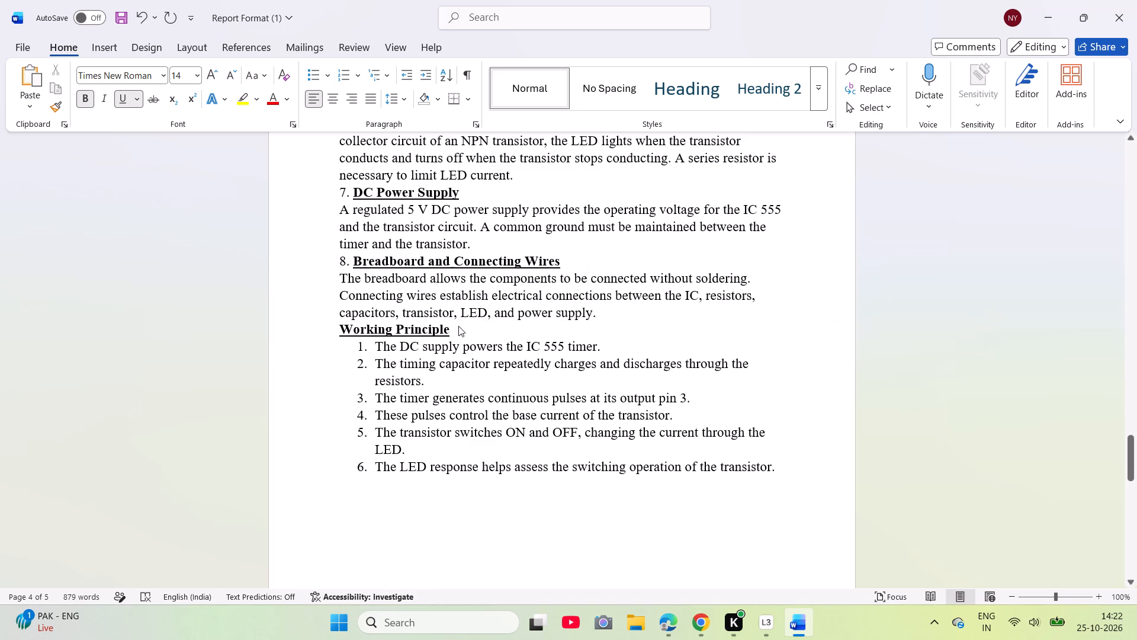
key("space")
type(":")
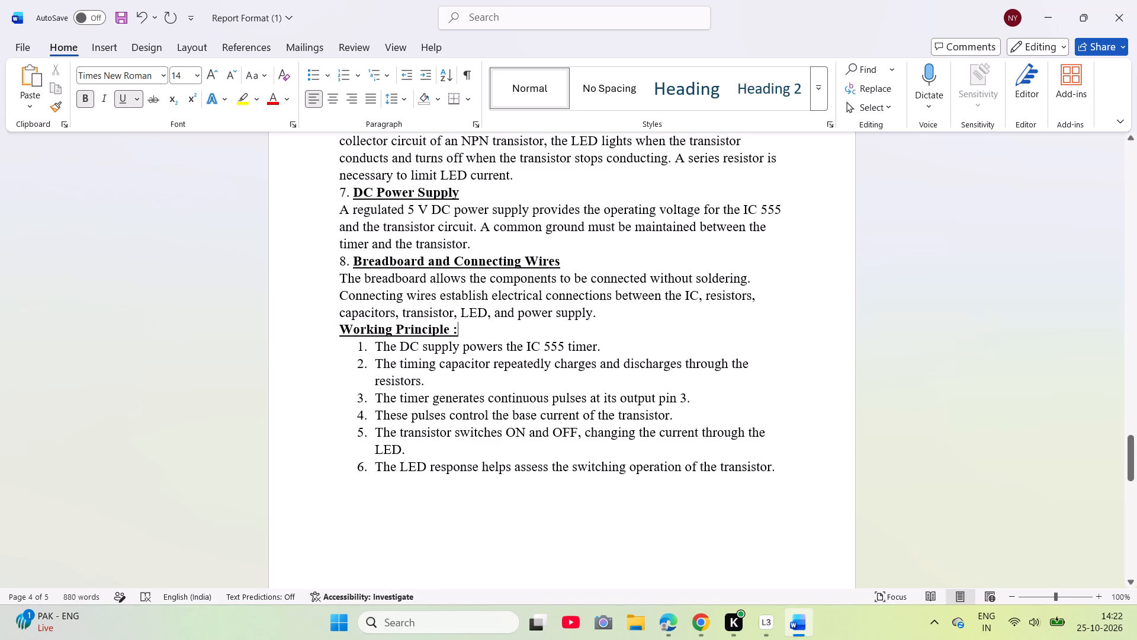
Add a colon directly after the "Breadboard and Connecting Wires" and "DC Power Supply" headings.
left_click(575, 261)
key("shift+colon")
scroll(506, 321, "up", 1)
left_click(462, 199)
key("shift+colon")
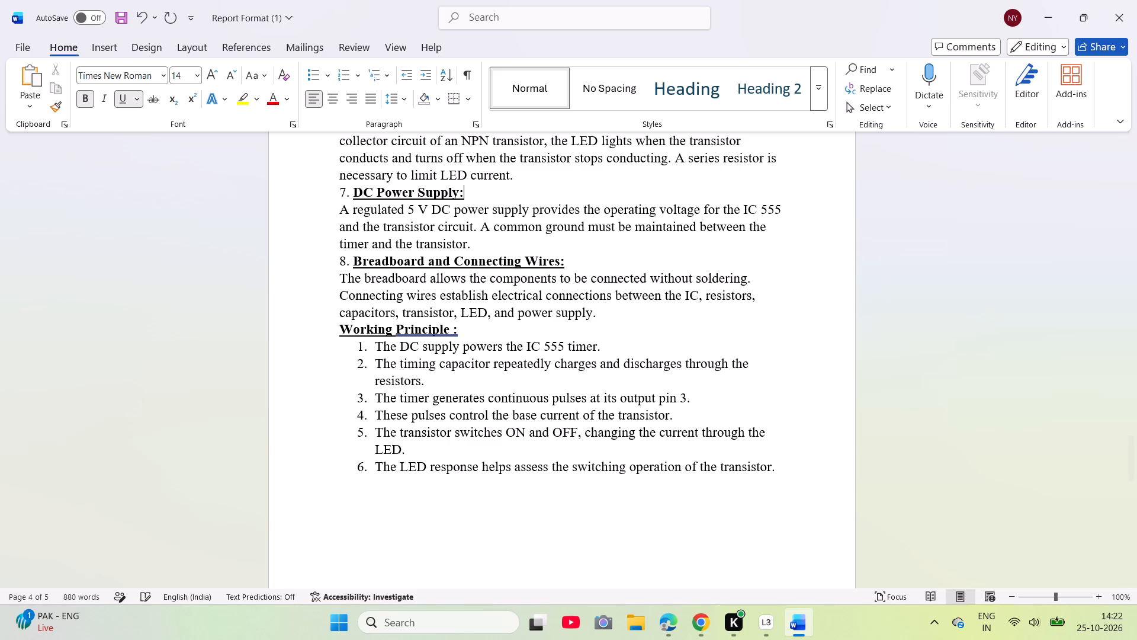
Bold the item numbers 8 and 7 in front of the "Breadboard and Connecting Wires" and "DC Power Supply" headings.
left_click(345, 257)
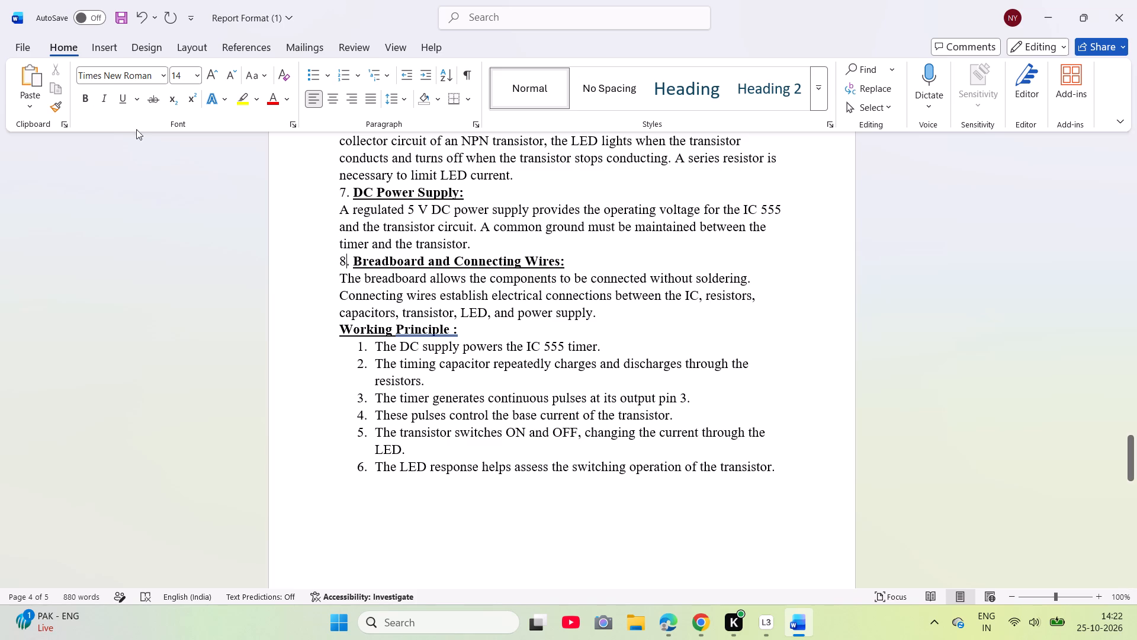
left_click(84, 92)
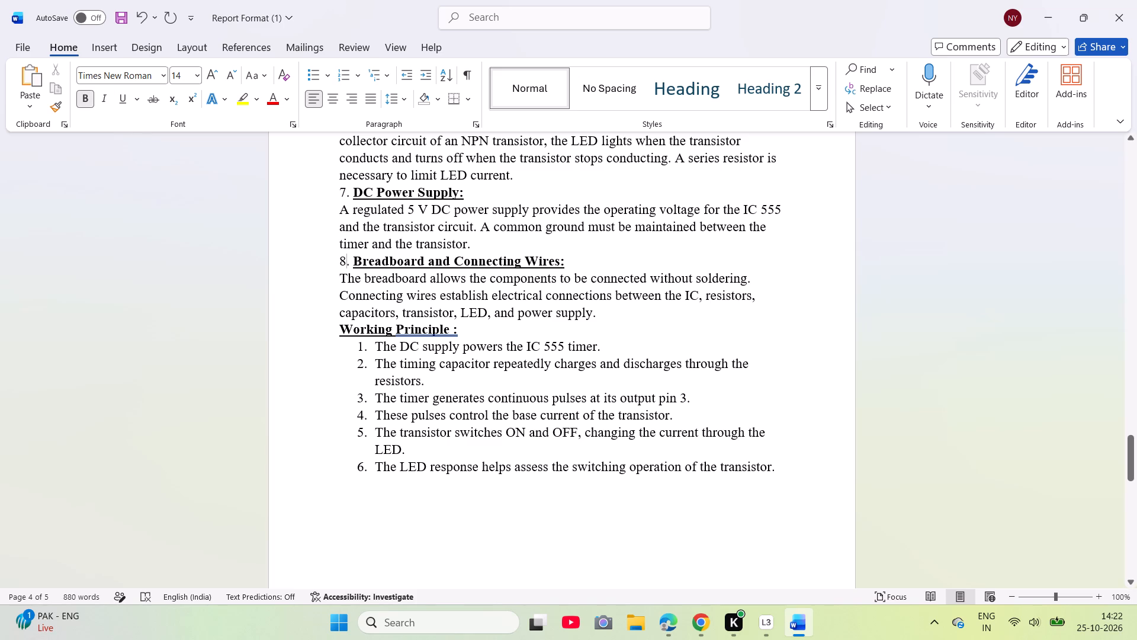
left_click_drag(346, 255, 335, 257)
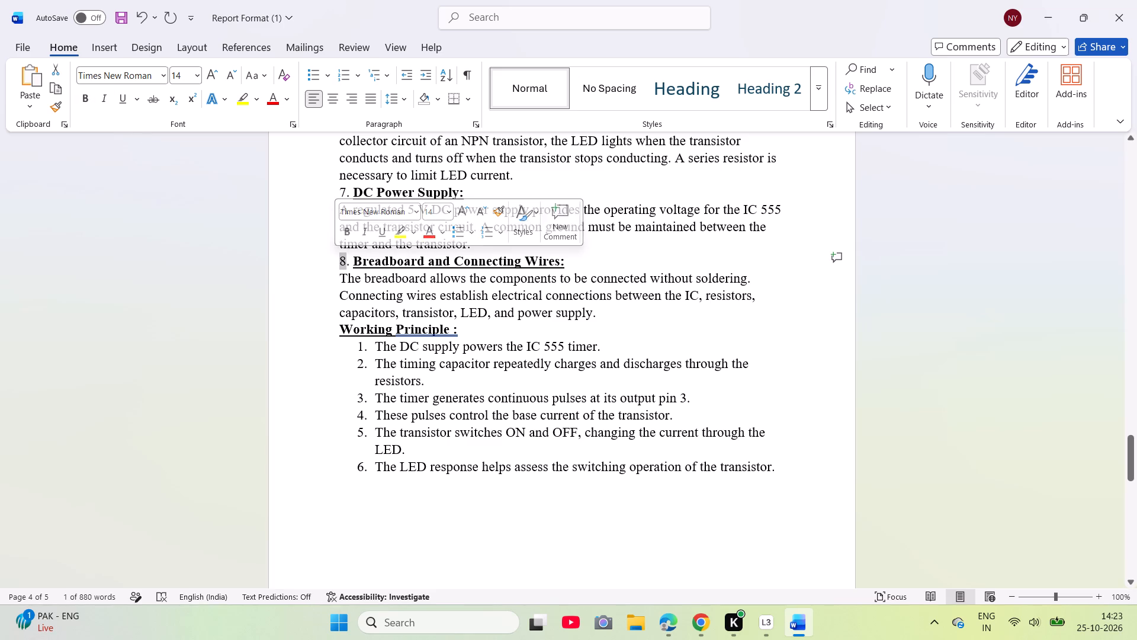
left_click(347, 232)
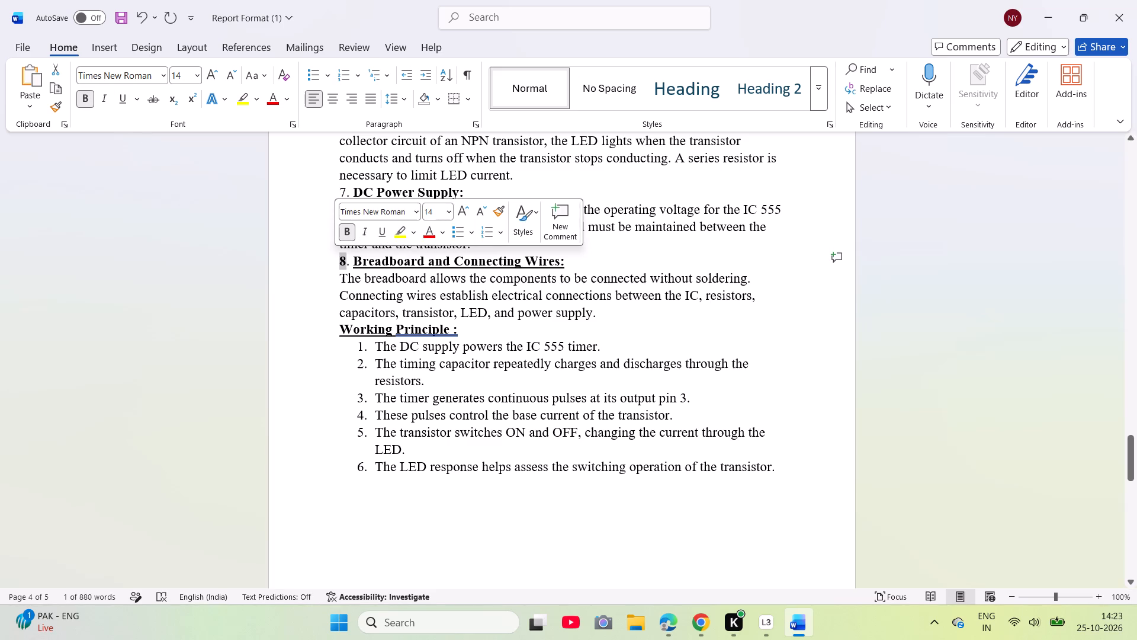
left_click_drag(348, 190, 336, 190)
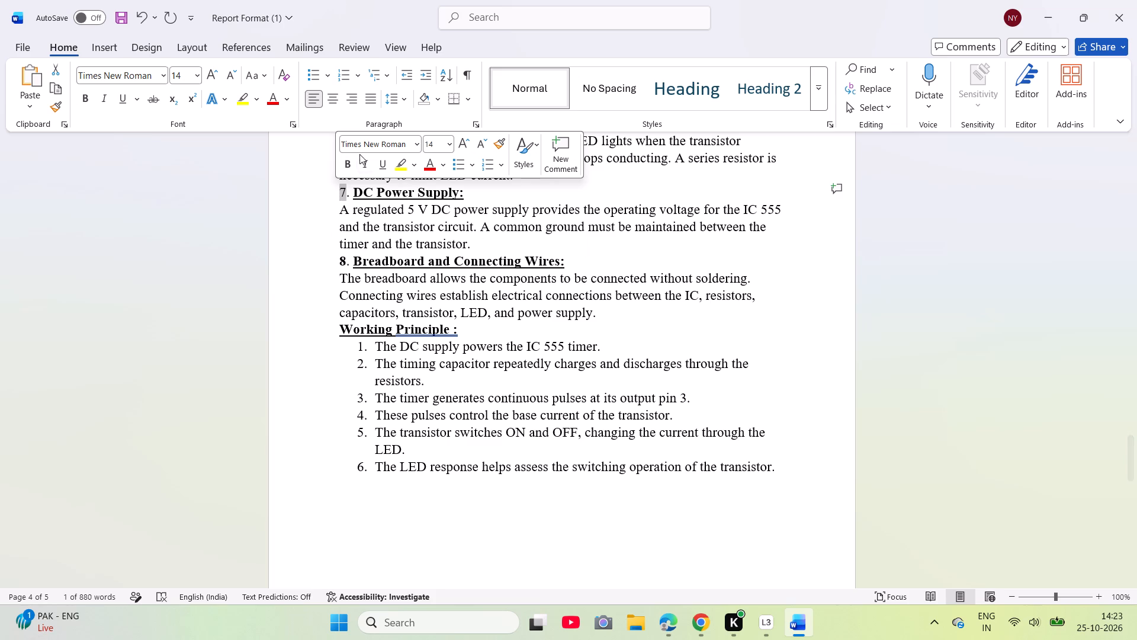
left_click(351, 162)
left_click(311, 188)
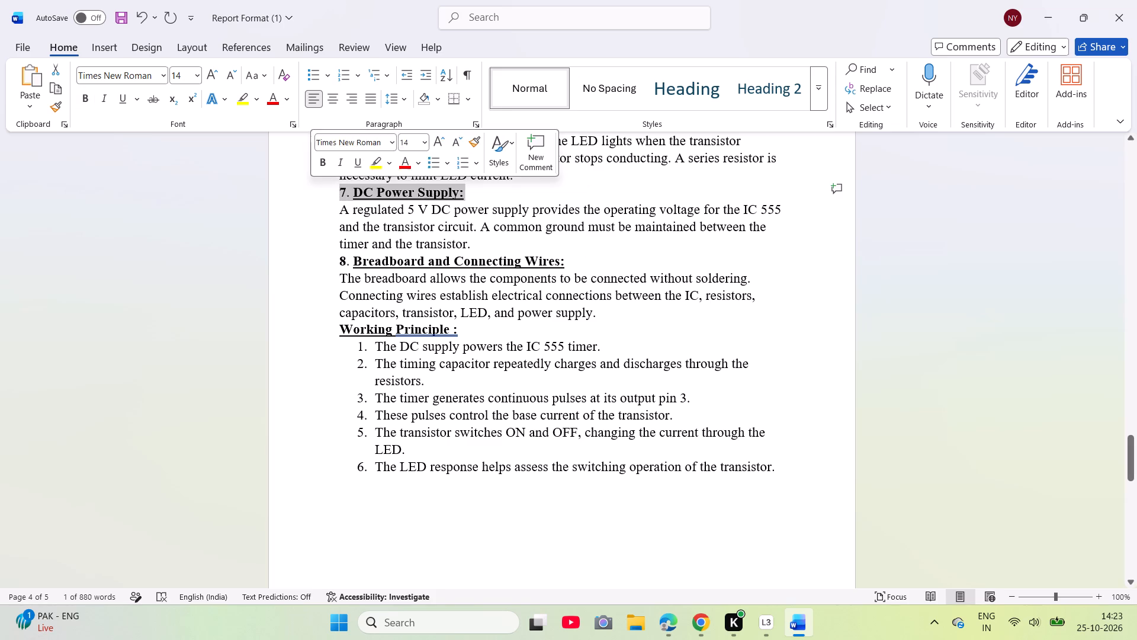
Bold the item numbers 6 and 5 in front of the "LED (Light Emitting Diode)" and "Capacitor (10 nF)" headings.
scroll(311, 188, "up", 2)
left_click_drag(346, 264, 340, 264)
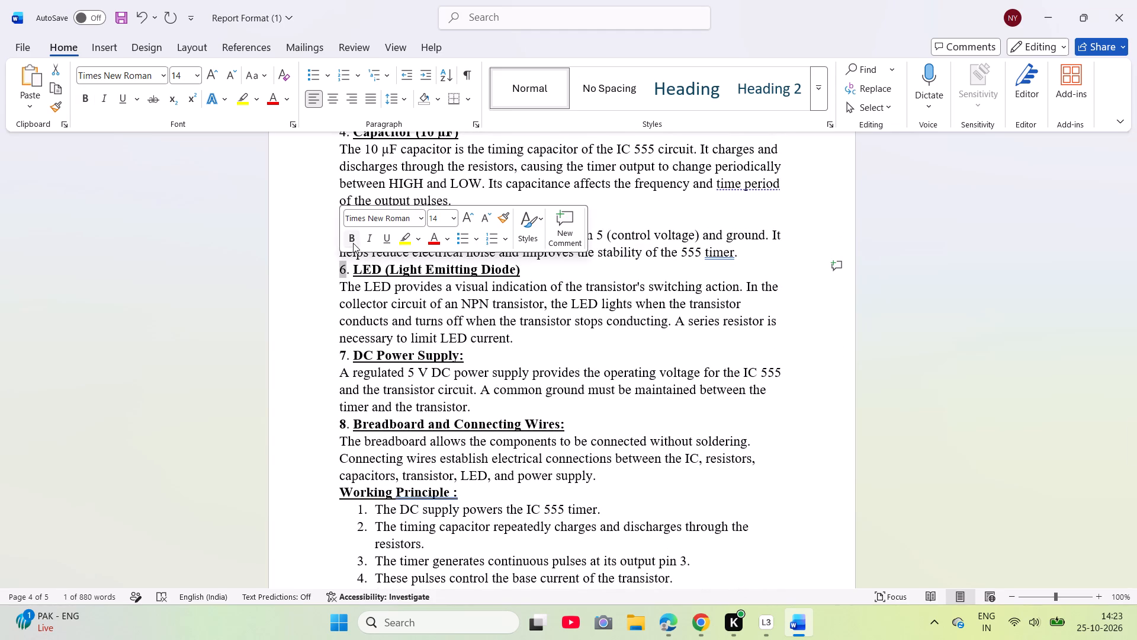
left_click(353, 243)
left_click(329, 230)
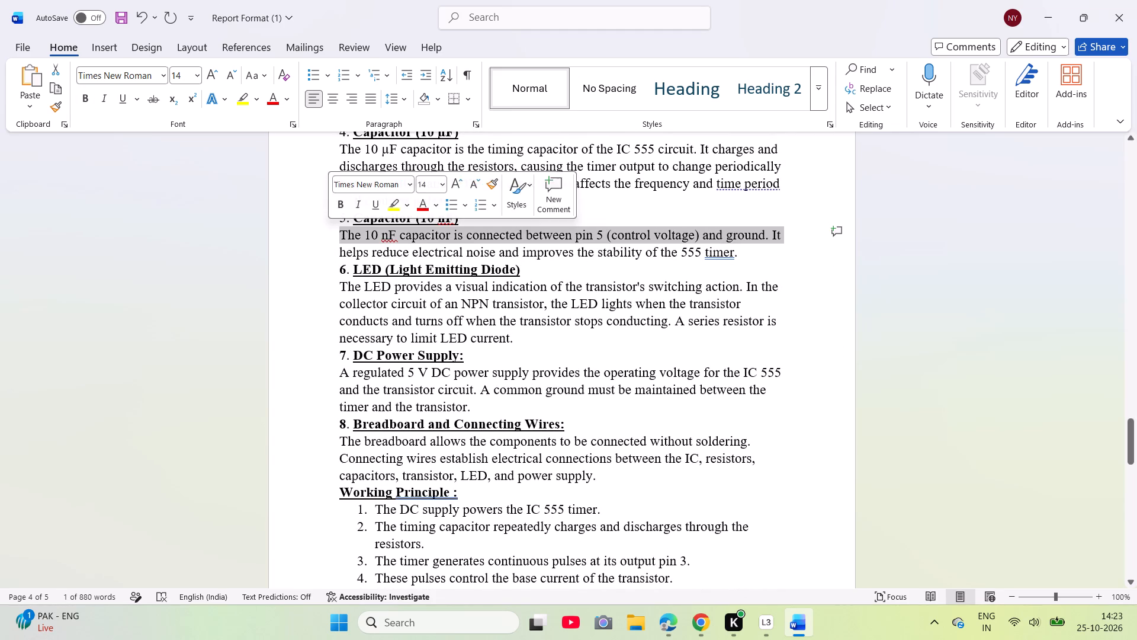
left_click(322, 233)
left_click_drag(349, 213, 338, 215)
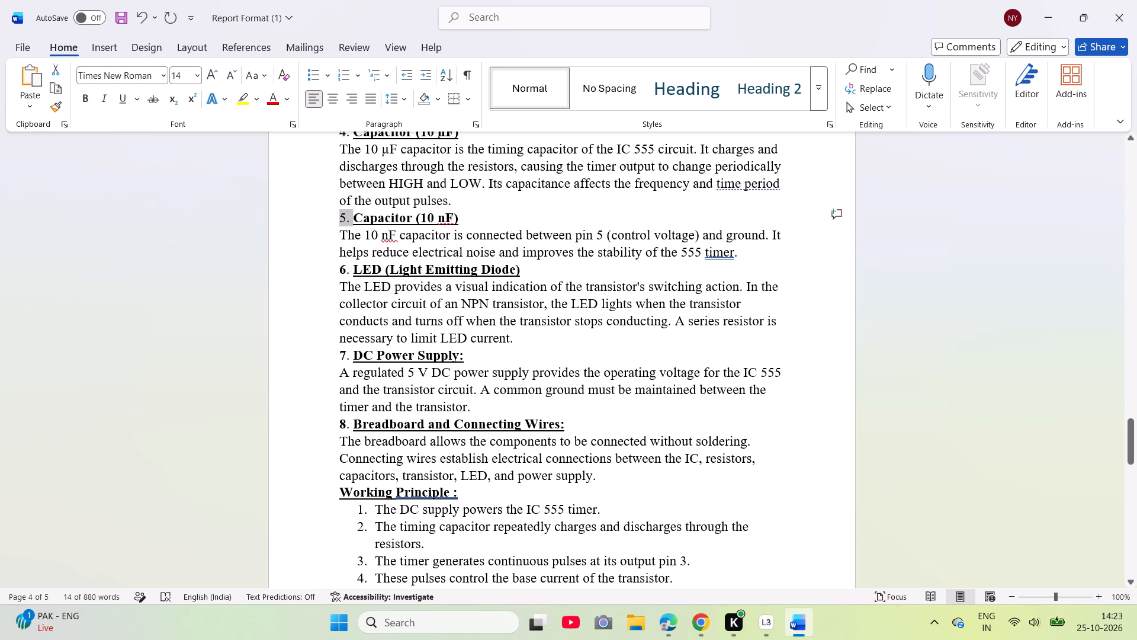
left_click_drag(338, 215, 338, 216)
left_click(349, 195)
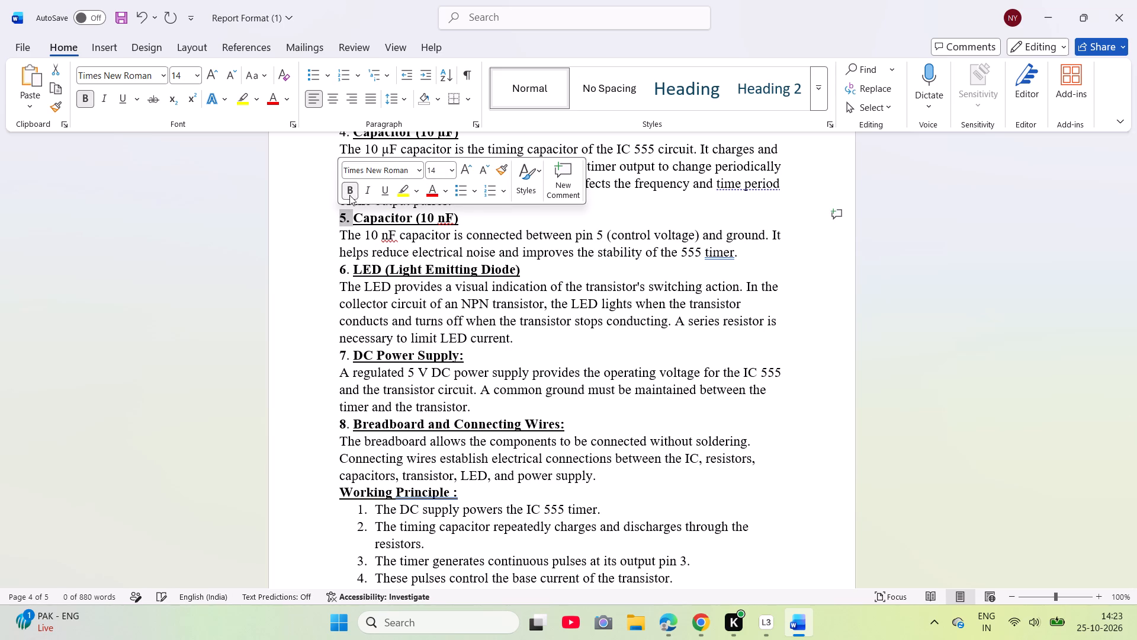
left_click(317, 231)
Bold the number 3, bold and underline its "Resistors" heading text, and add a colon at the end.
scroll(317, 231, "up", 1)
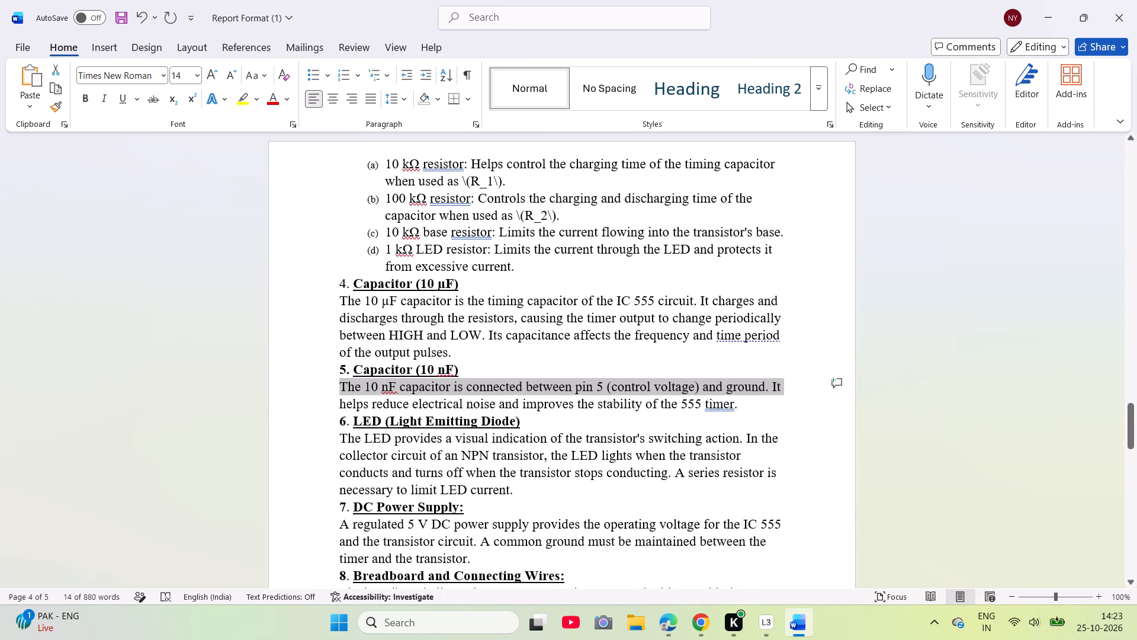
scroll(320, 258, "up", 2)
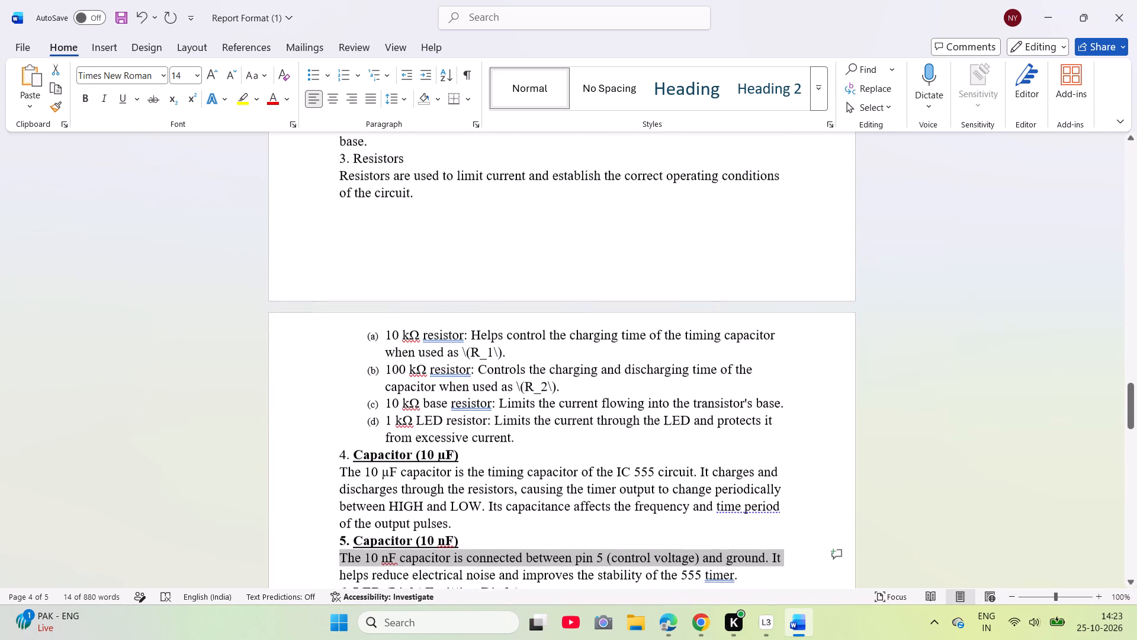
scroll(347, 234, "up", 1)
left_click_drag(344, 210, 335, 210)
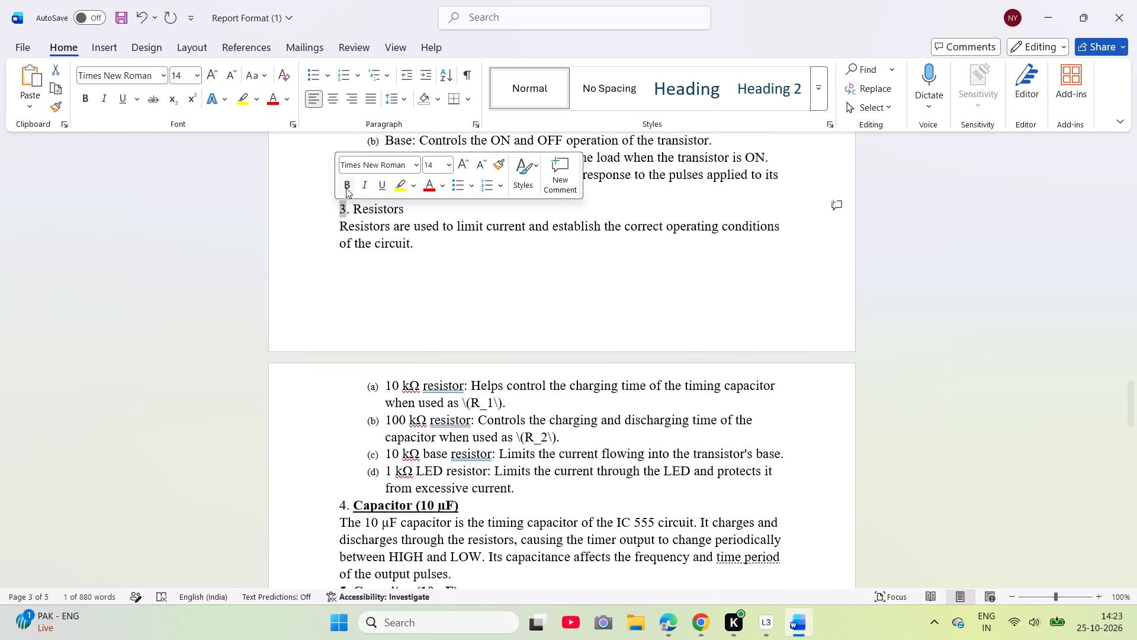
left_click(346, 188)
left_click_drag(352, 205, 354, 205)
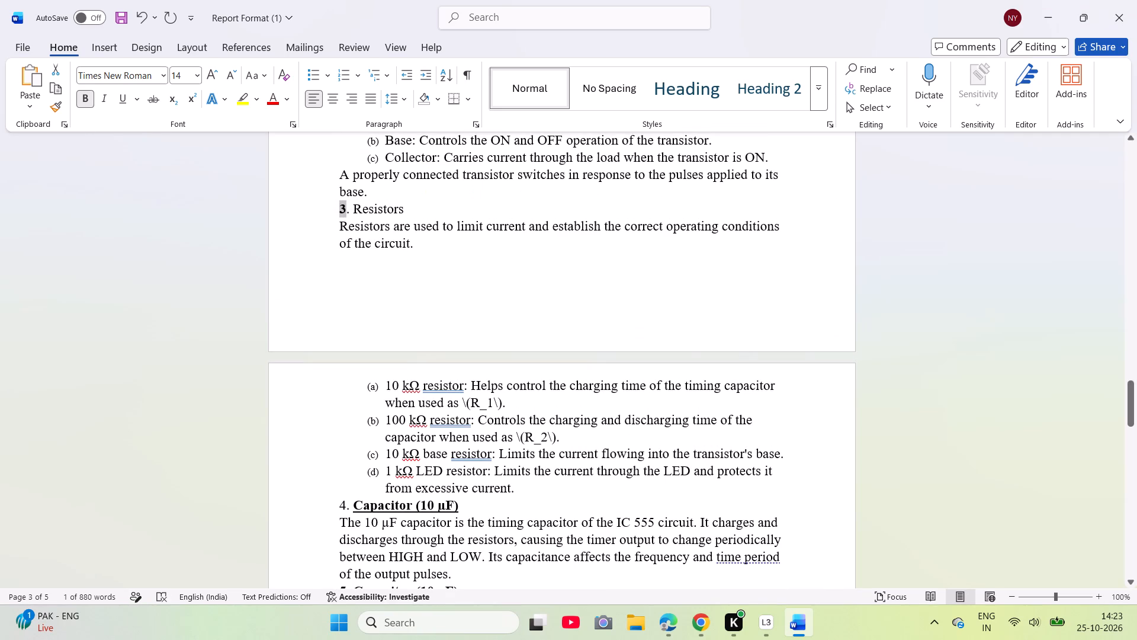
left_click_drag(354, 205, 409, 210)
left_click(417, 181)
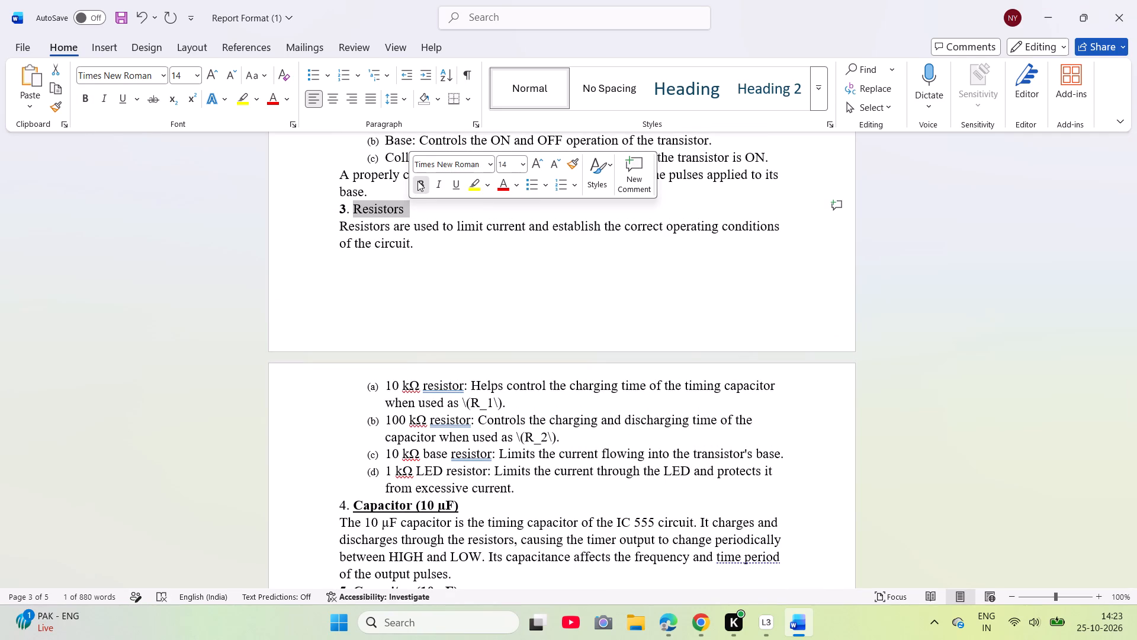
left_click(455, 181)
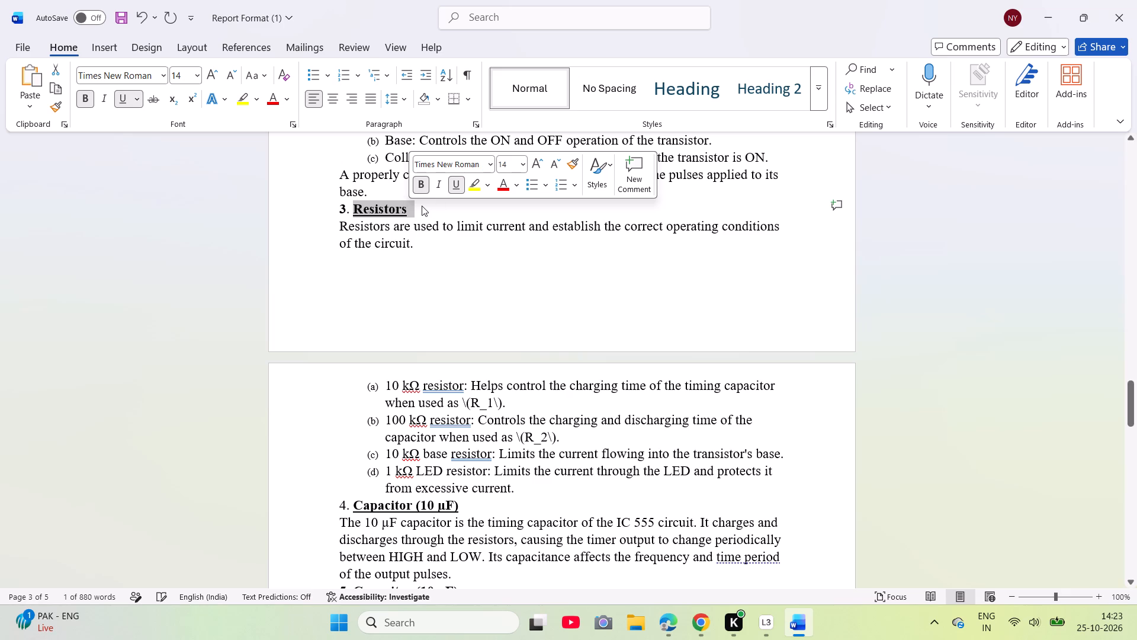
left_click(420, 206)
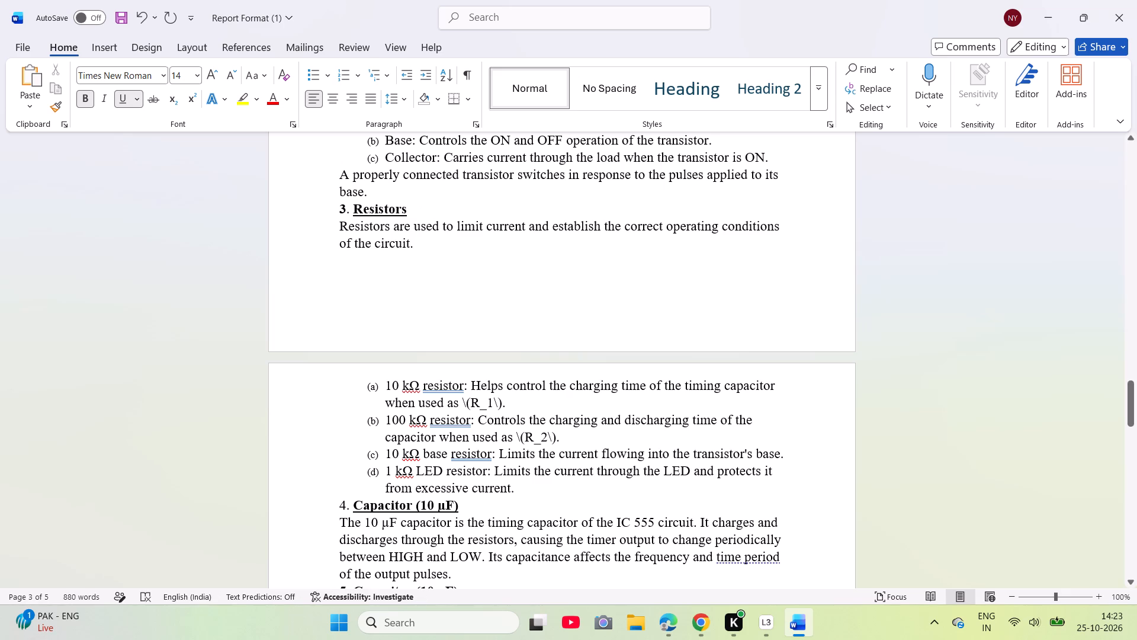
key("shift+colon")
Bold and underline the "2. Transistor (BC547)" heading, then remove the underline from its number 2.
scroll(385, 193, "up", 1)
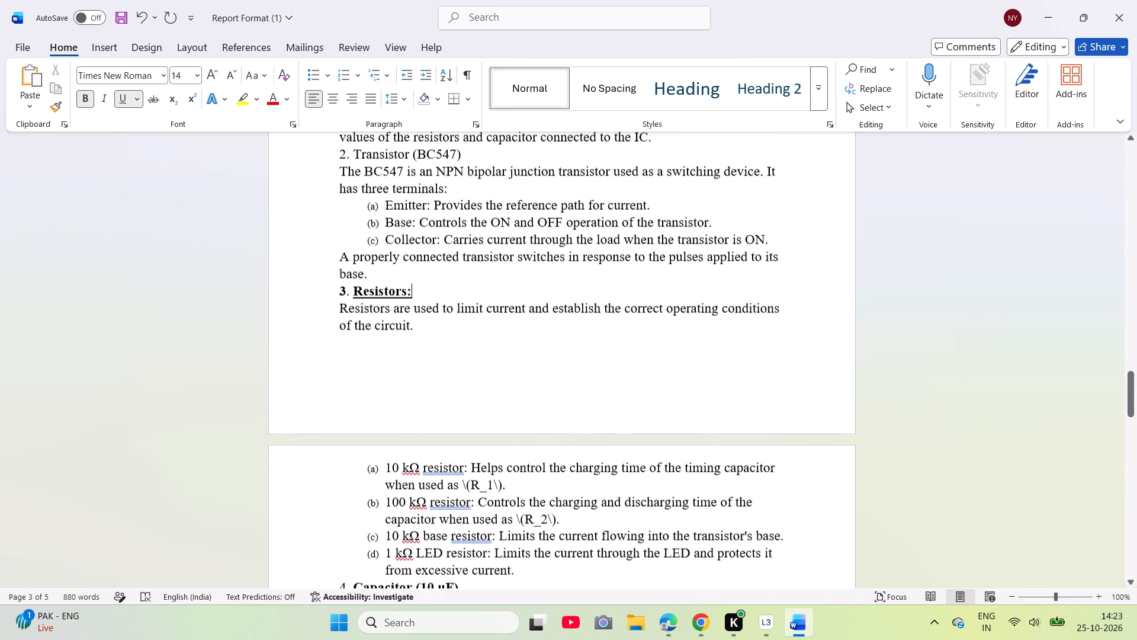
scroll(385, 193, "up", 1)
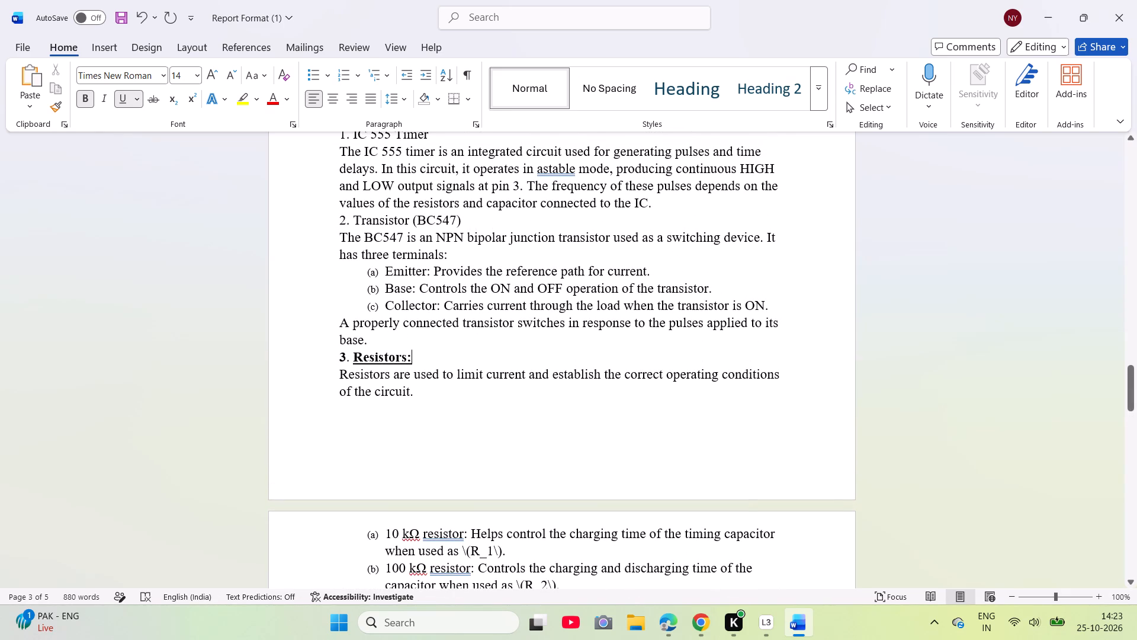
left_click_drag(341, 218, 464, 220)
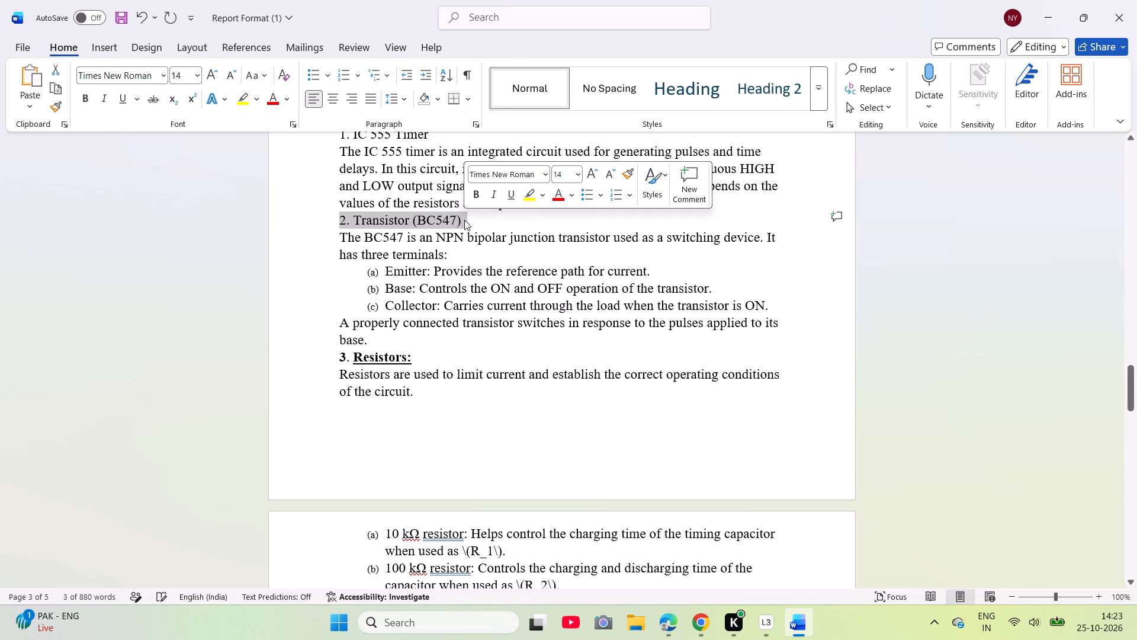
left_click(482, 192)
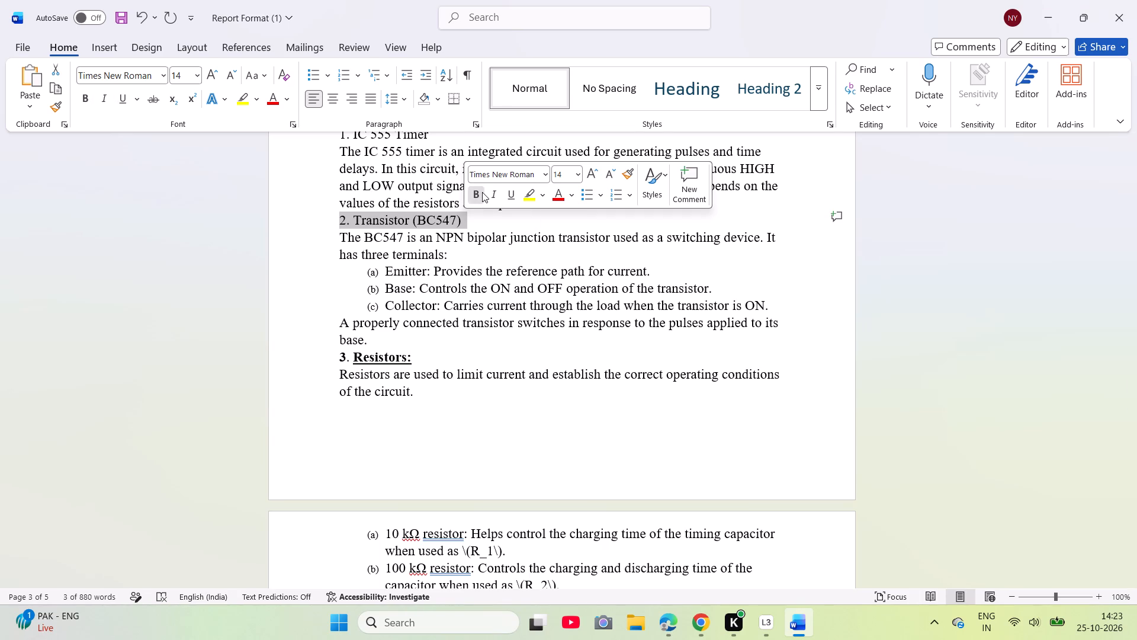
left_click(518, 191)
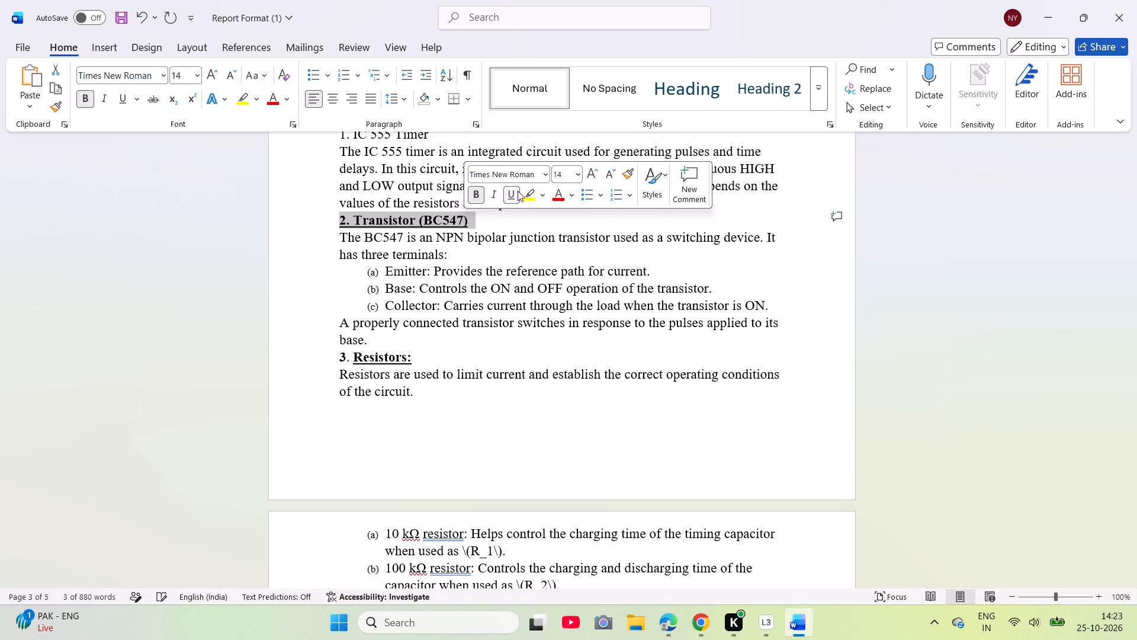
left_click(352, 220)
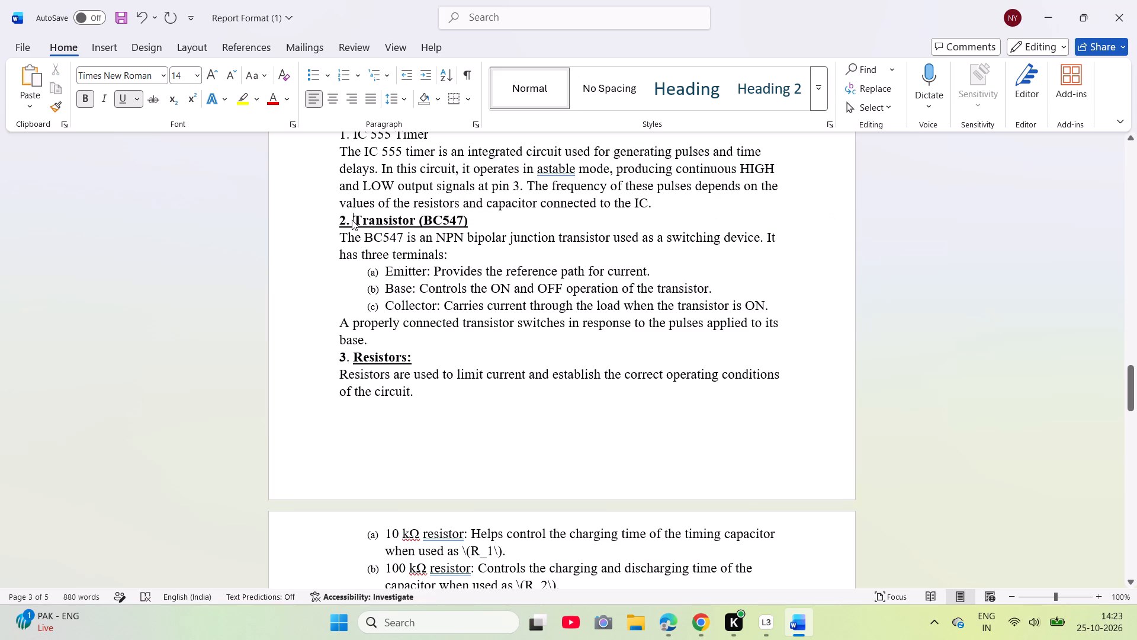
key("BackSpace")
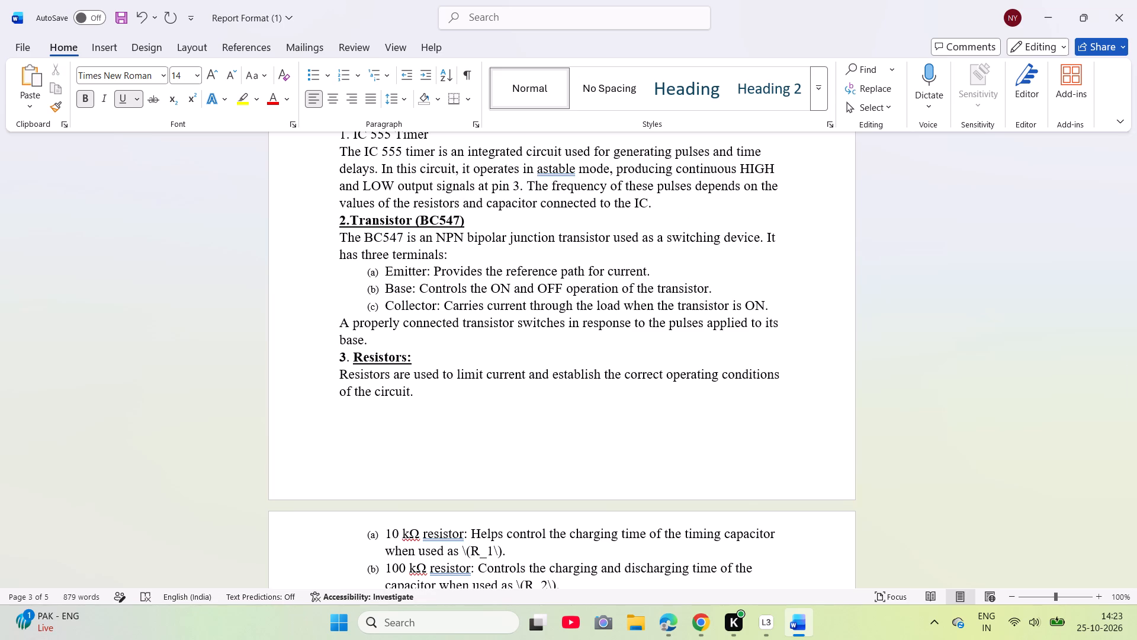
key("space")
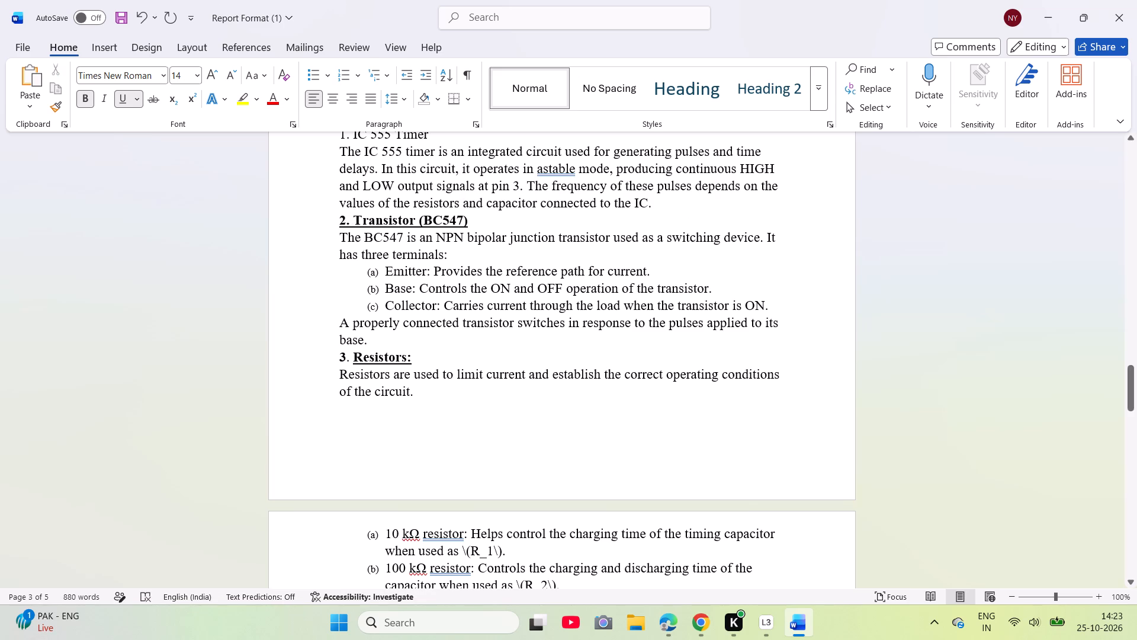
left_click_drag(348, 223, 330, 219)
left_click(377, 194)
left_click(300, 228)
Bold and underline the whole "1. IC 555 Timer" heading and add a colon at its end.
scroll(300, 228, "up", 2)
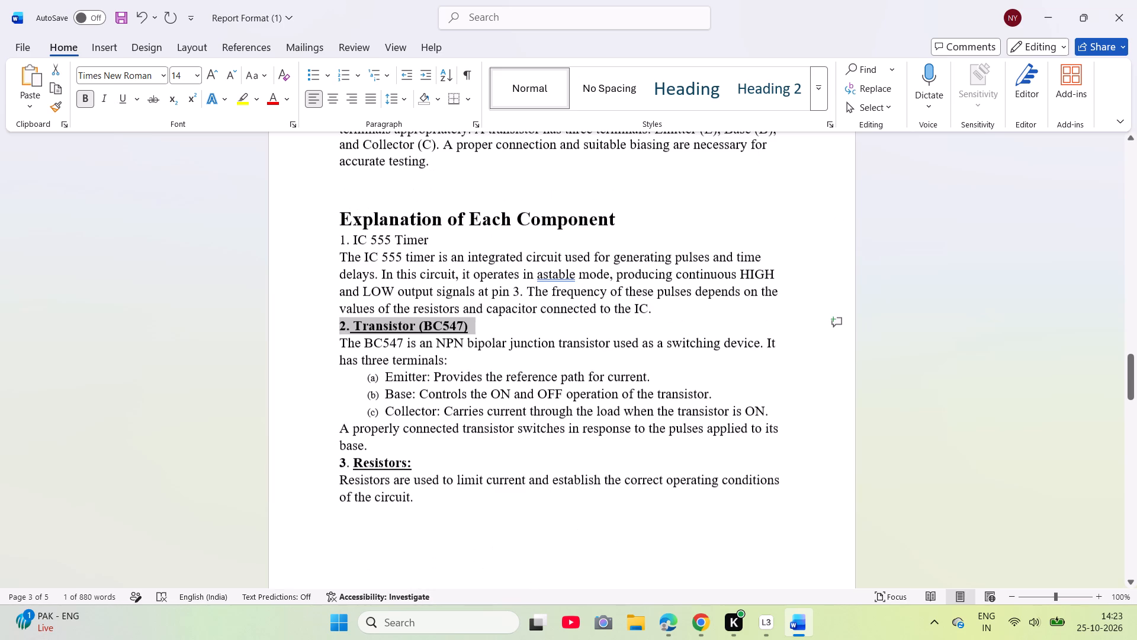
left_click_drag(432, 241, 325, 235)
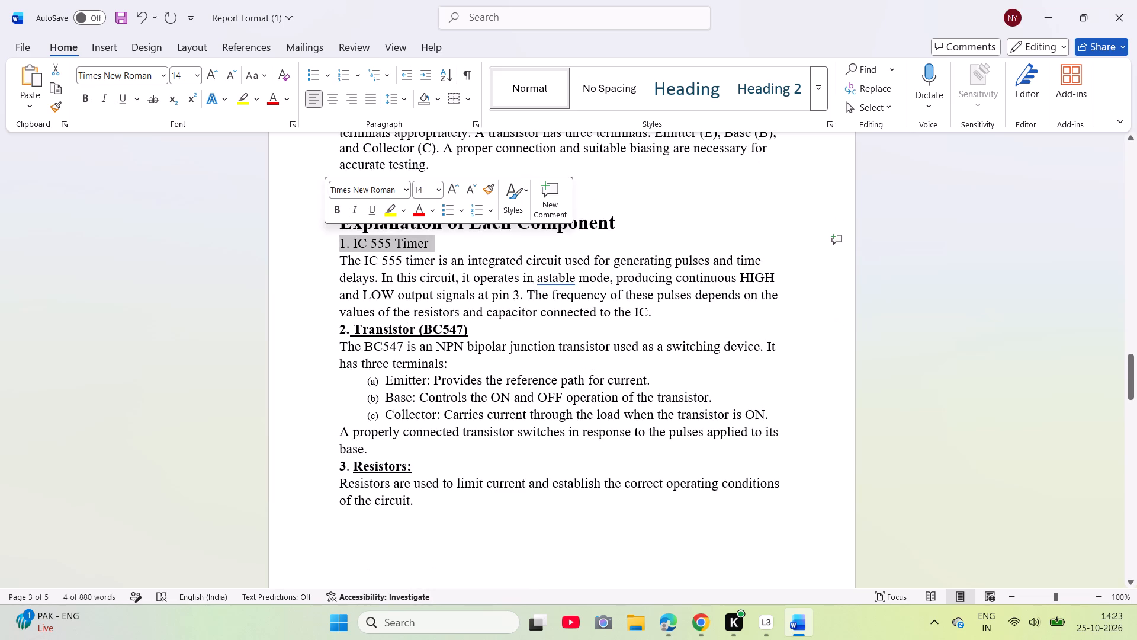
left_click(335, 210)
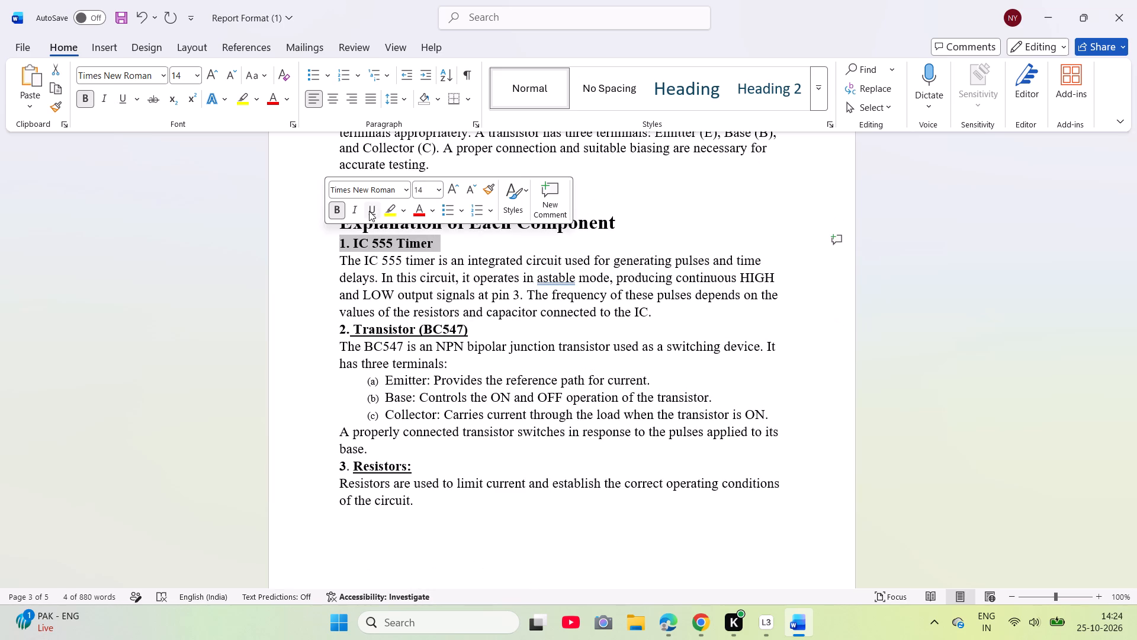
left_click(369, 211)
left_click(444, 241)
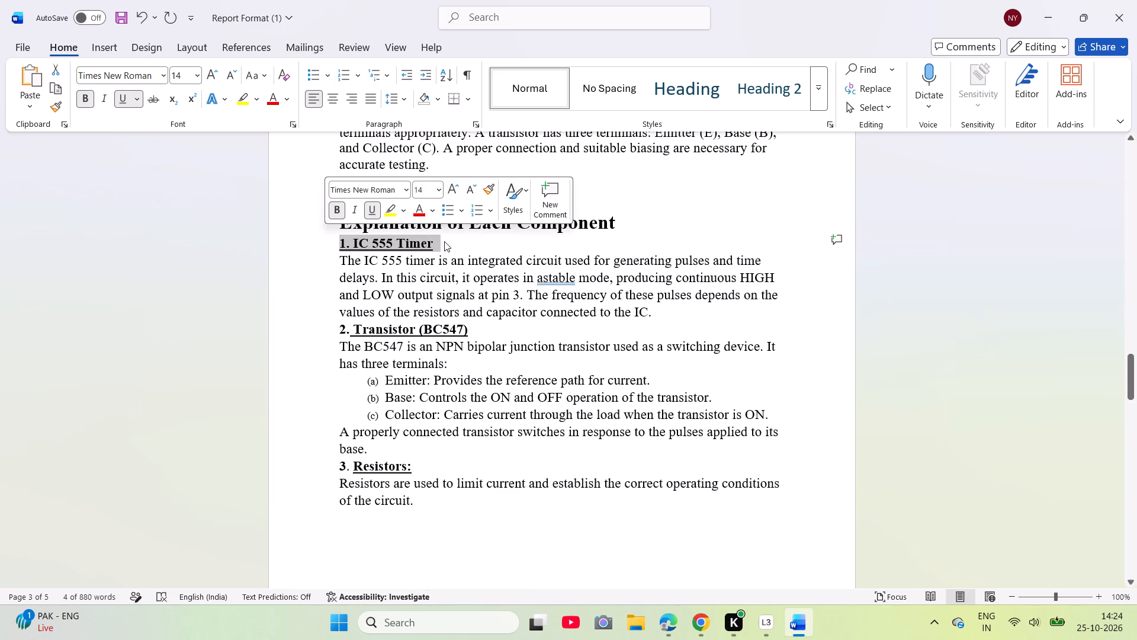
key("shift+colon")
Underline the "Explanation of Each Component" section heading.
left_click_drag(621, 217, 411, 199)
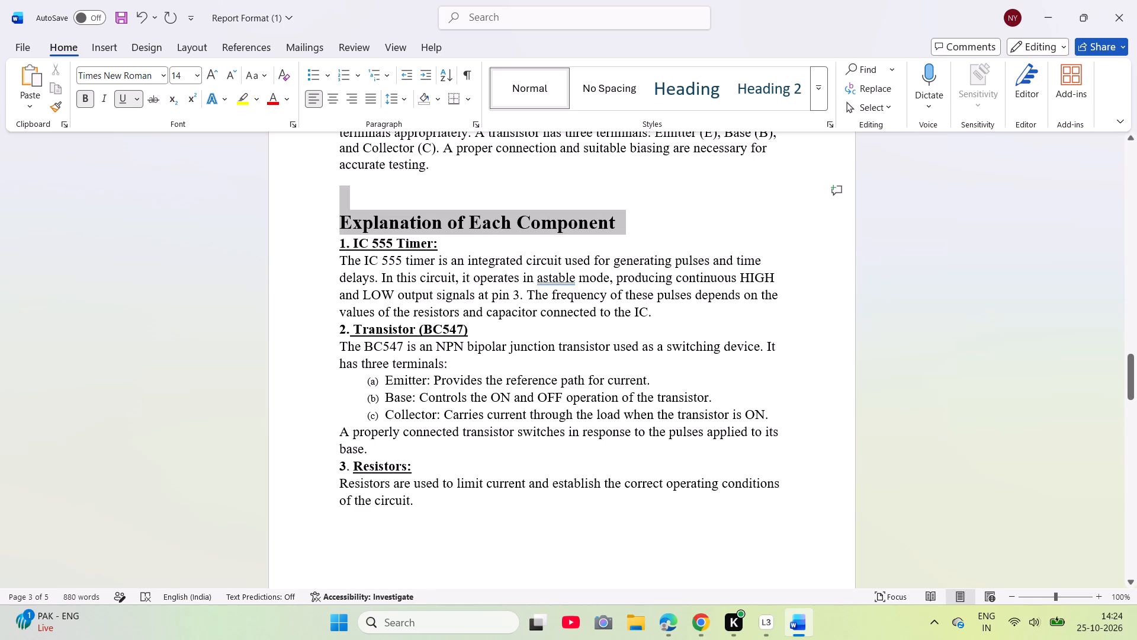
left_click_drag(411, 199, 361, 197)
left_click(413, 173)
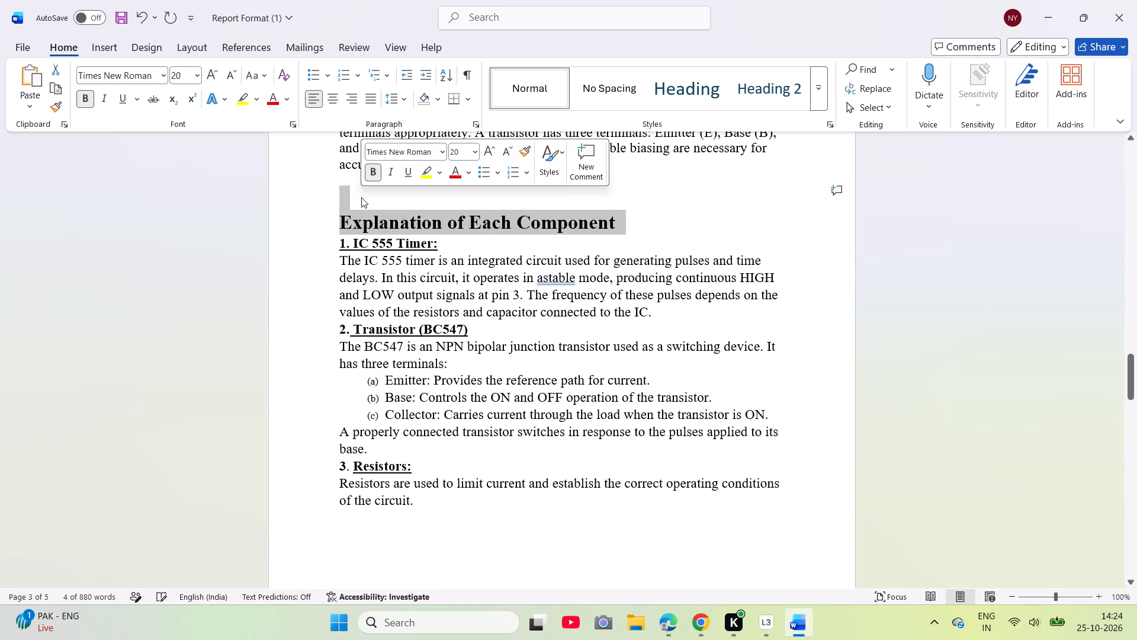
left_click(641, 211)
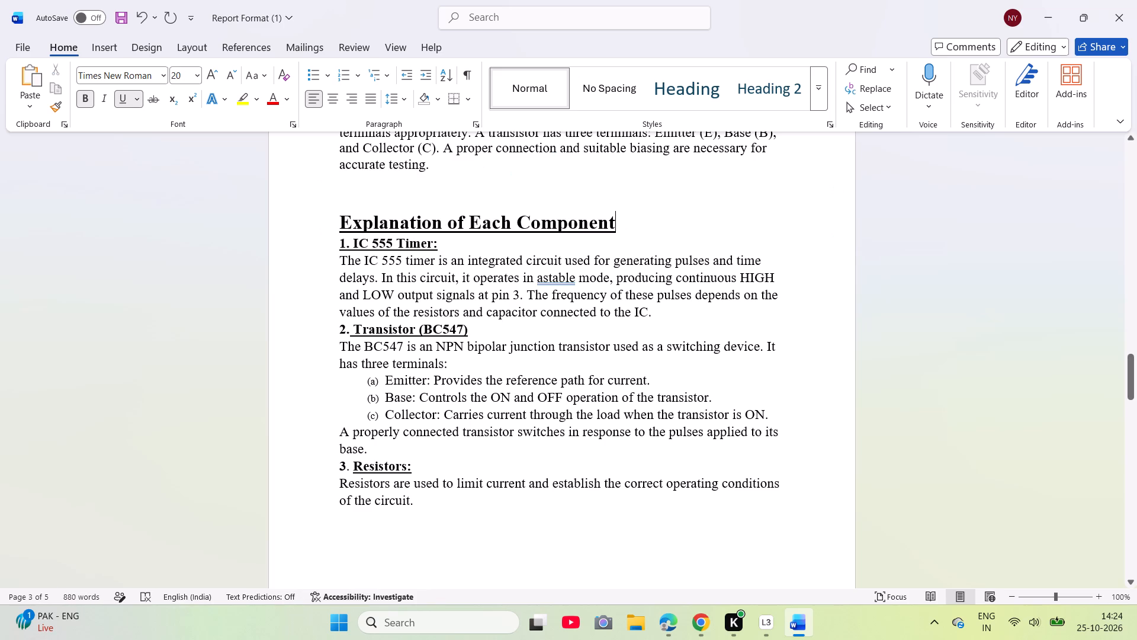
Insert a blank line between the "Explanation of Each Component" heading and the "1. IC 555 Timer:" heading.
key("Return")
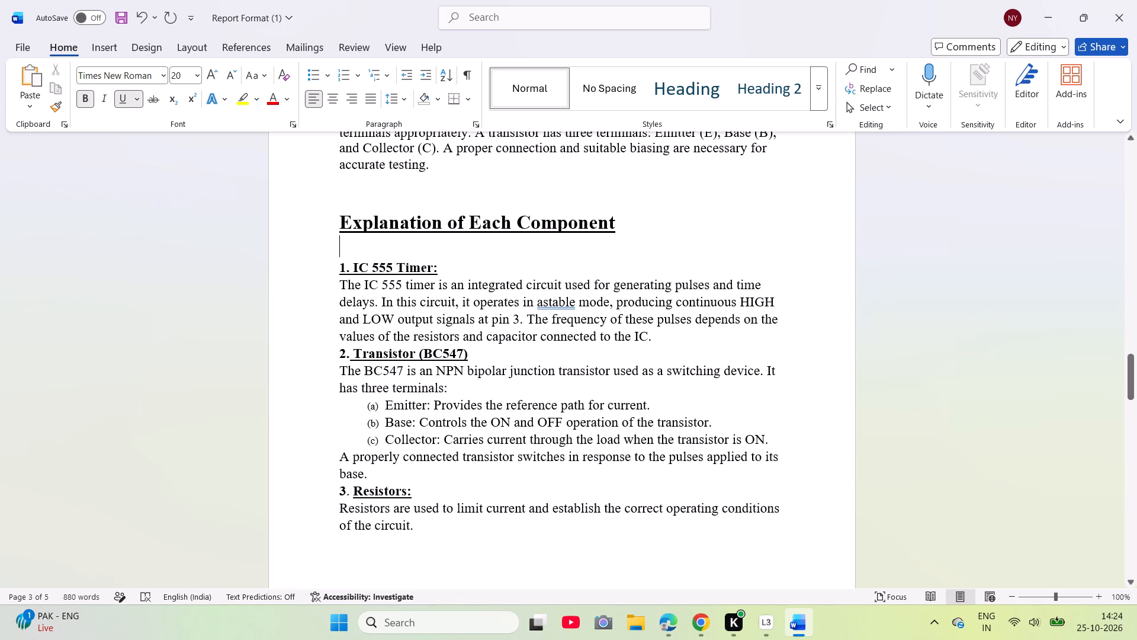
scroll(322, 364, "down", 4)
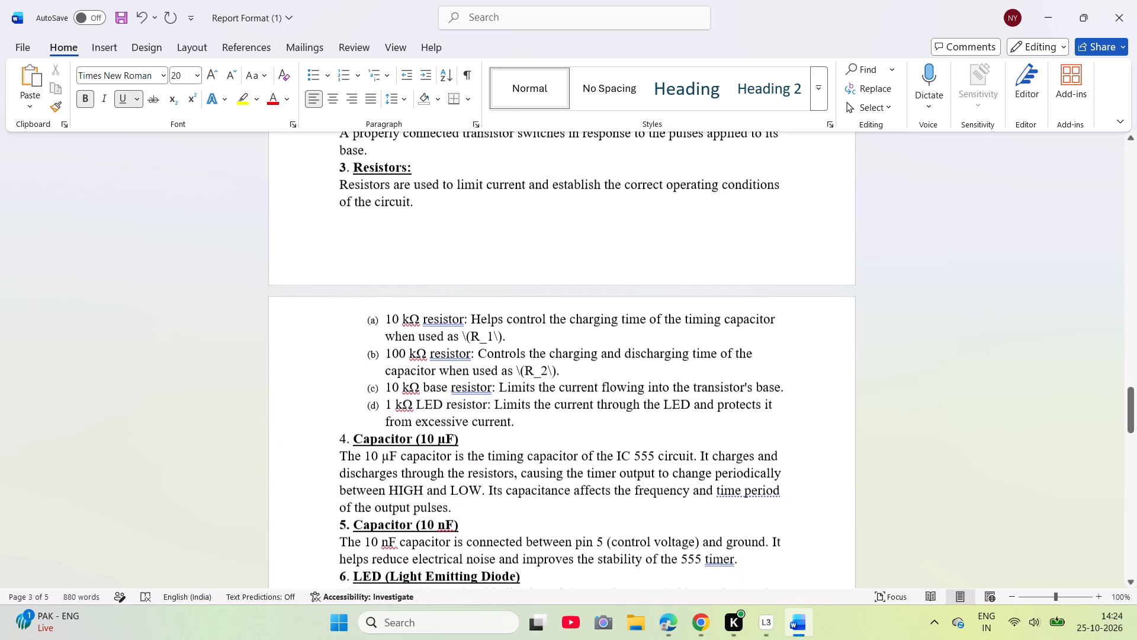
scroll(322, 364, "down", 8)
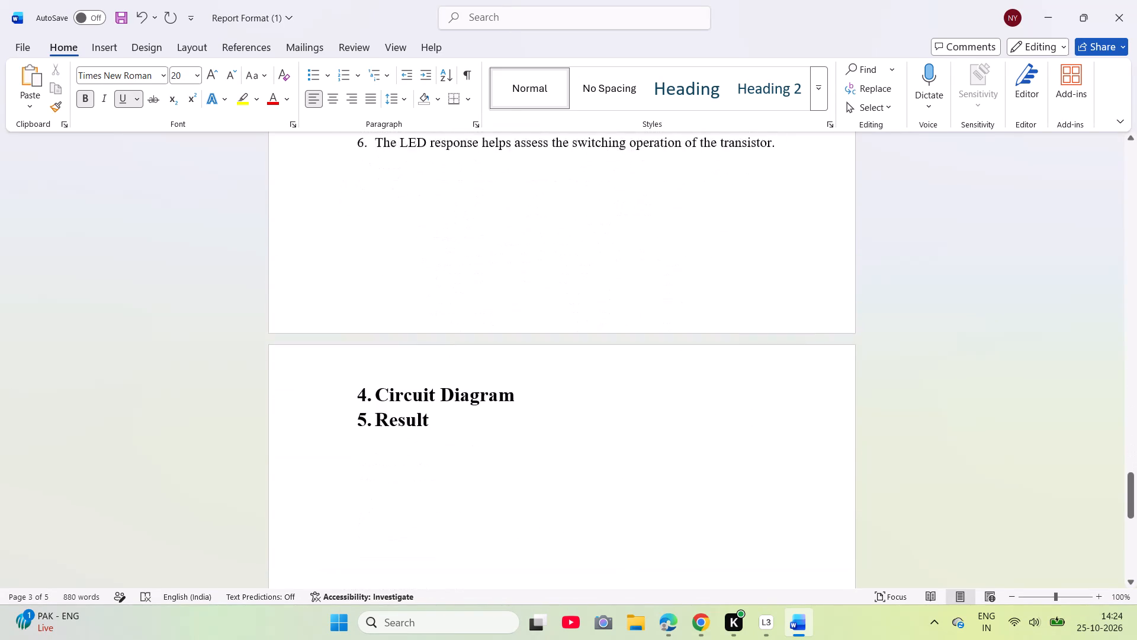
scroll(322, 364, "down", 1)
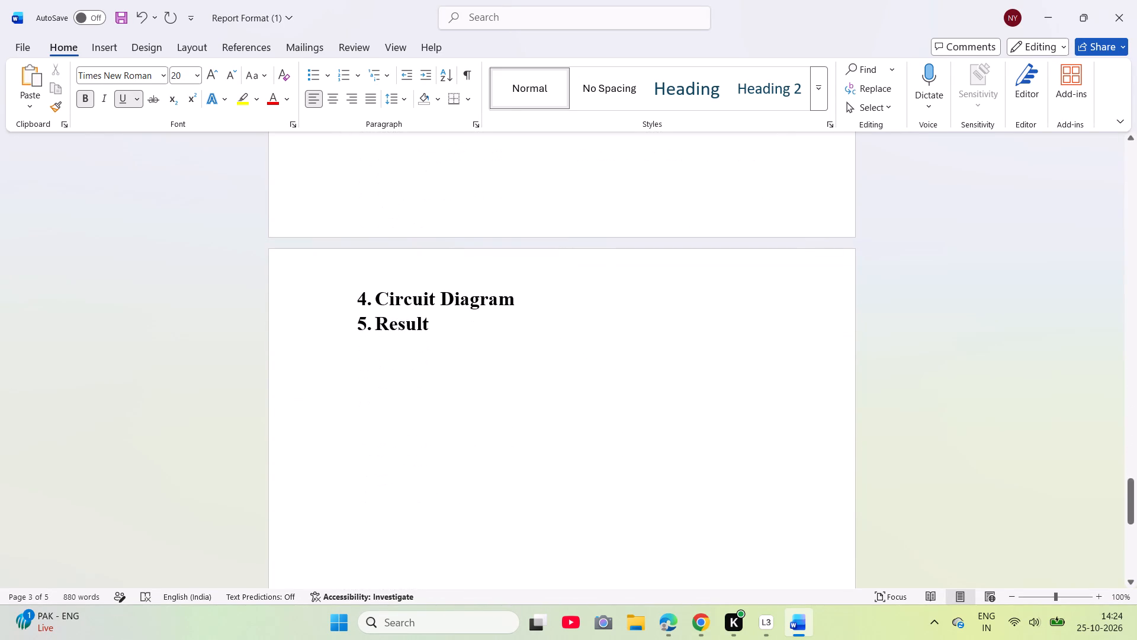
scroll(399, 351, "up", 2)
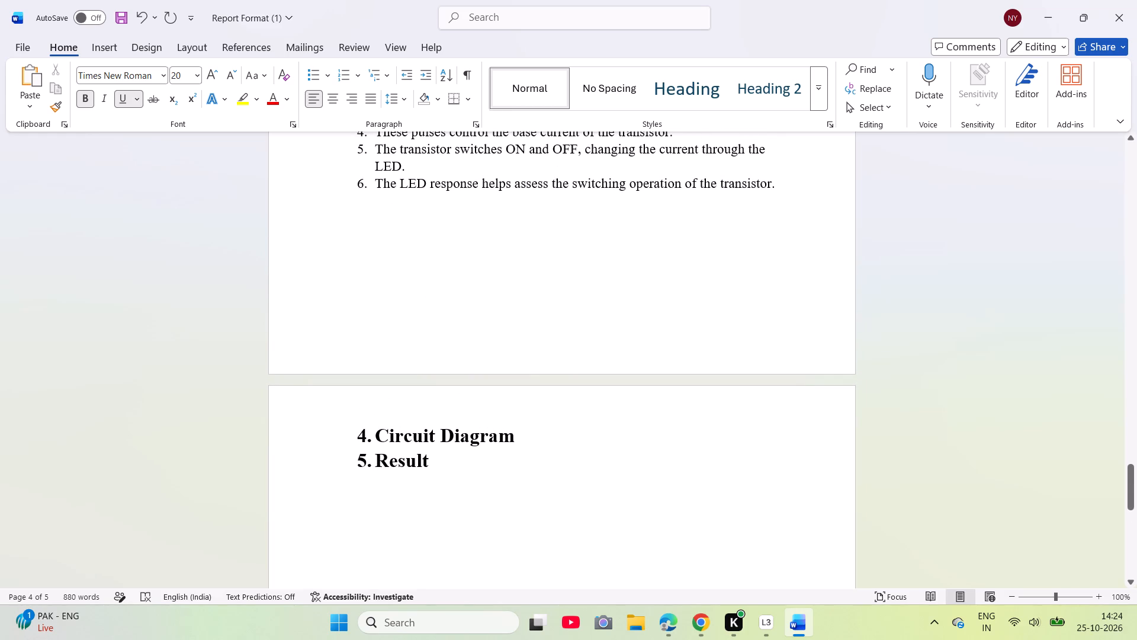
left_click_drag(514, 441, 357, 430)
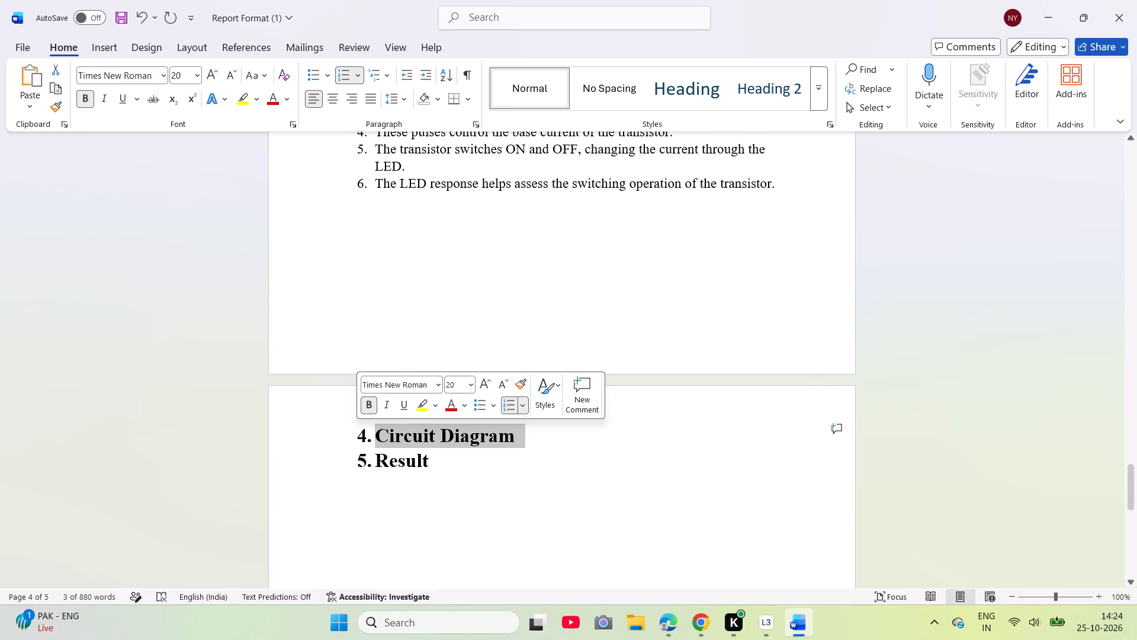
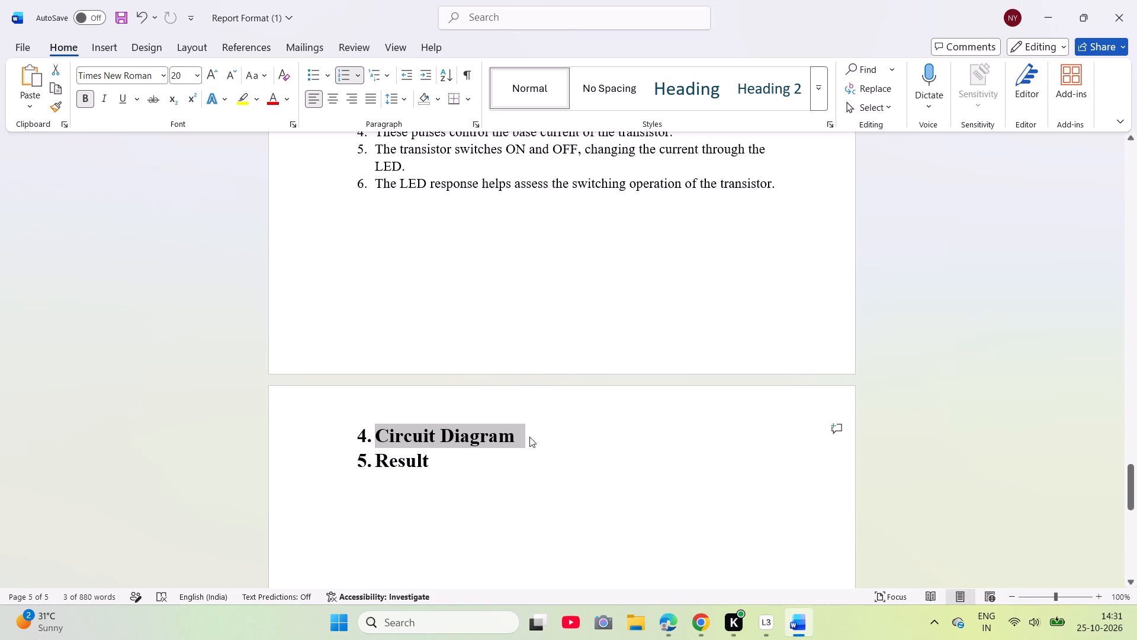
left_click(529, 435)
key("Return")
key("Return")
key("Return")
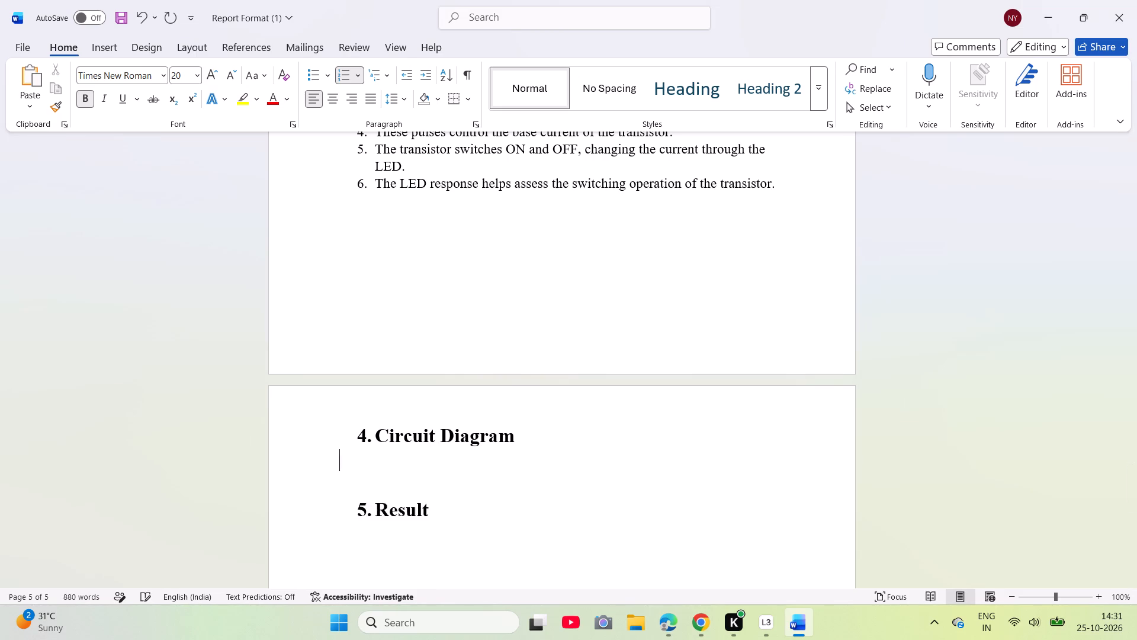
key("Return")
key("Return")
Underline the Circuit Diagram heading.
left_click_drag(517, 435, 384, 430)
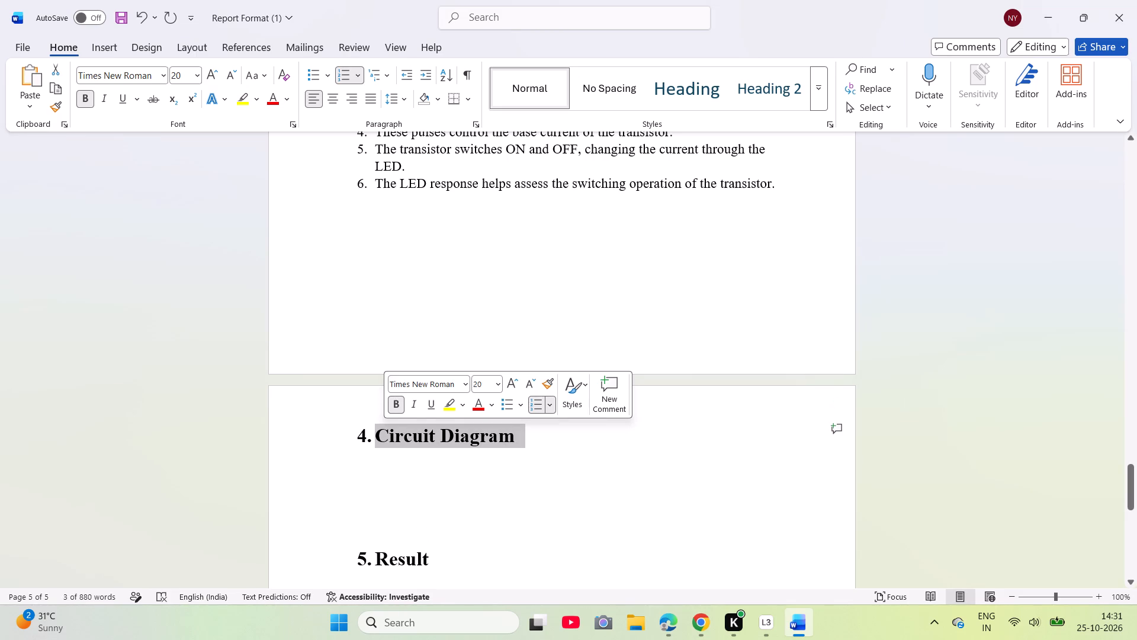
left_click(429, 408)
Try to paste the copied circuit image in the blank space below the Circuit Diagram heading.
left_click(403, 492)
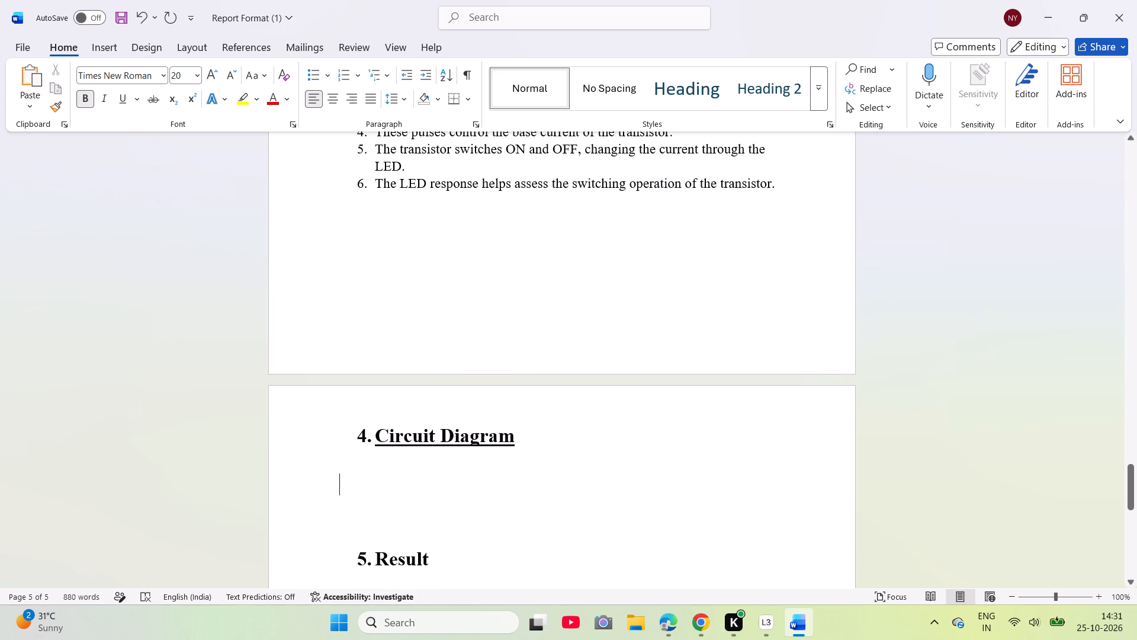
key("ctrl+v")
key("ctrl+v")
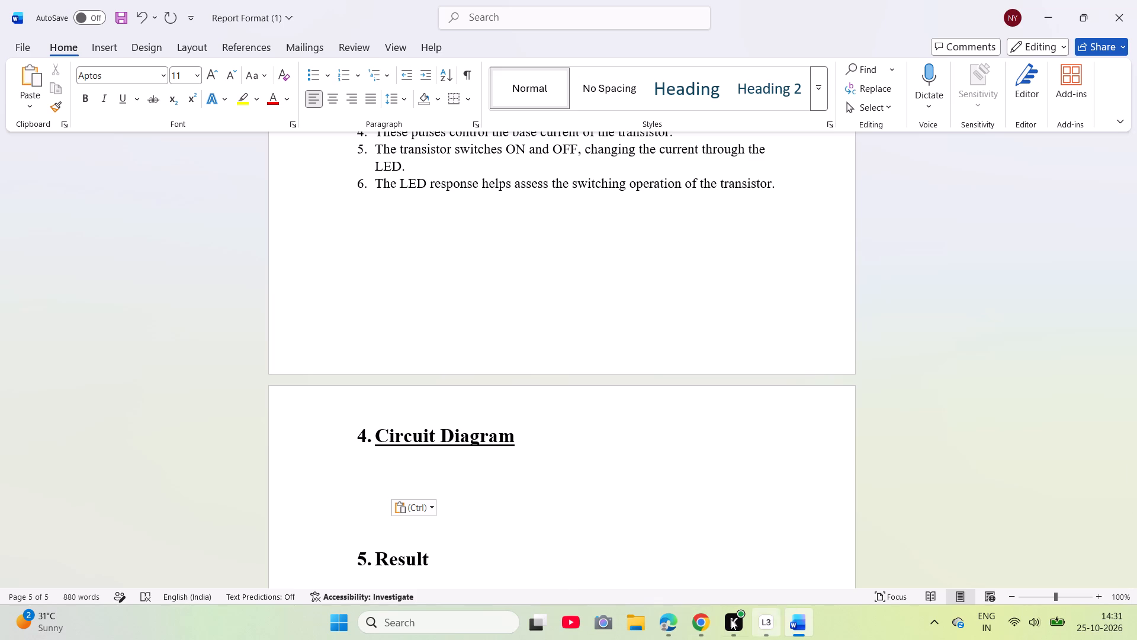
Return to ChatGPT in Chrome and download the edited image as the PNG file Tinkercad 555 Transistor Tester Circuit in the Pictures folder.
left_click(692, 616)
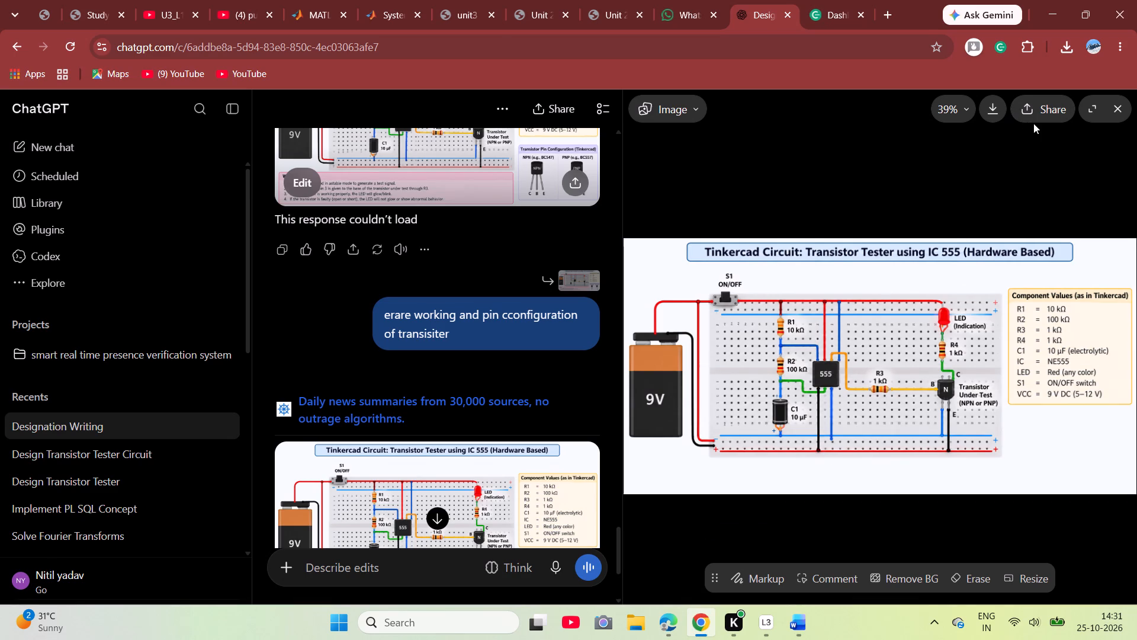
left_click(1032, 107)
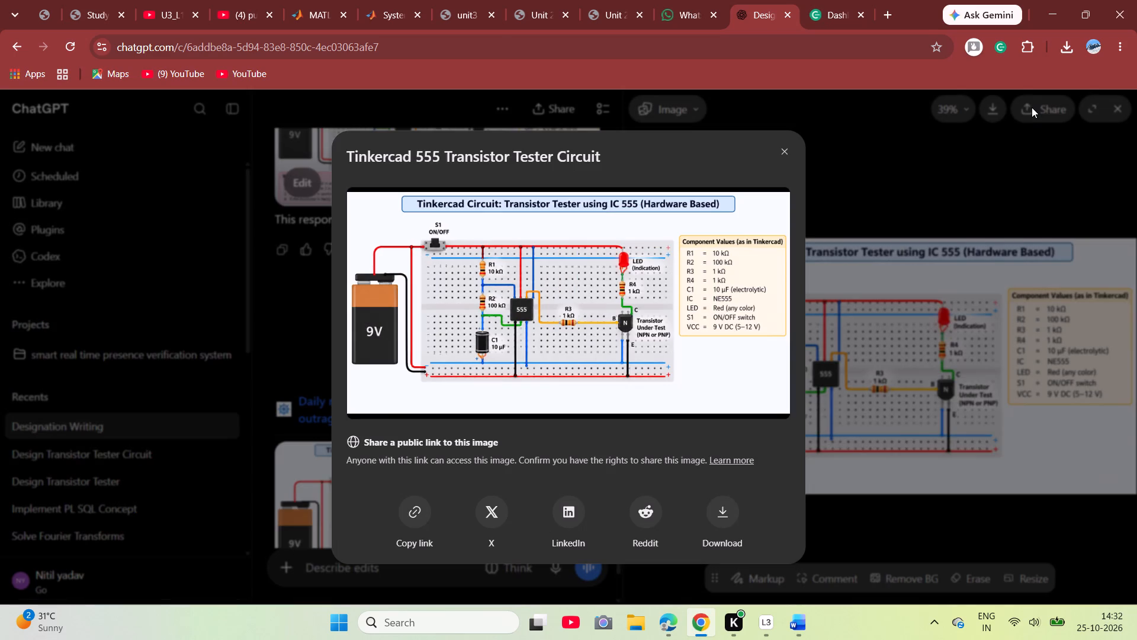
left_click(718, 501)
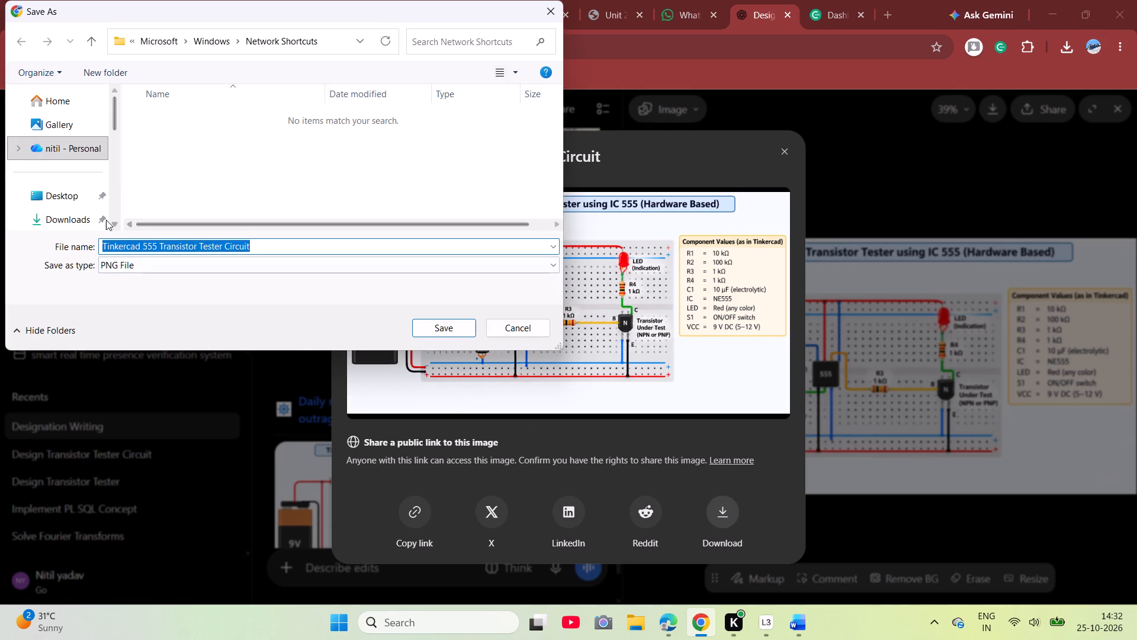
scroll(76, 163, "down", 8)
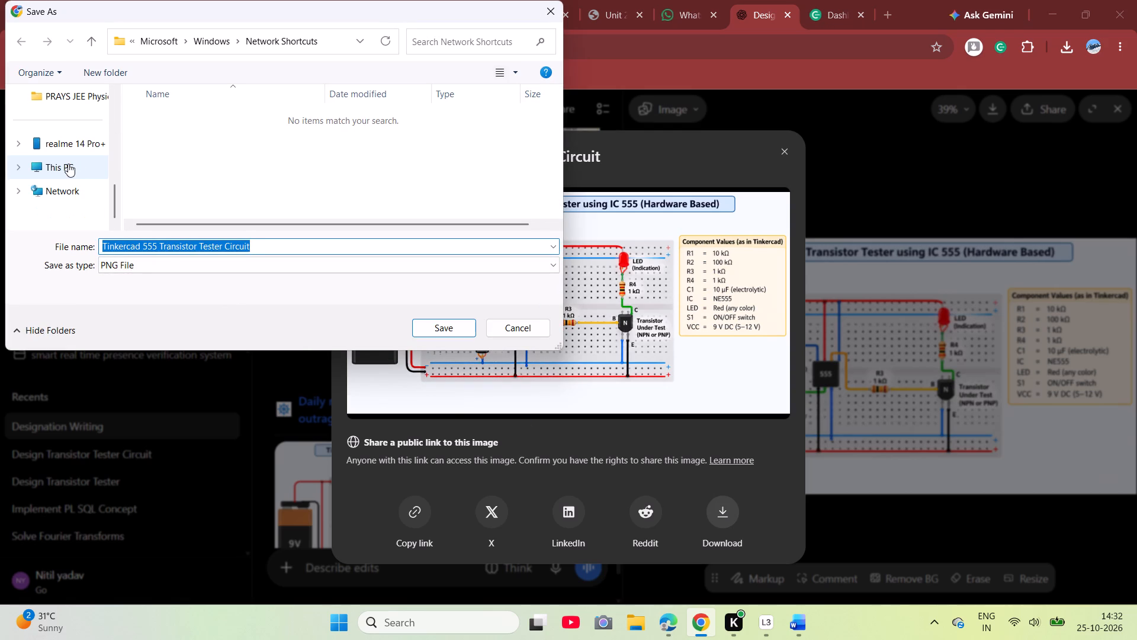
left_click(68, 164)
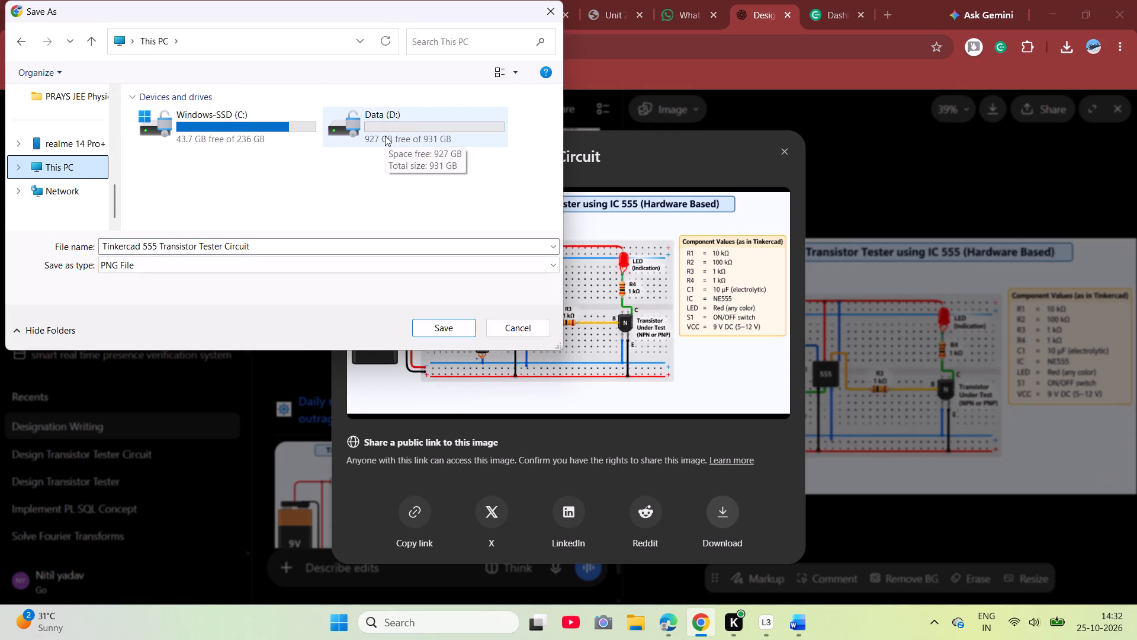
left_click(381, 134)
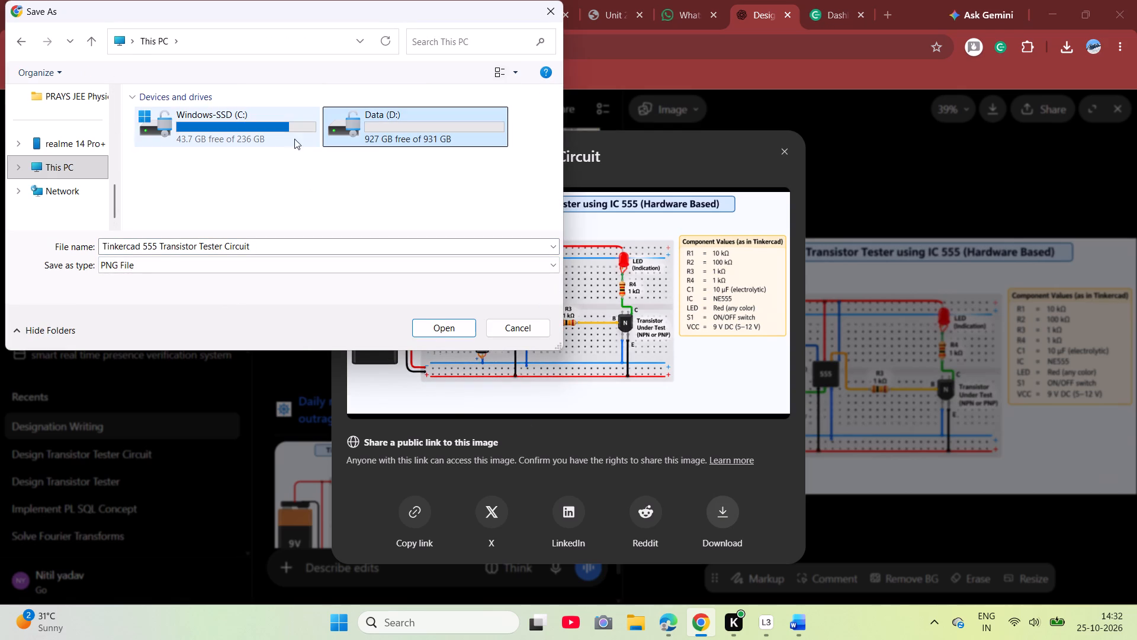
left_click(280, 136)
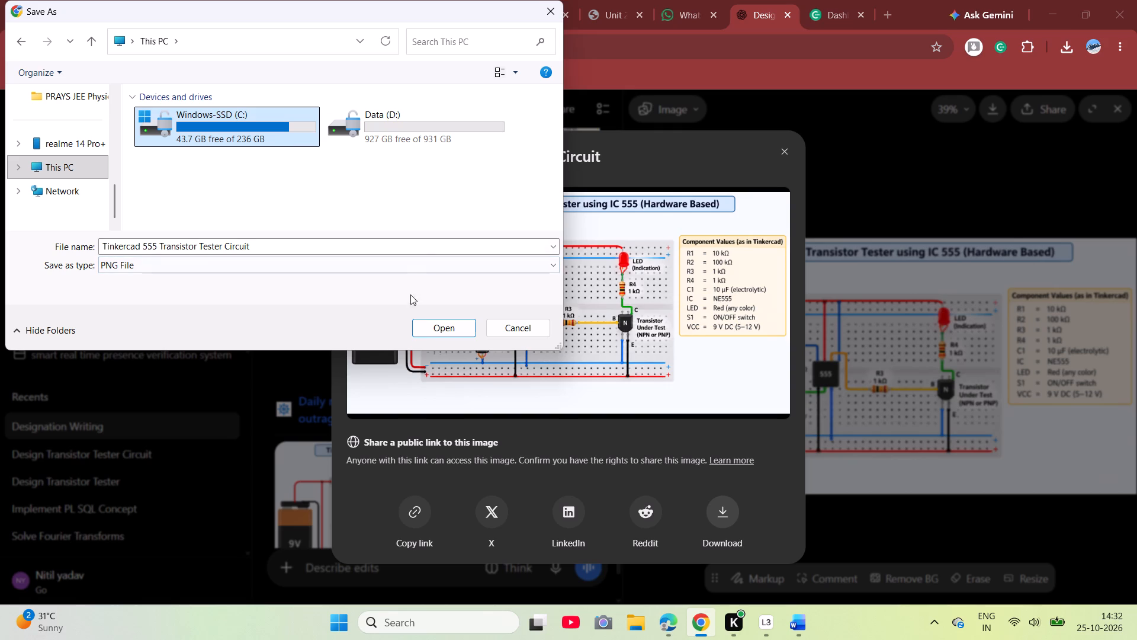
left_click(440, 328)
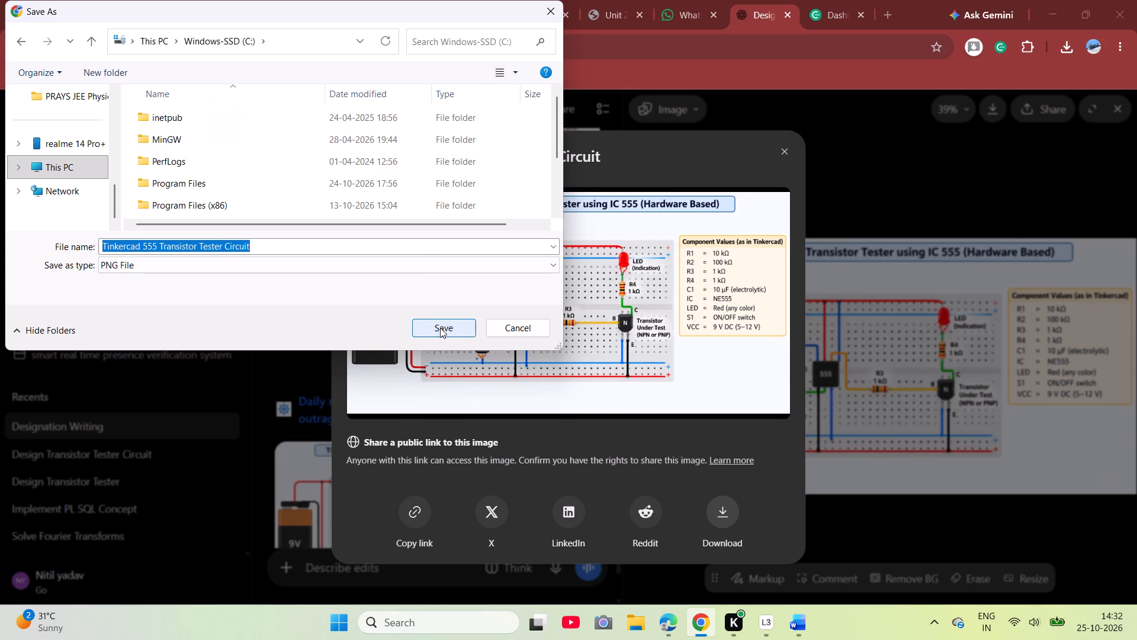
left_click(442, 327)
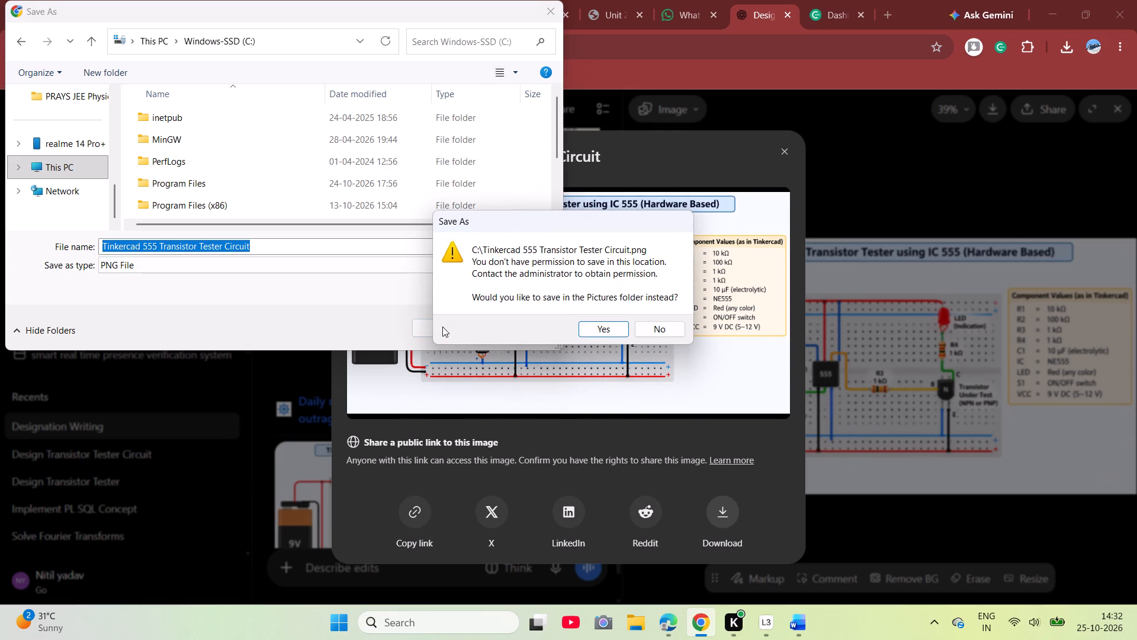
left_click(592, 326)
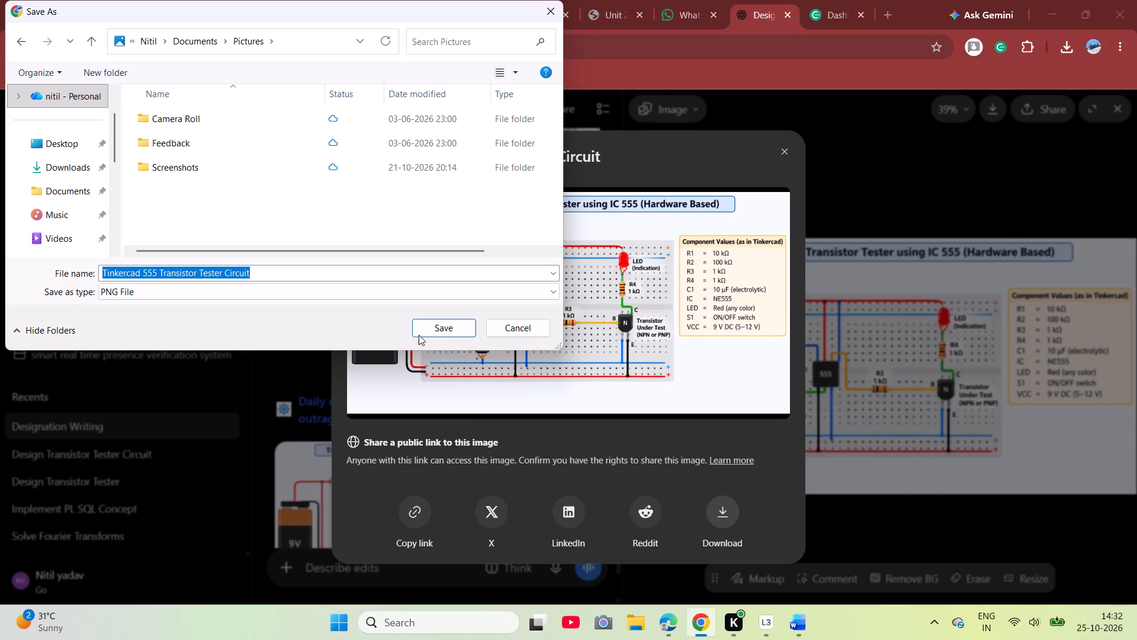
left_click(435, 330)
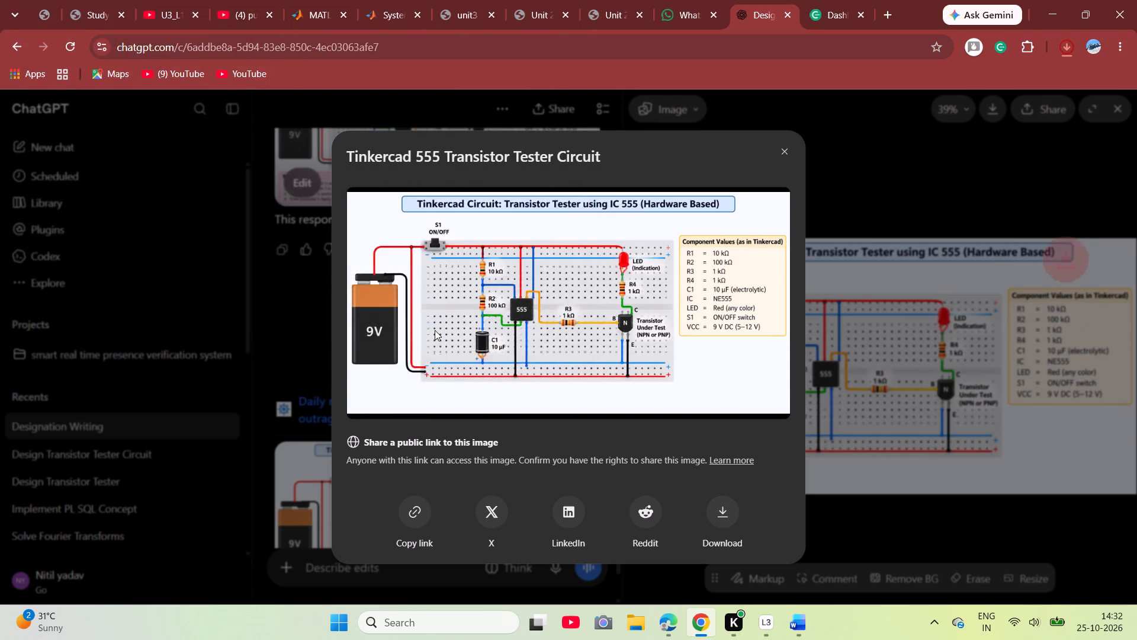
left_click(824, 173)
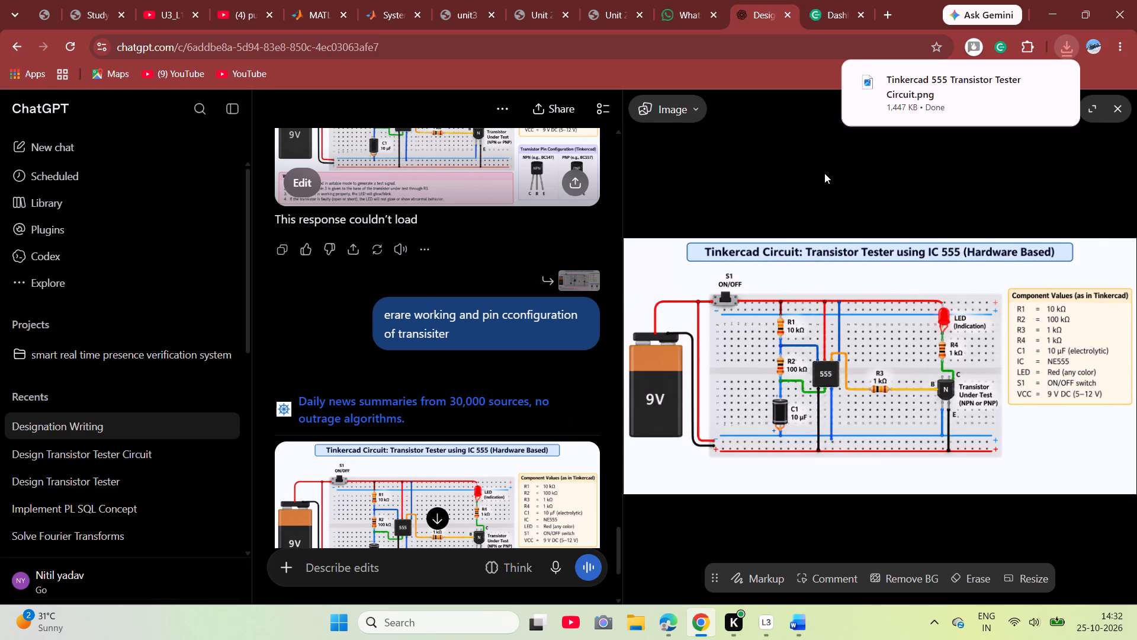
In the Word report, search this device for "tink" and insert the Tinkercad 555 Transistor Tester Circuit picture below the Circuit Diagram heading.
left_click(801, 635)
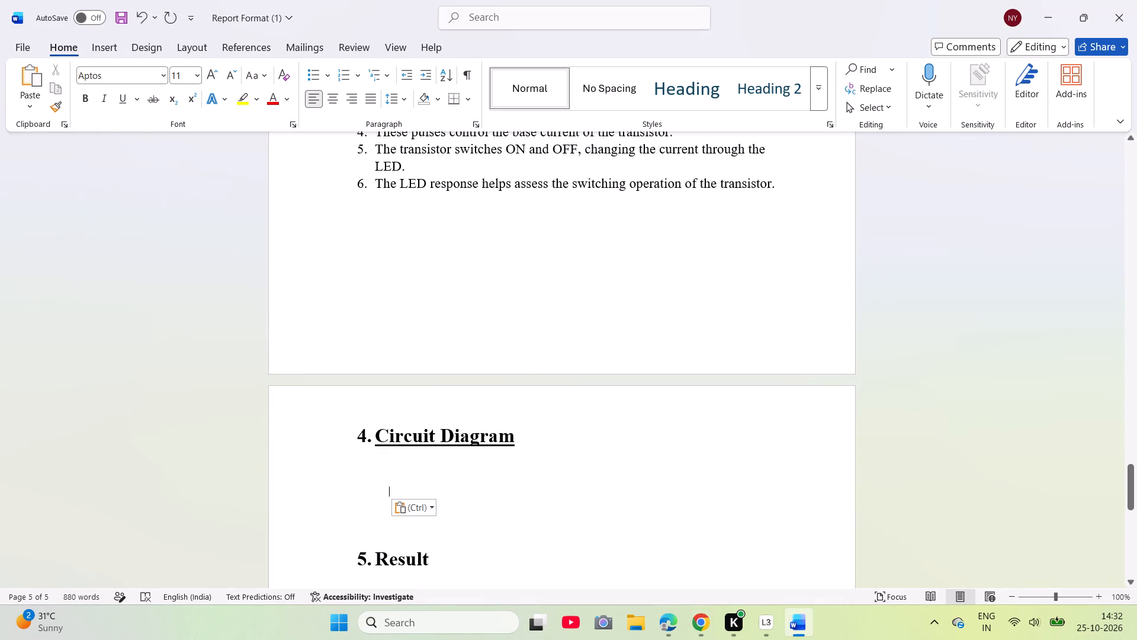
left_click(105, 42)
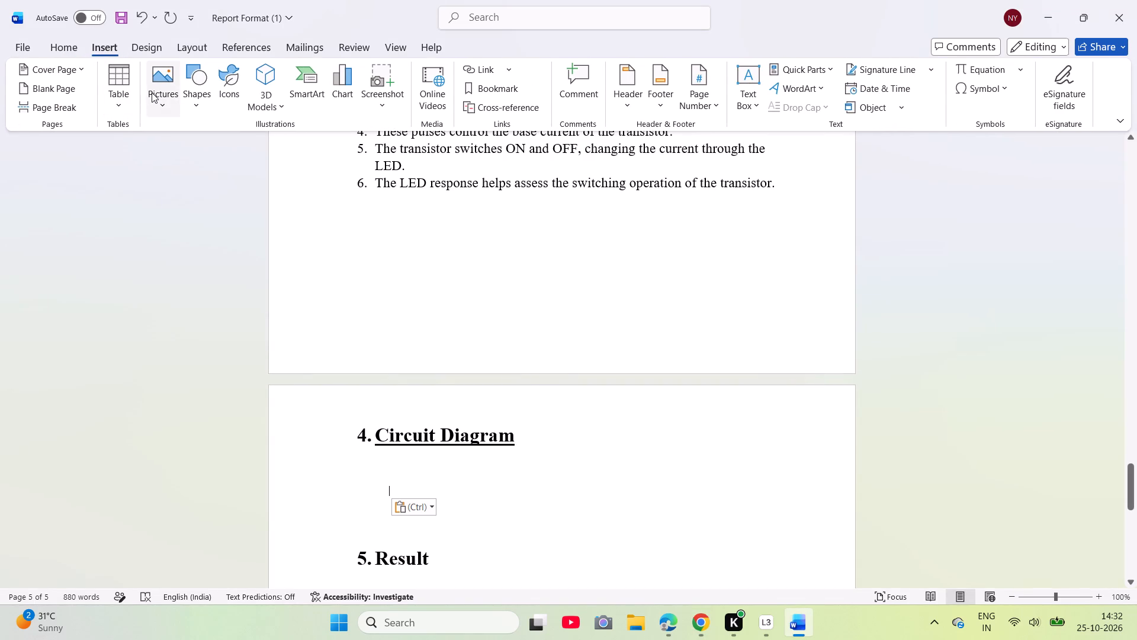
left_click(152, 92)
left_click(192, 152)
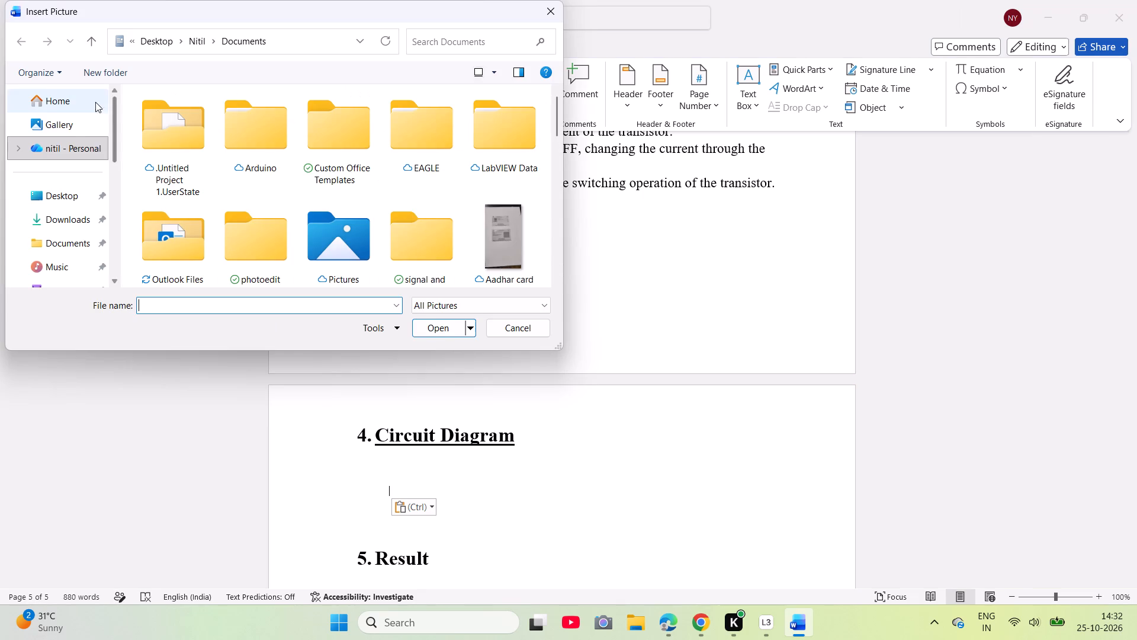
left_click(424, 41)
key("y")
key("BackSpace")
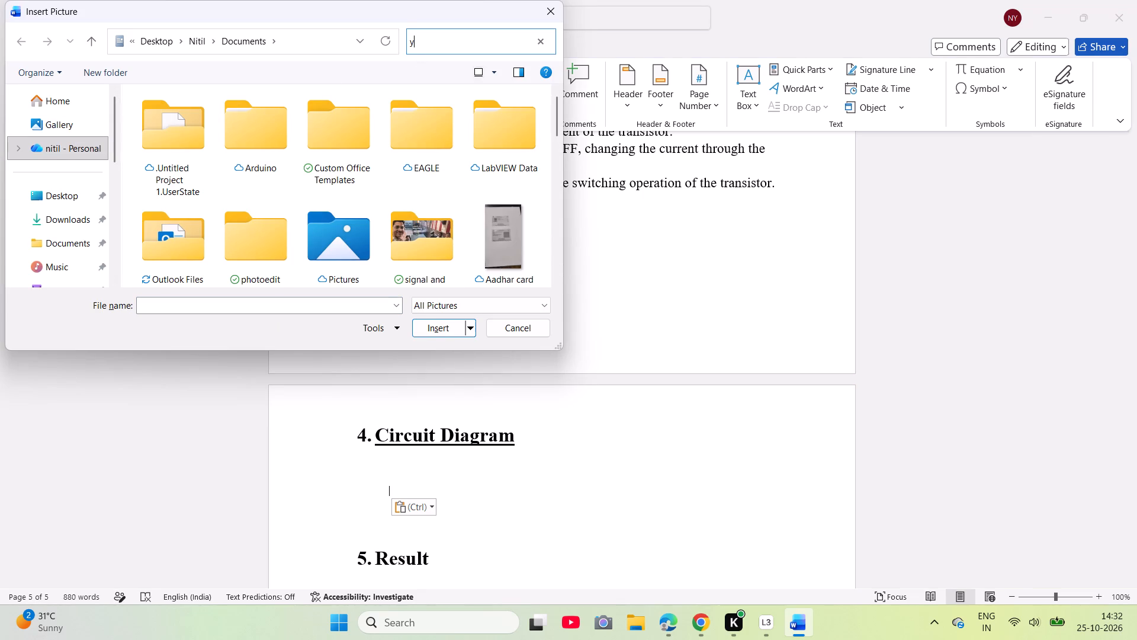
type("tink")
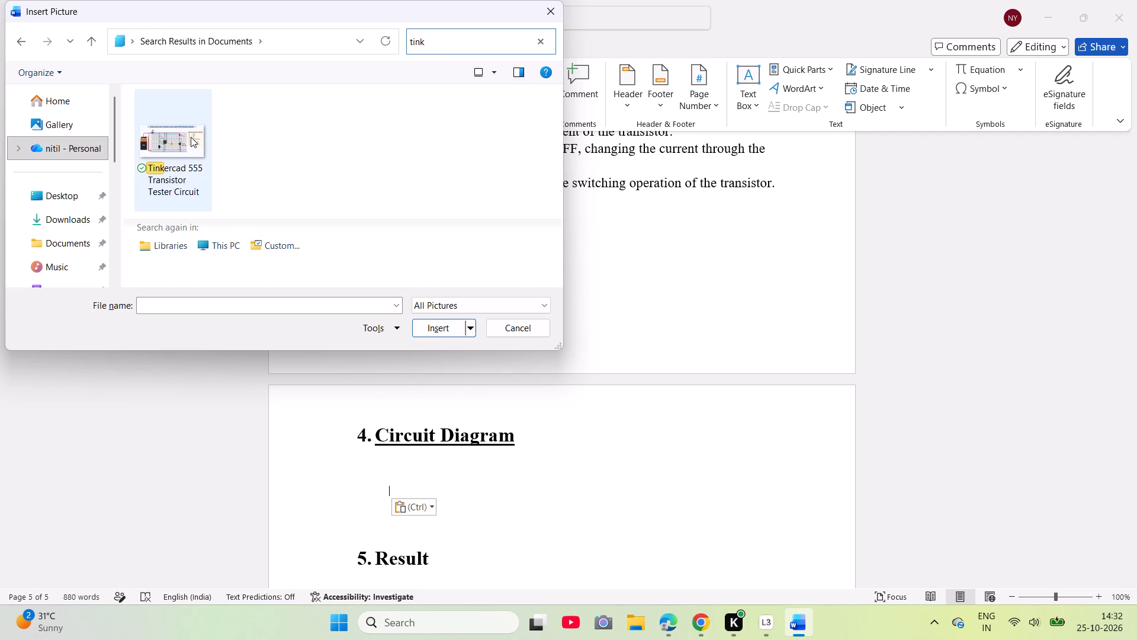
left_click(191, 137)
left_click(437, 335)
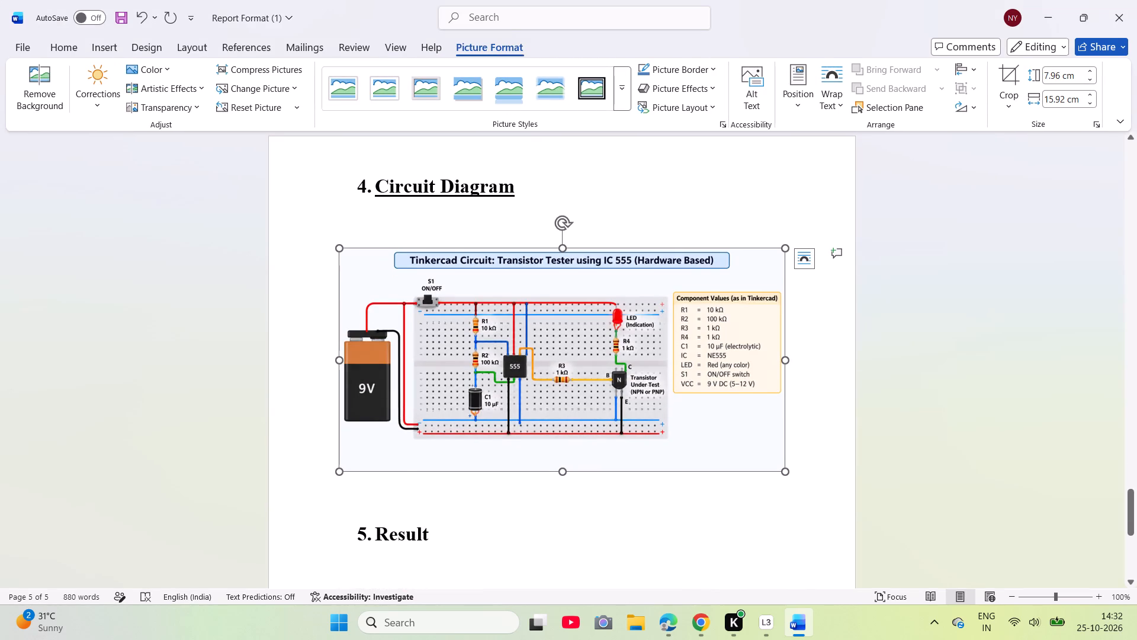
Resize the inserted circuit picture to about 9.8 cm high and 17.3 cm wide.
left_click_drag(724, 369, 727, 395)
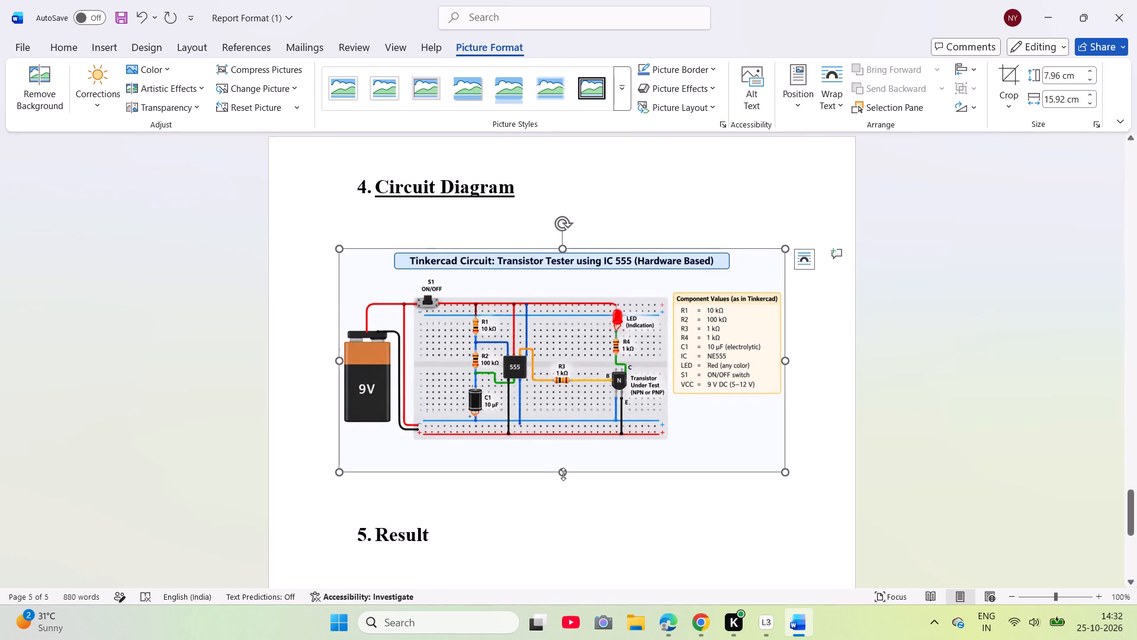
left_click_drag(561, 474, 576, 569)
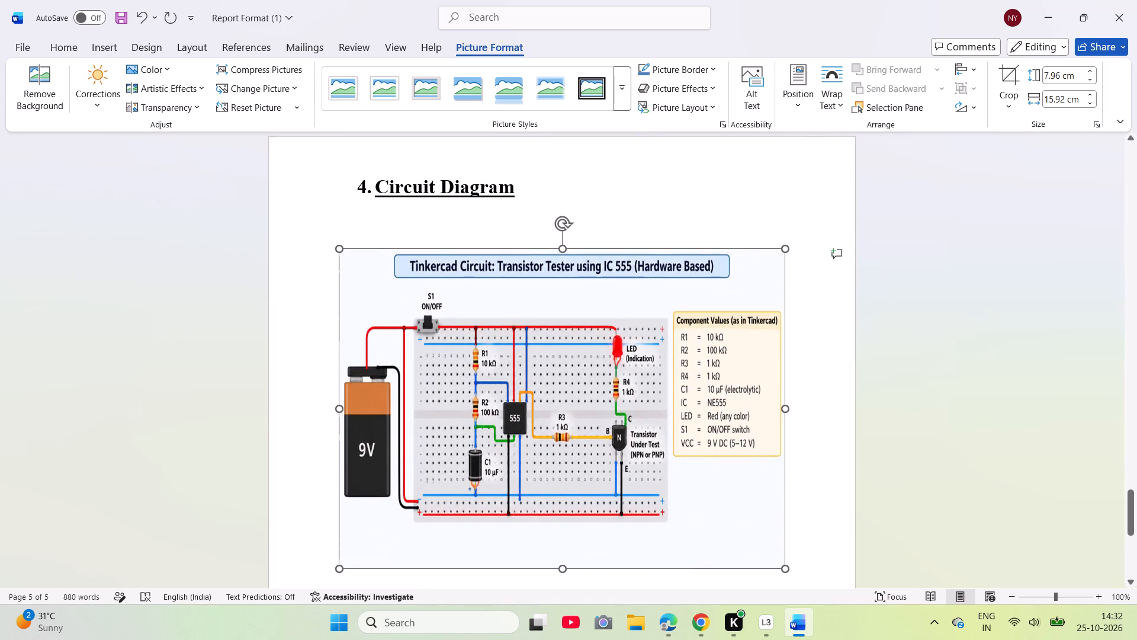
left_click(788, 414)
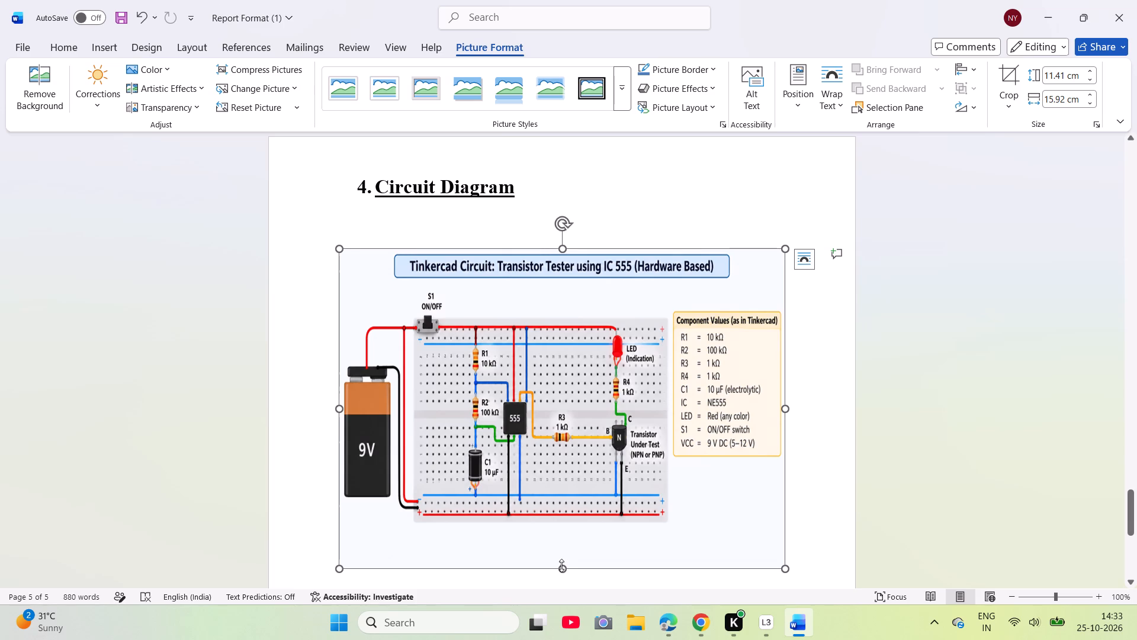
left_click_drag(561, 565, 557, 523)
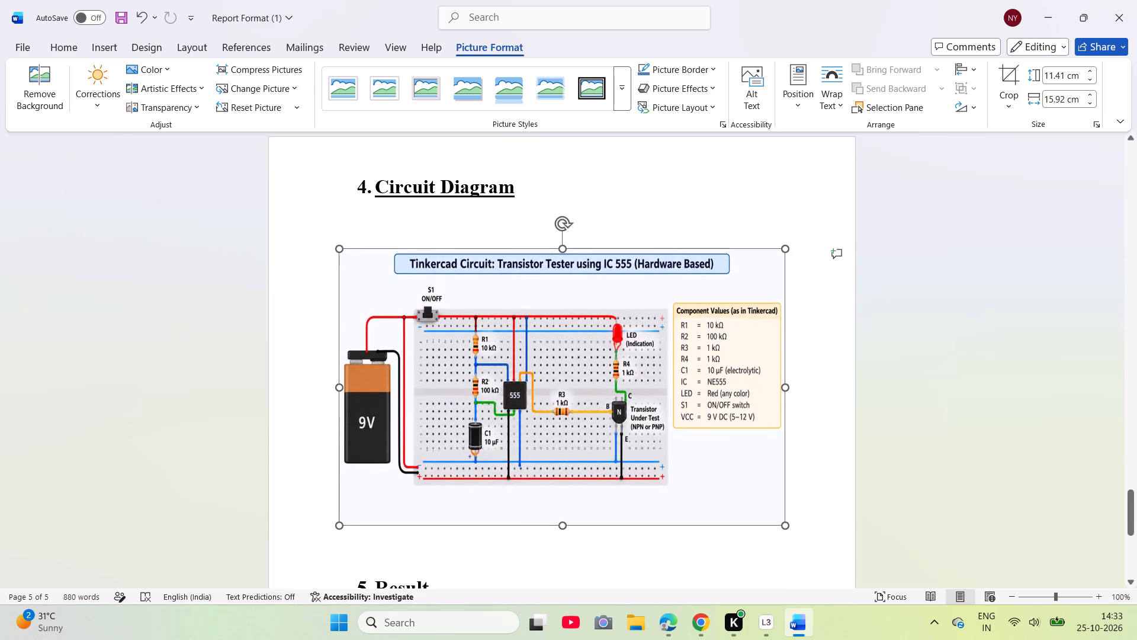
left_click_drag(557, 523, 557, 522)
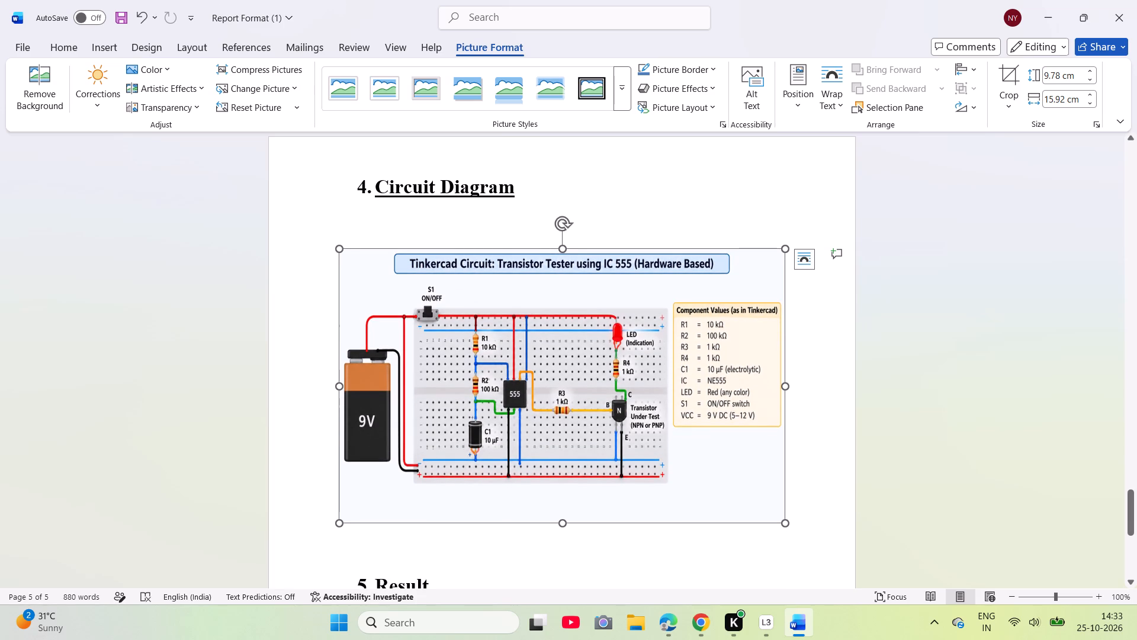
left_click_drag(339, 383, 327, 379)
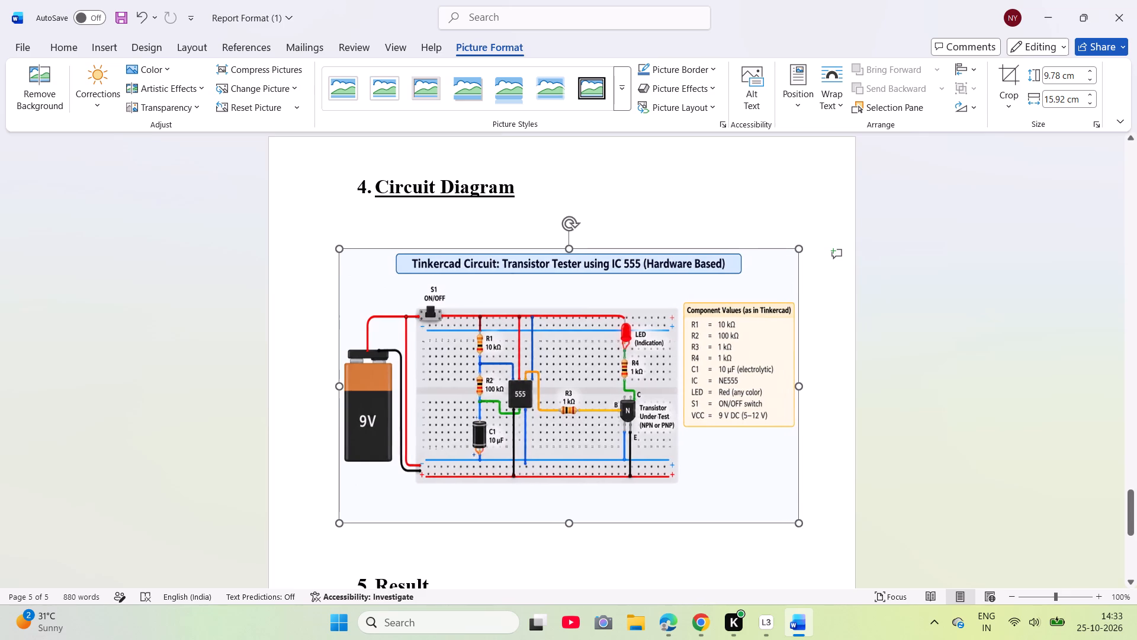
left_click_drag(327, 379, 326, 382)
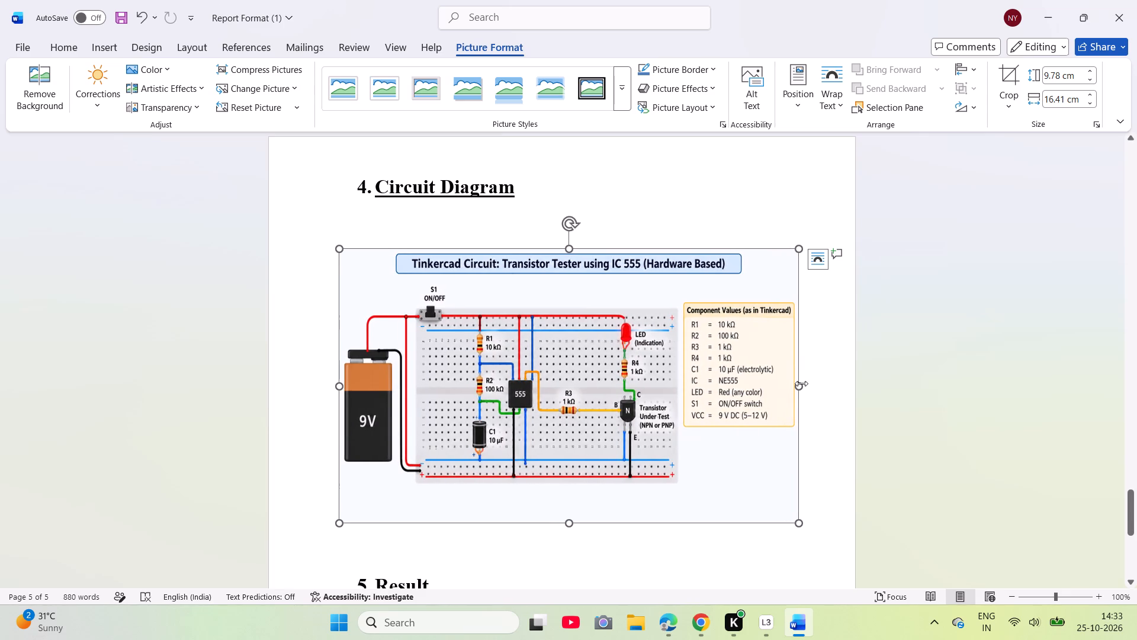
left_click_drag(801, 383, 823, 383)
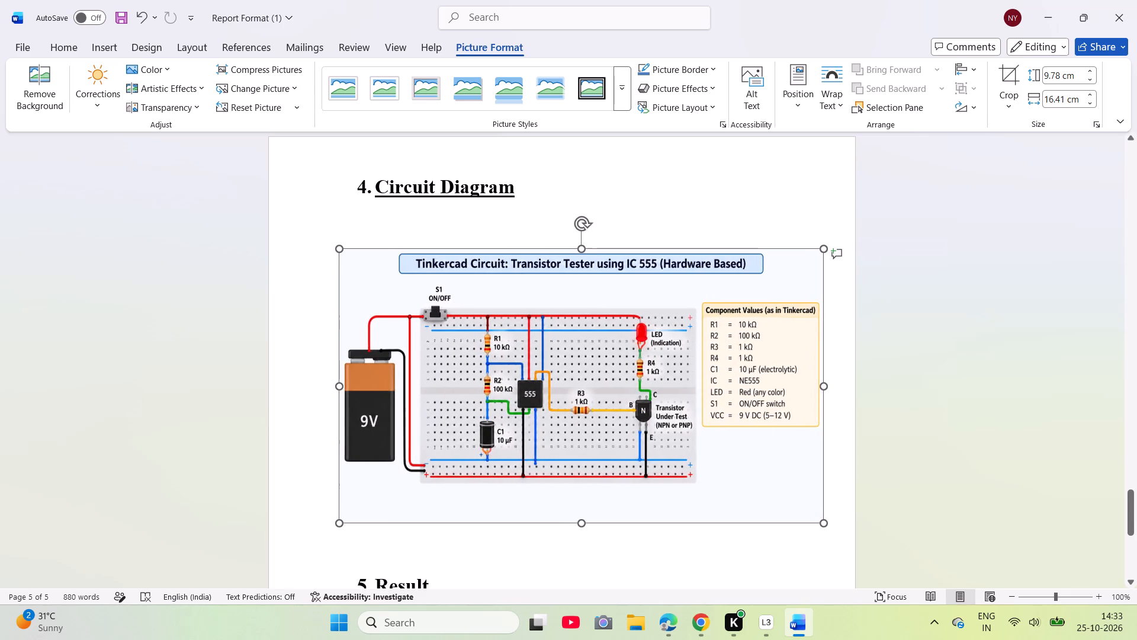
left_click_drag(823, 383, 821, 383)
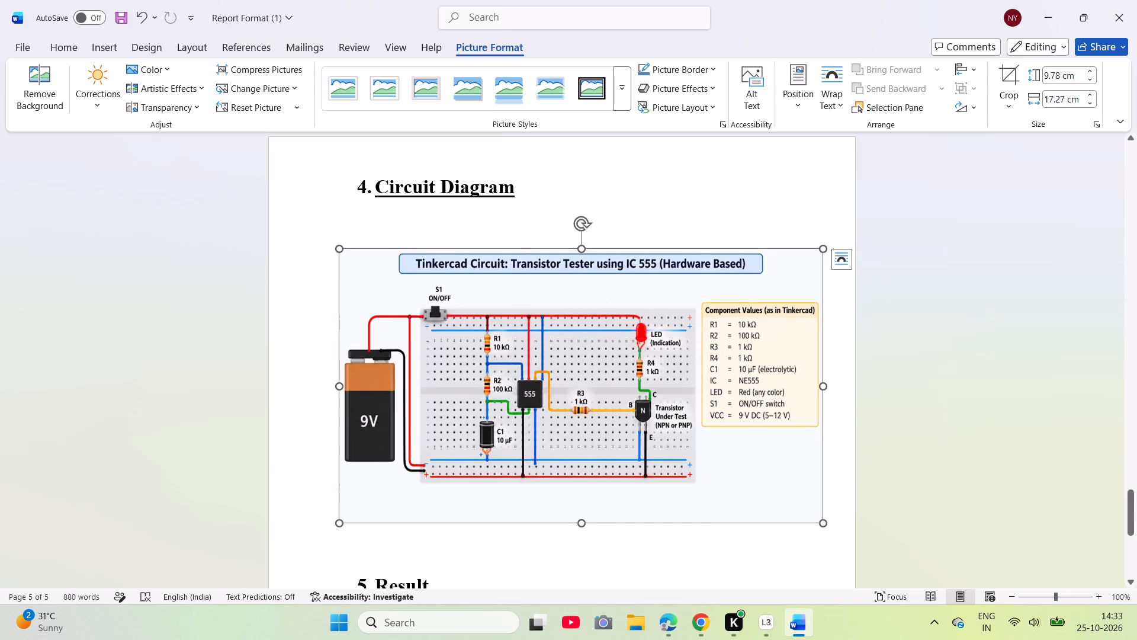
Shrink the circuit picture below the Circuit Diagram heading slightly, keeping its proportions.
left_click_drag(339, 251, 380, 264)
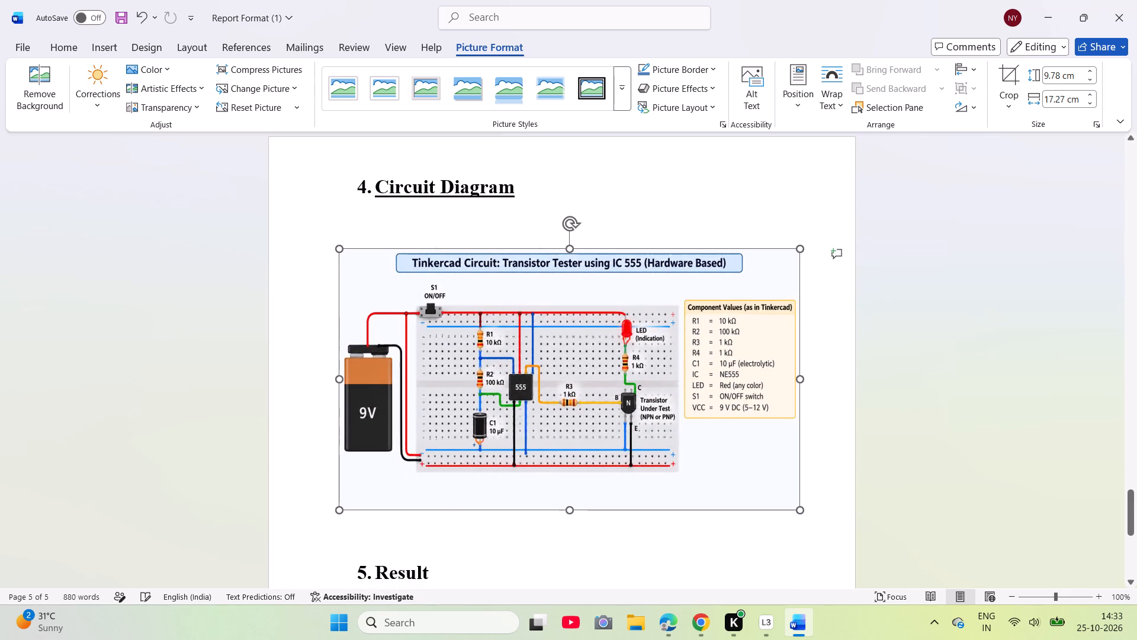
left_click_drag(380, 264, 378, 263)
left_click(602, 546)
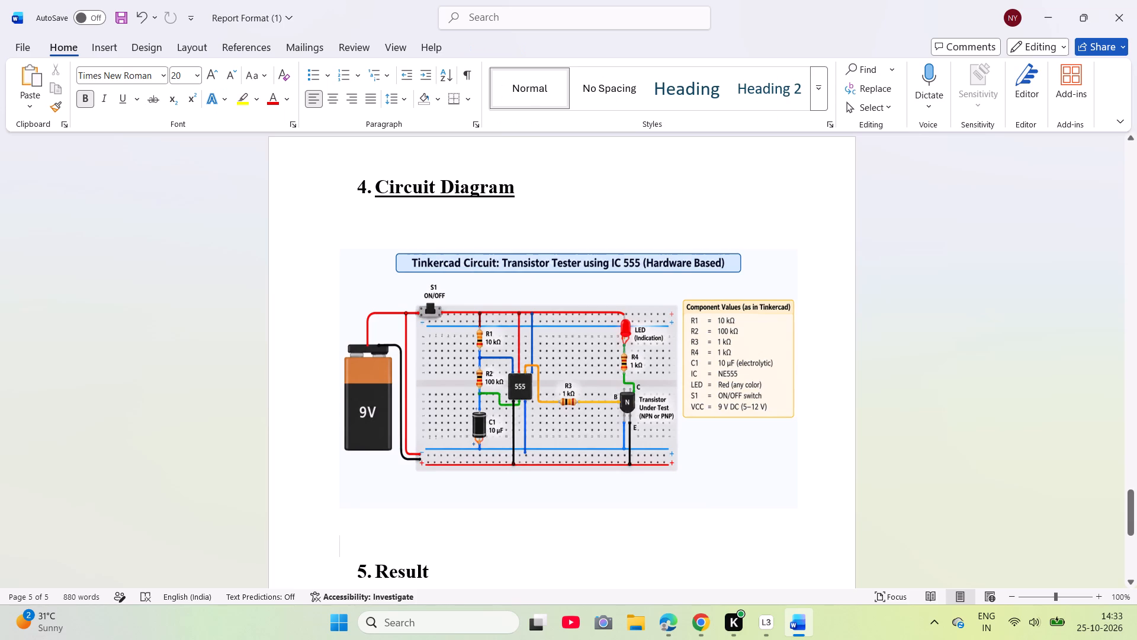
scroll(602, 546, "down", 4)
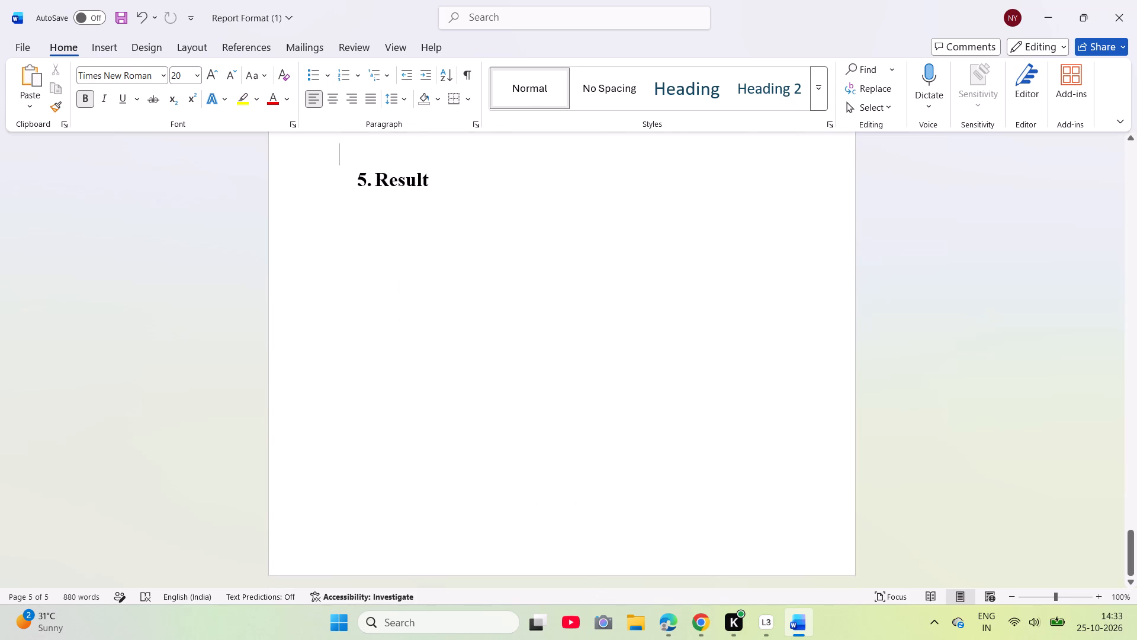
left_click_drag(438, 185, 355, 179)
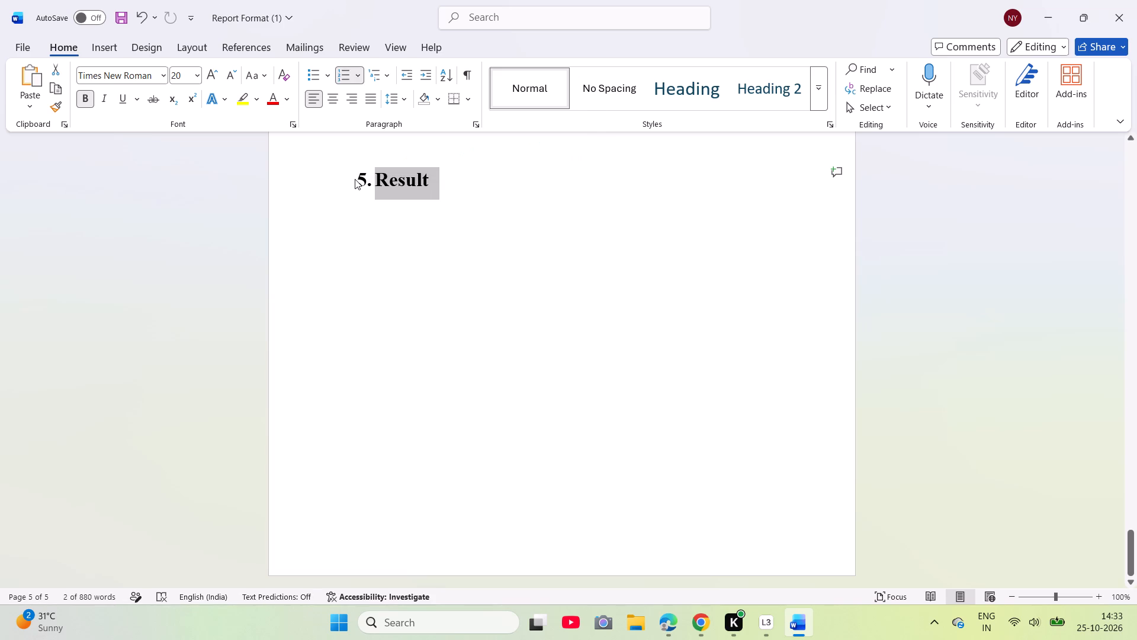
key("ctrl+c")
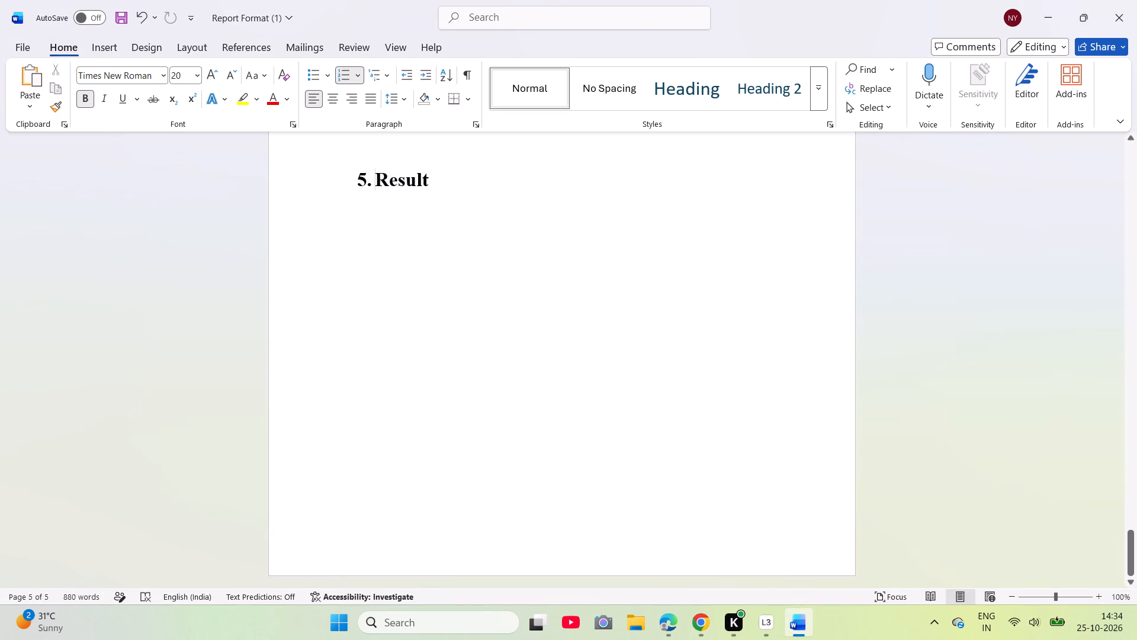
left_click(397, 209)
left_click(439, 179)
key("Return")
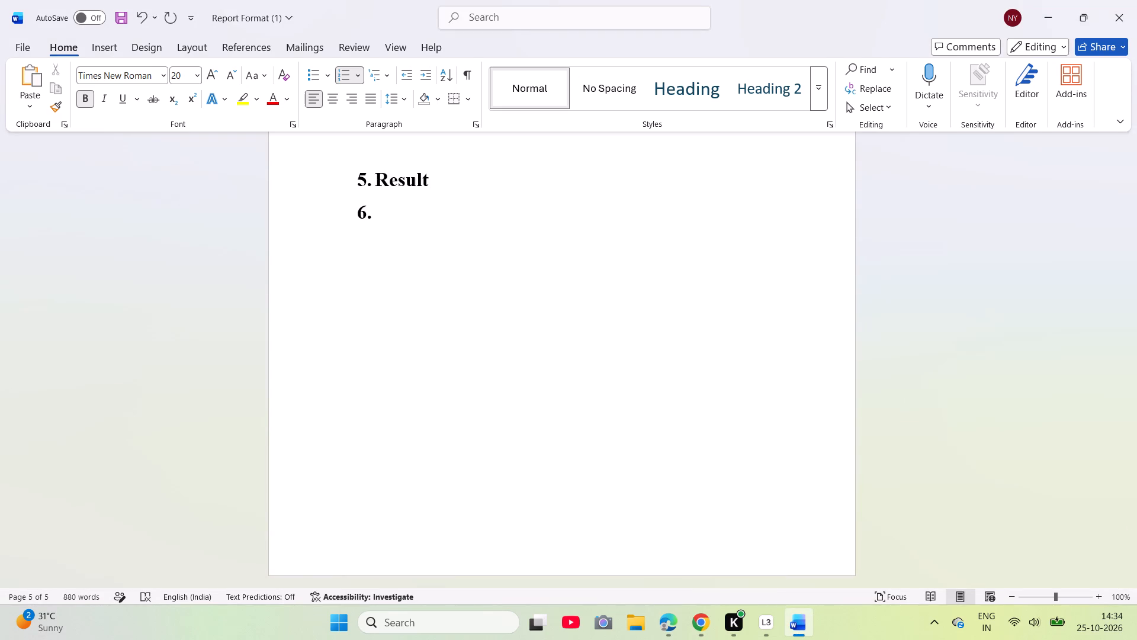
key("BackSpace")
key("ctrl+v")
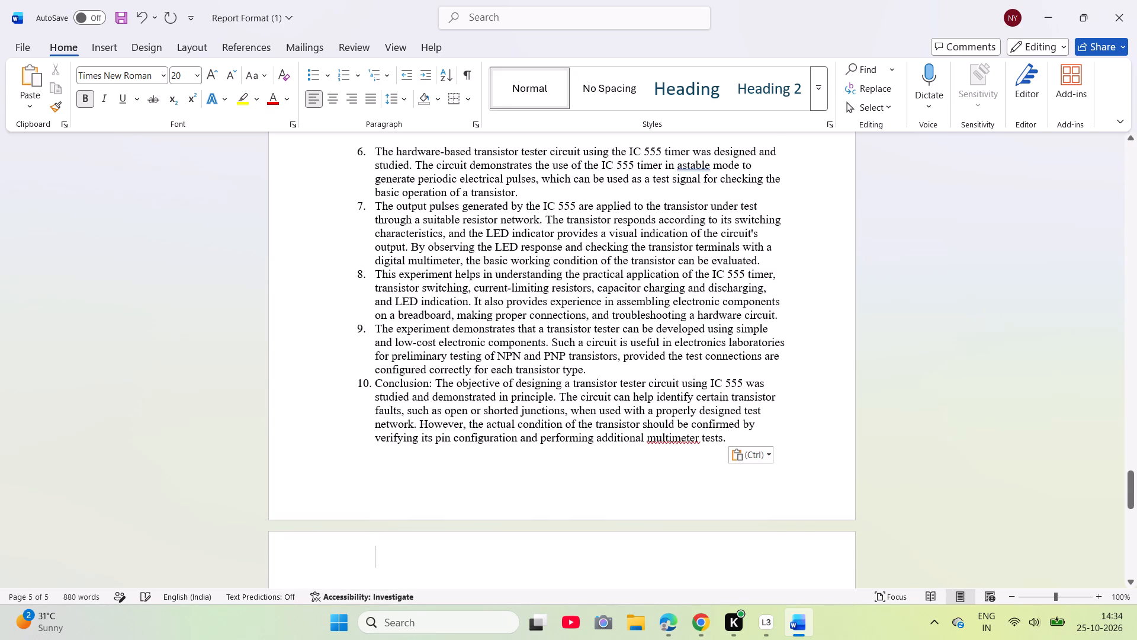
Remove the list numbering from the first four pasted paragraphs under the Result heading.
scroll(398, 340, "up", 2)
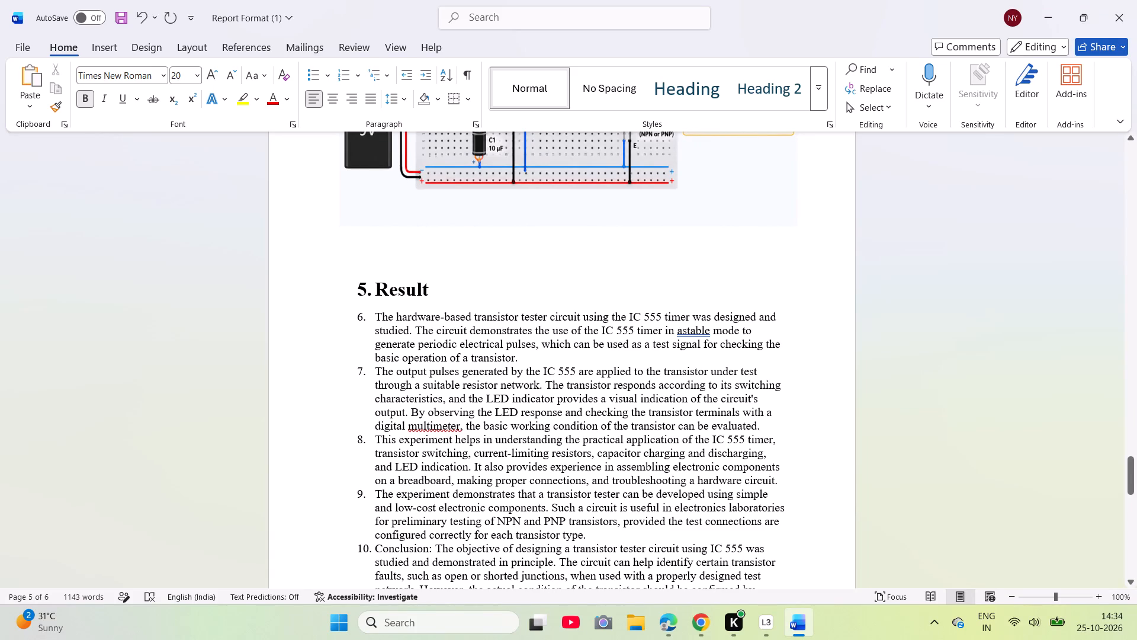
left_click_drag(362, 309, 353, 526)
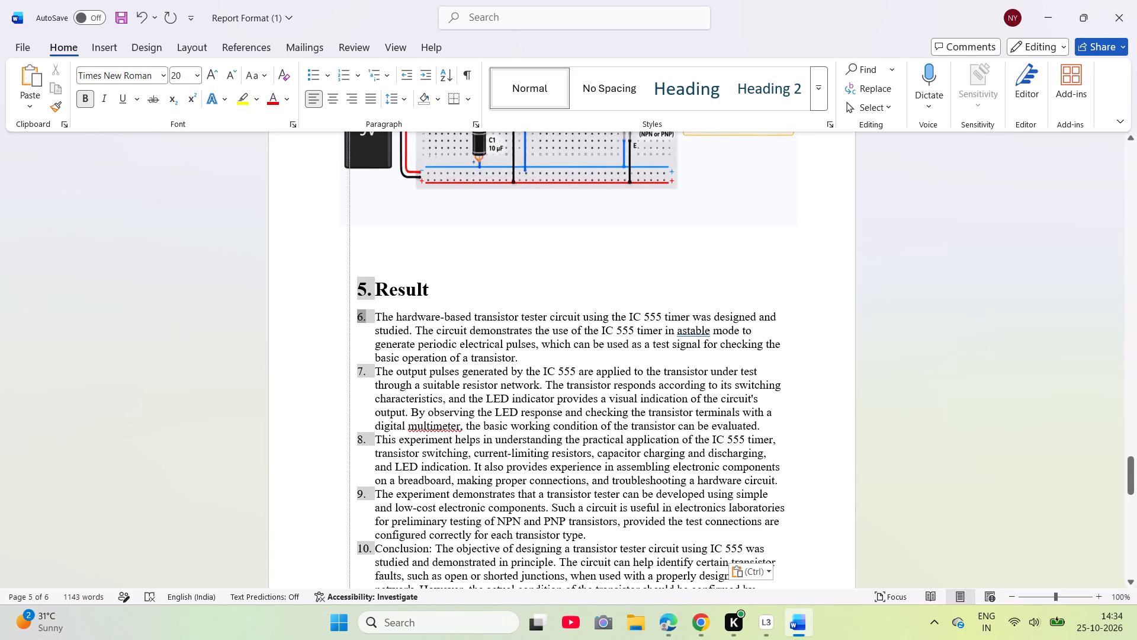
left_click_drag(353, 526, 355, 526)
key("BackSpace")
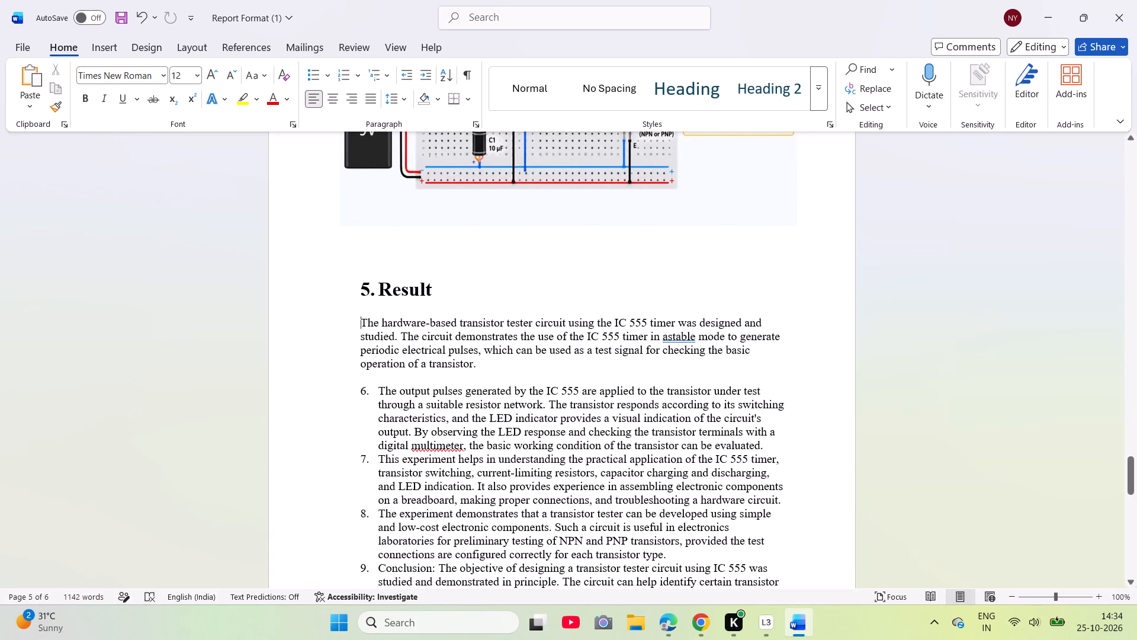
left_click_drag(369, 395, 368, 421)
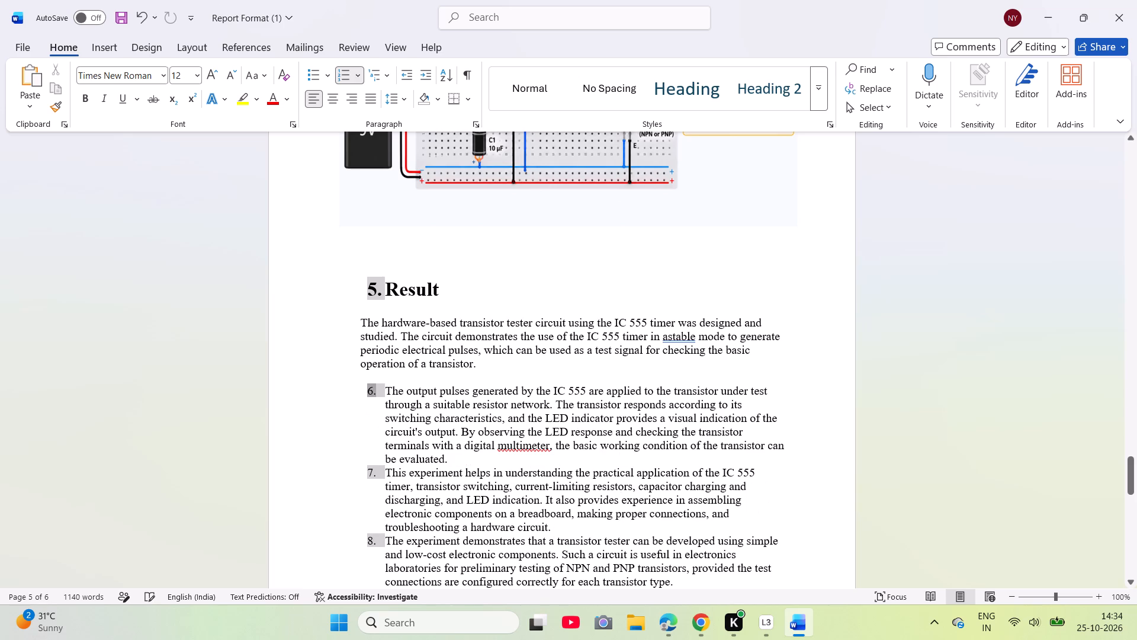
key("BackSpace")
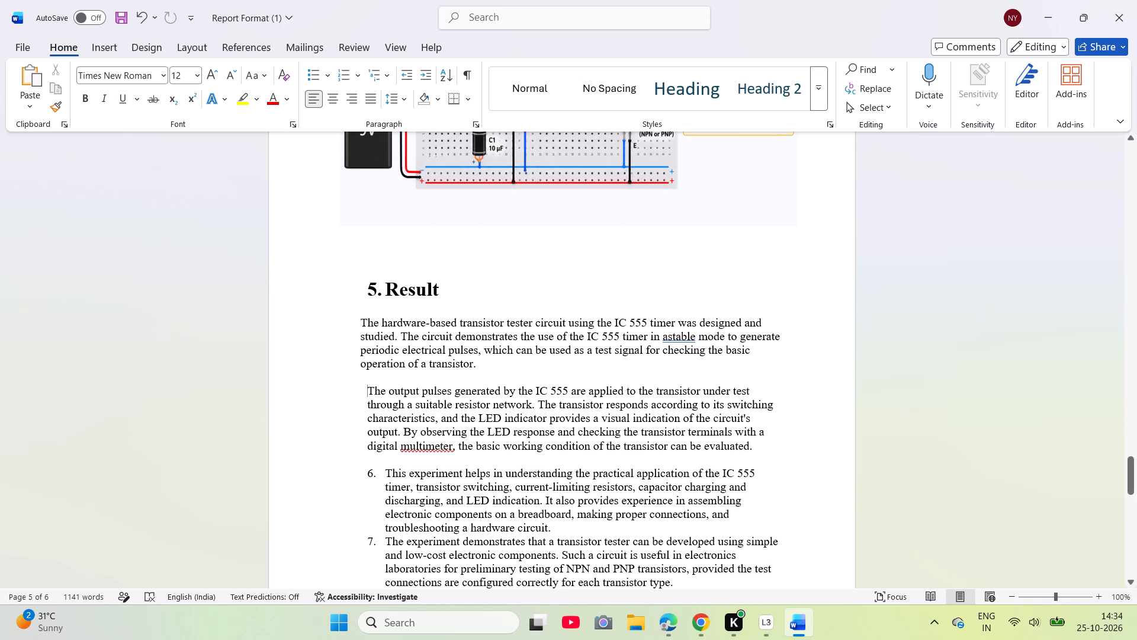
double_click(378, 473)
left_click_drag(370, 539, 371, 475)
key("BackSpace")
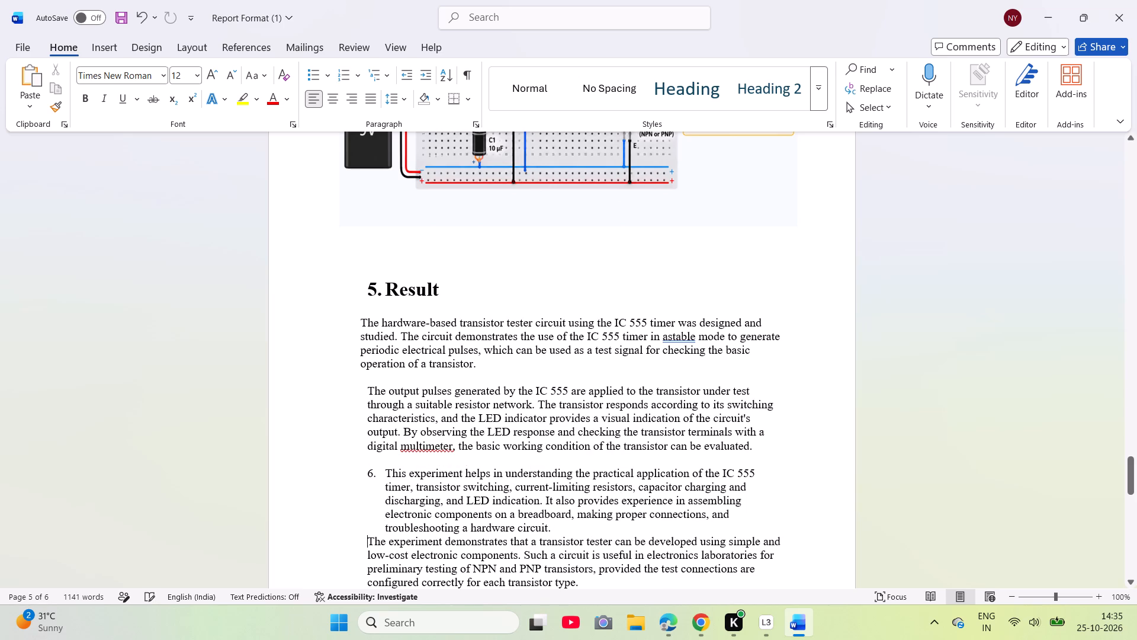
scroll(371, 475, "down", 1)
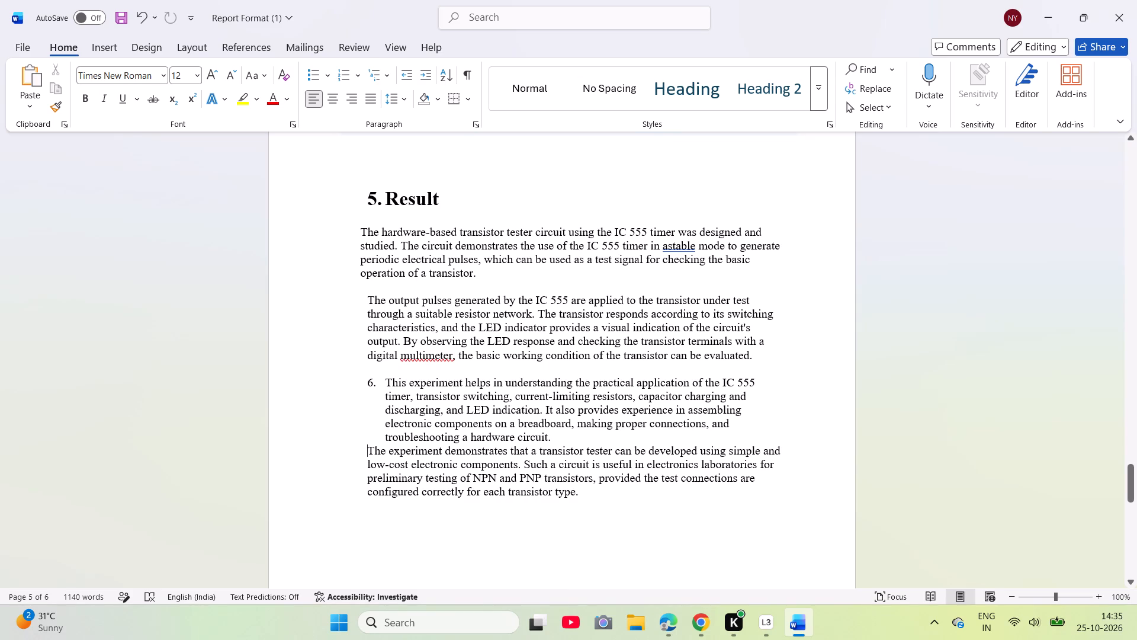
left_click(374, 389)
triple_click(372, 381)
key("BackSpace")
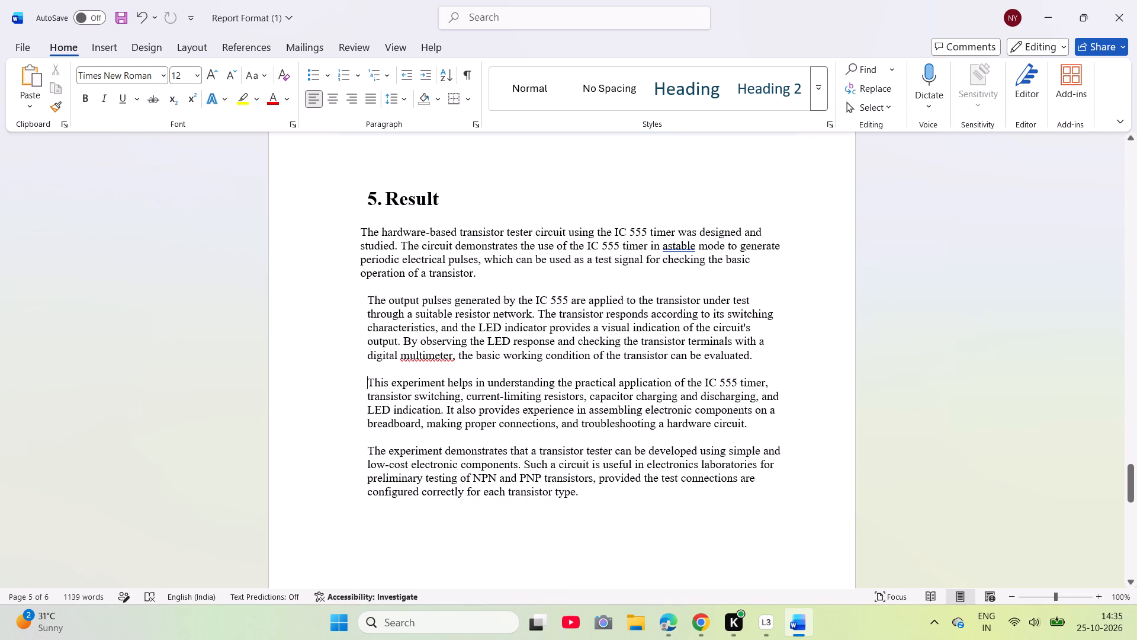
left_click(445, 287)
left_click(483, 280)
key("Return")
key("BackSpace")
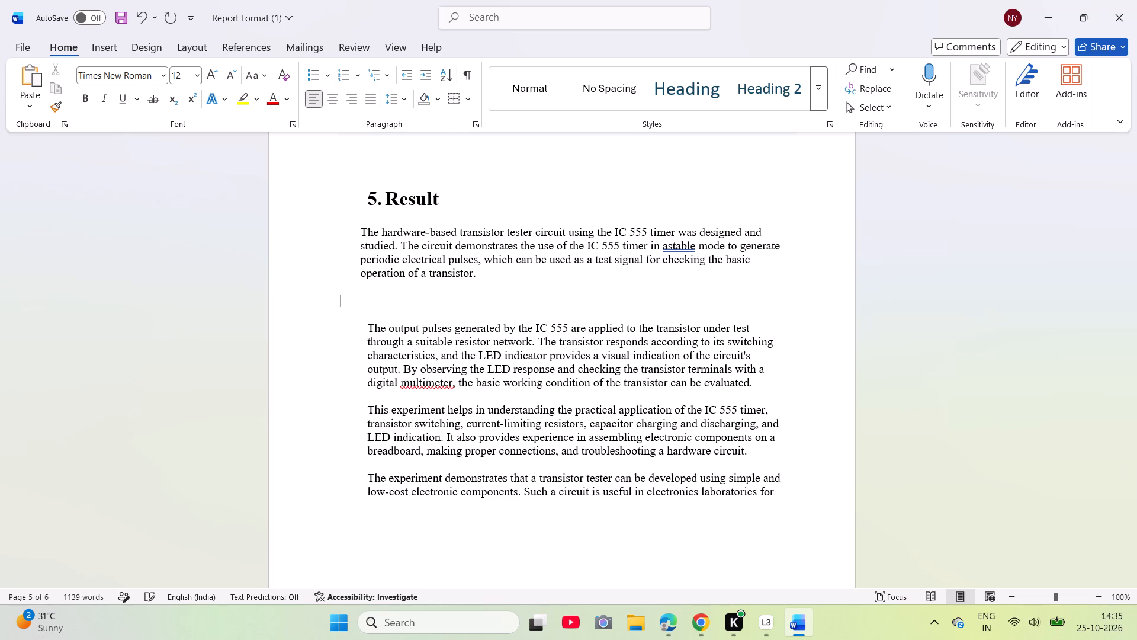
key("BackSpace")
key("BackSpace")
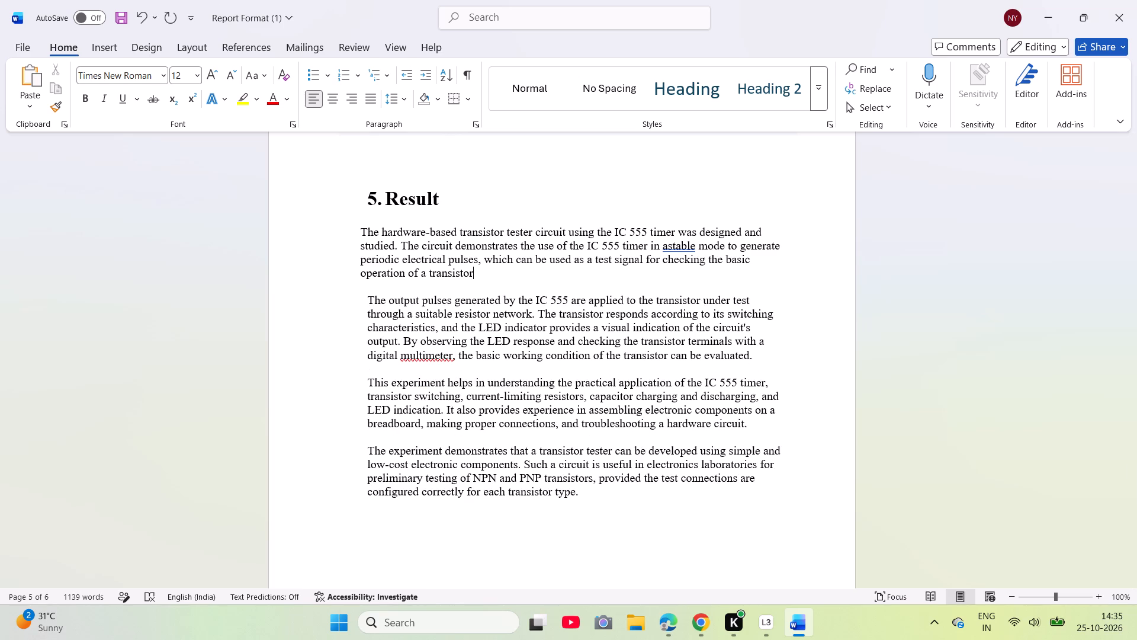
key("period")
Remove the left indent of the second Result paragraph, beginning "The output pulses generated".
left_click(361, 303)
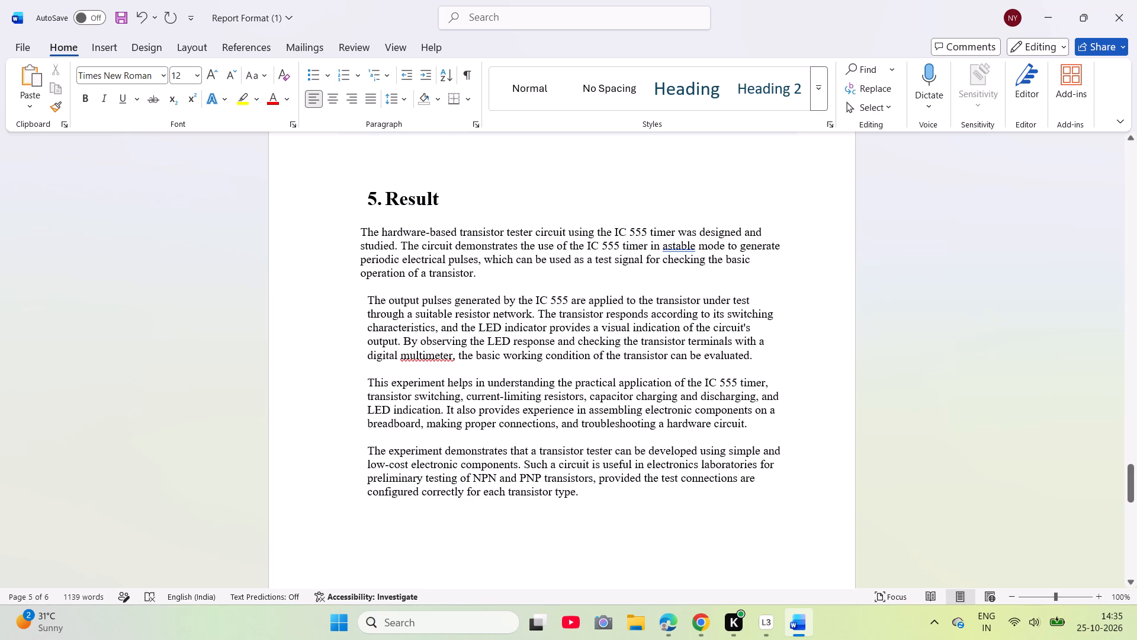
left_click(361, 303)
key("BackSpace")
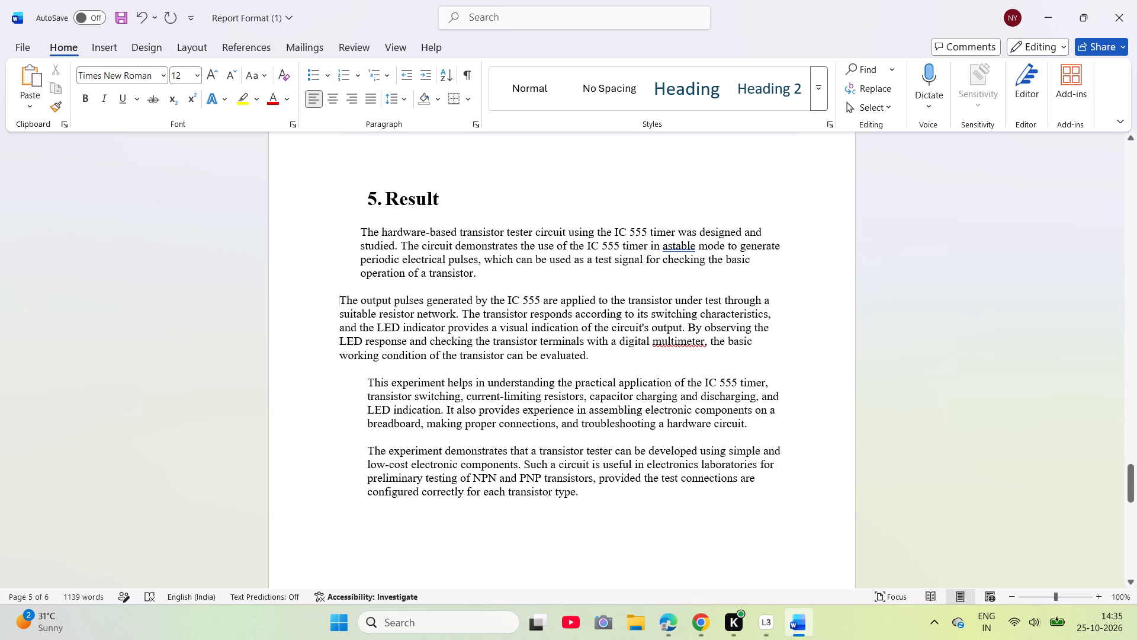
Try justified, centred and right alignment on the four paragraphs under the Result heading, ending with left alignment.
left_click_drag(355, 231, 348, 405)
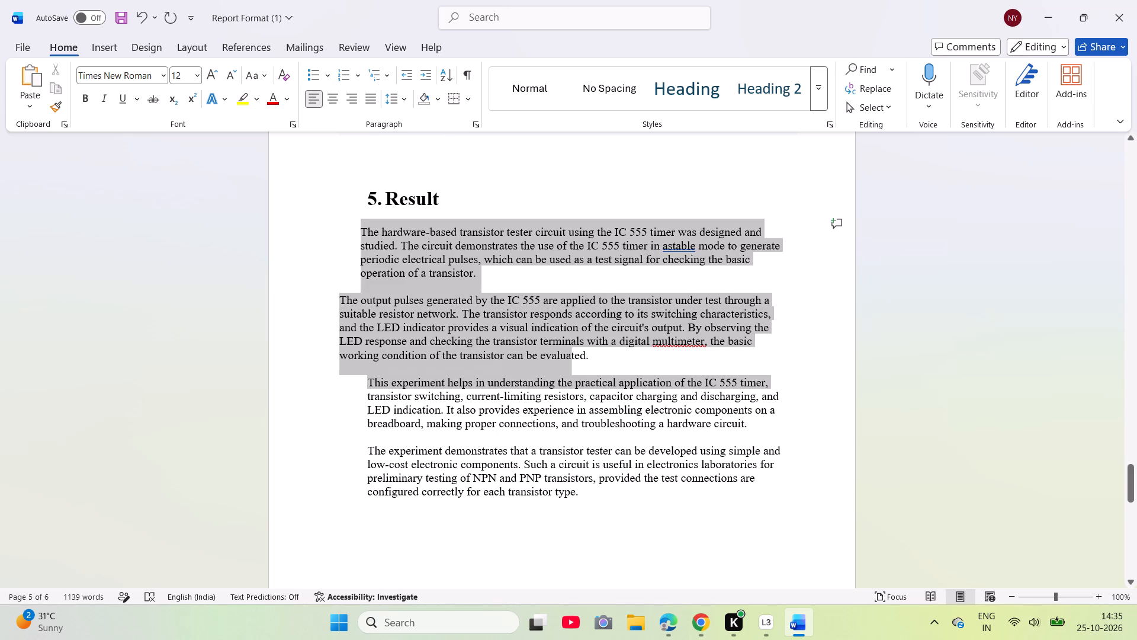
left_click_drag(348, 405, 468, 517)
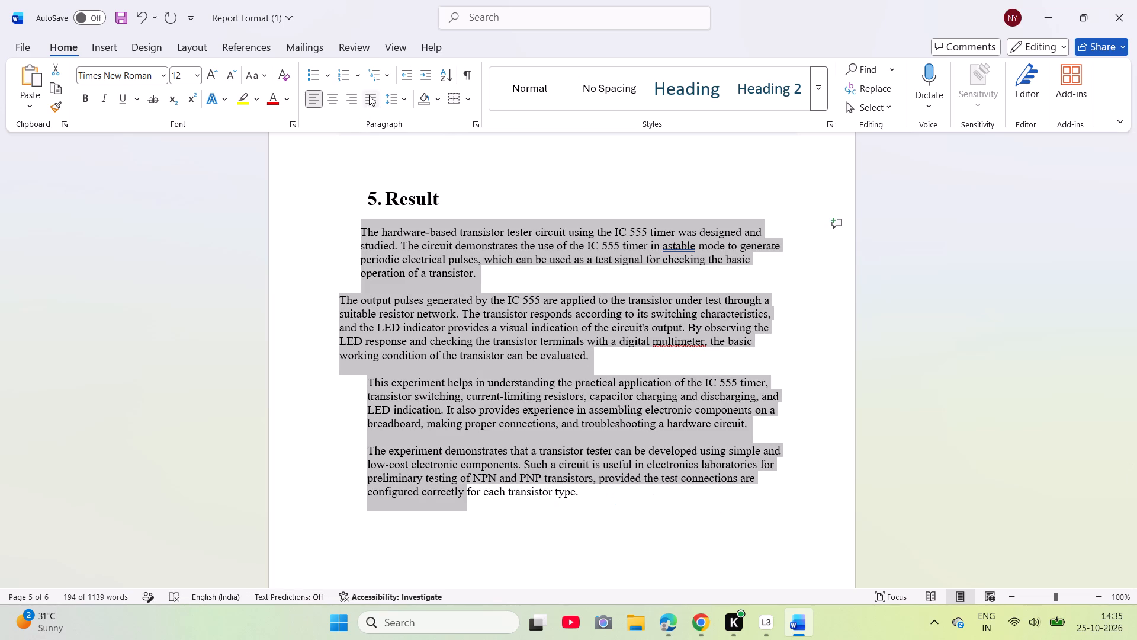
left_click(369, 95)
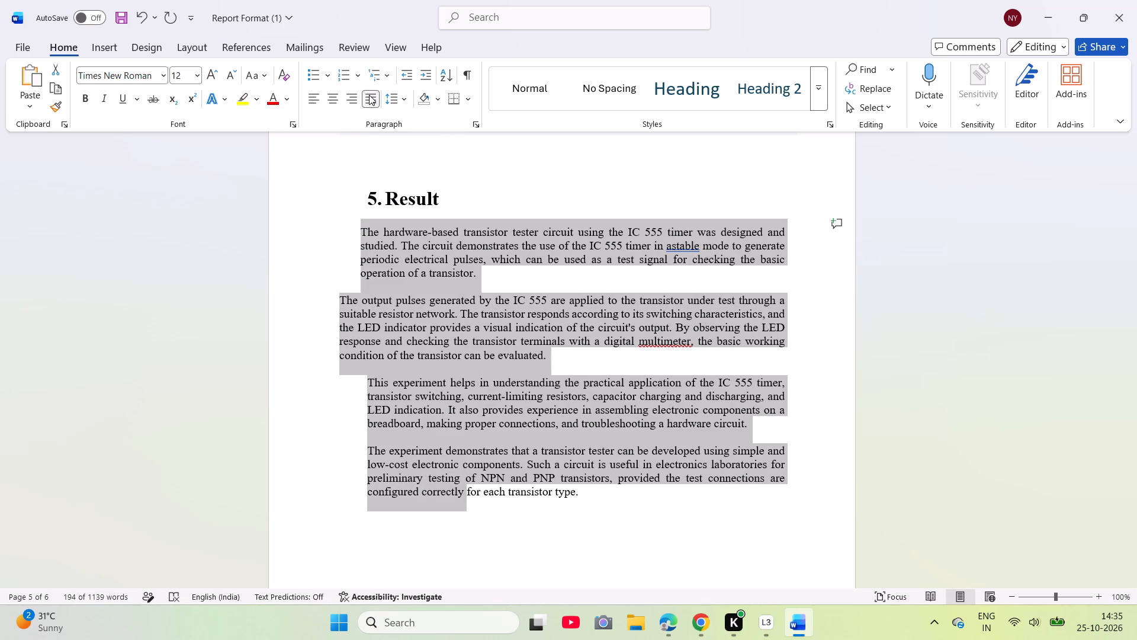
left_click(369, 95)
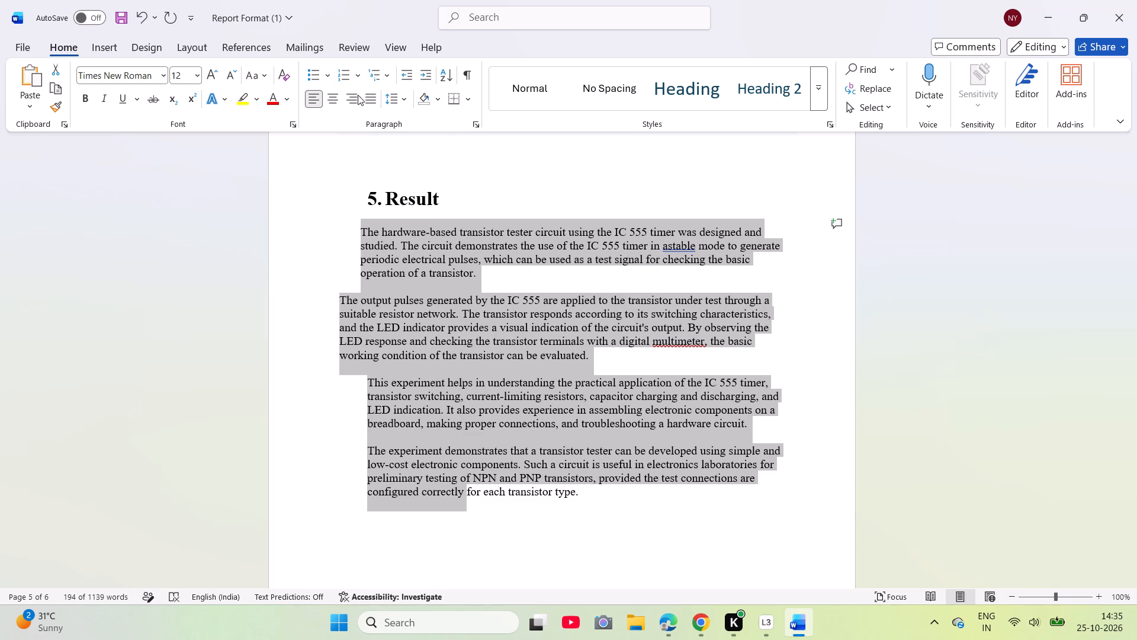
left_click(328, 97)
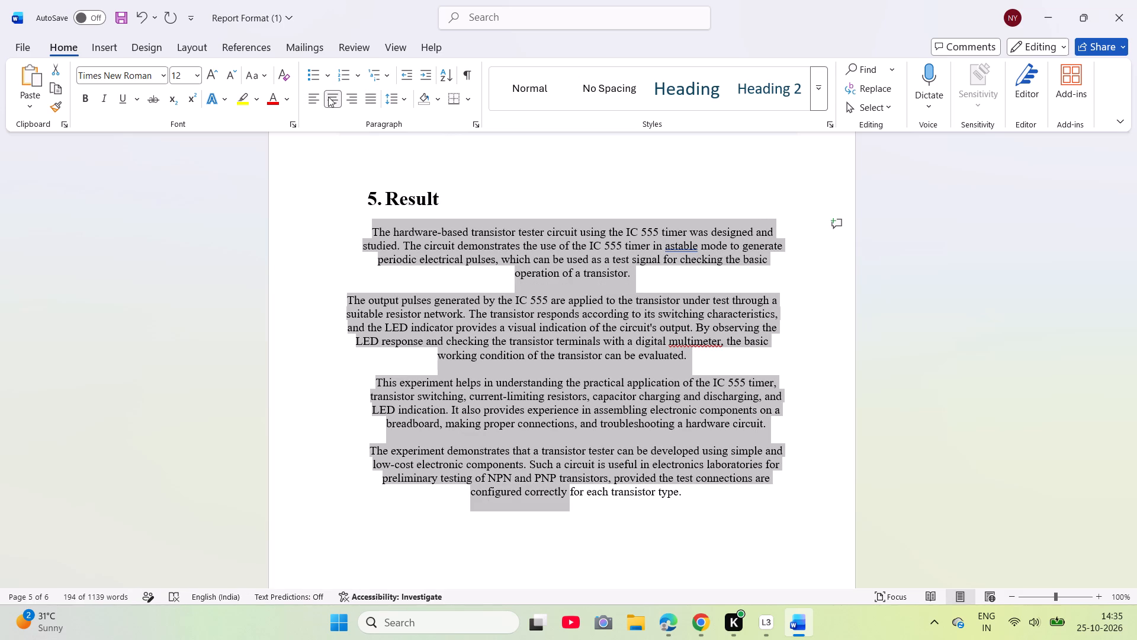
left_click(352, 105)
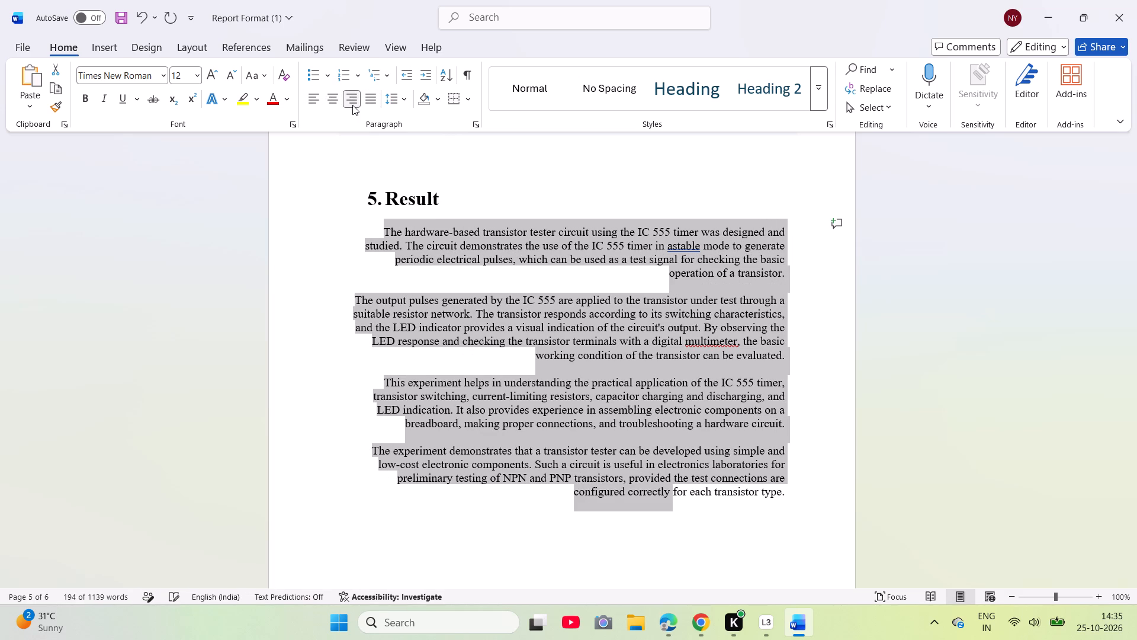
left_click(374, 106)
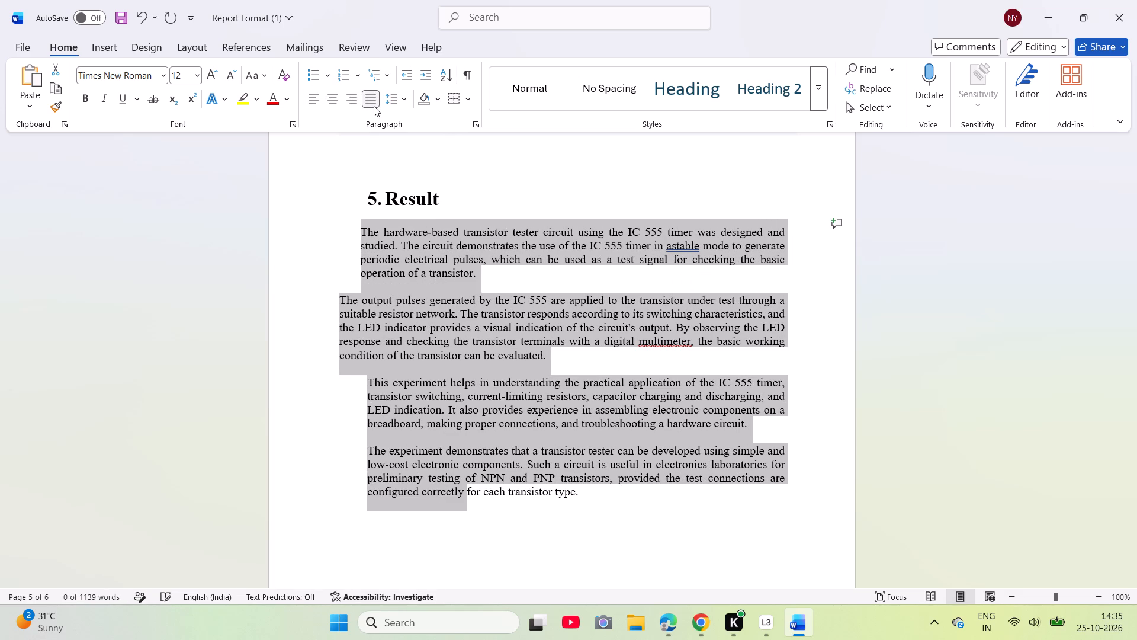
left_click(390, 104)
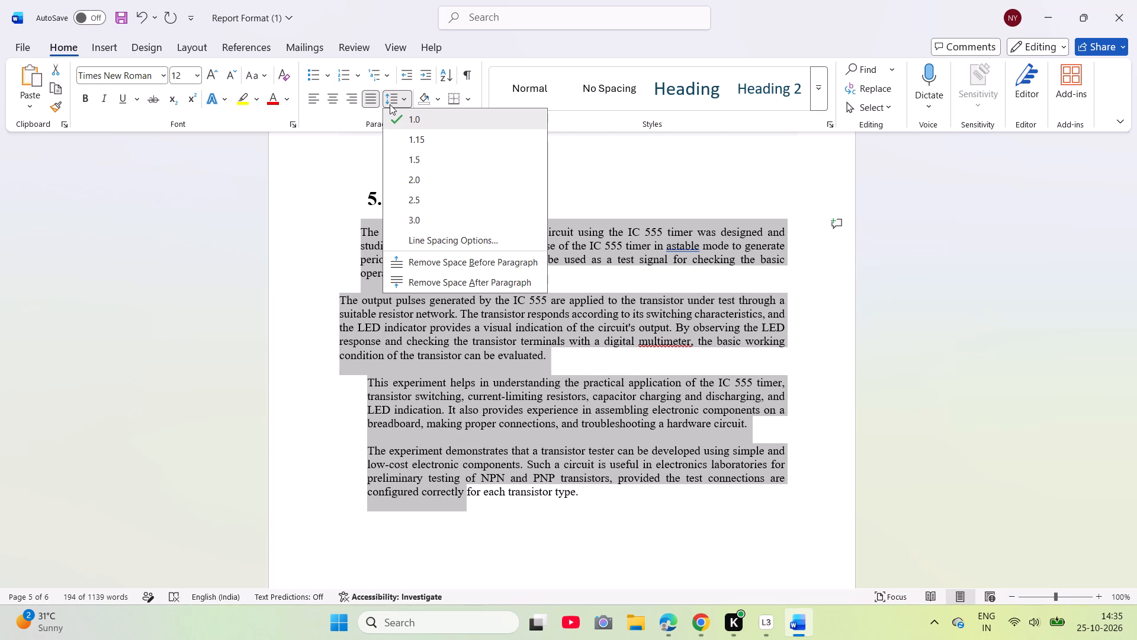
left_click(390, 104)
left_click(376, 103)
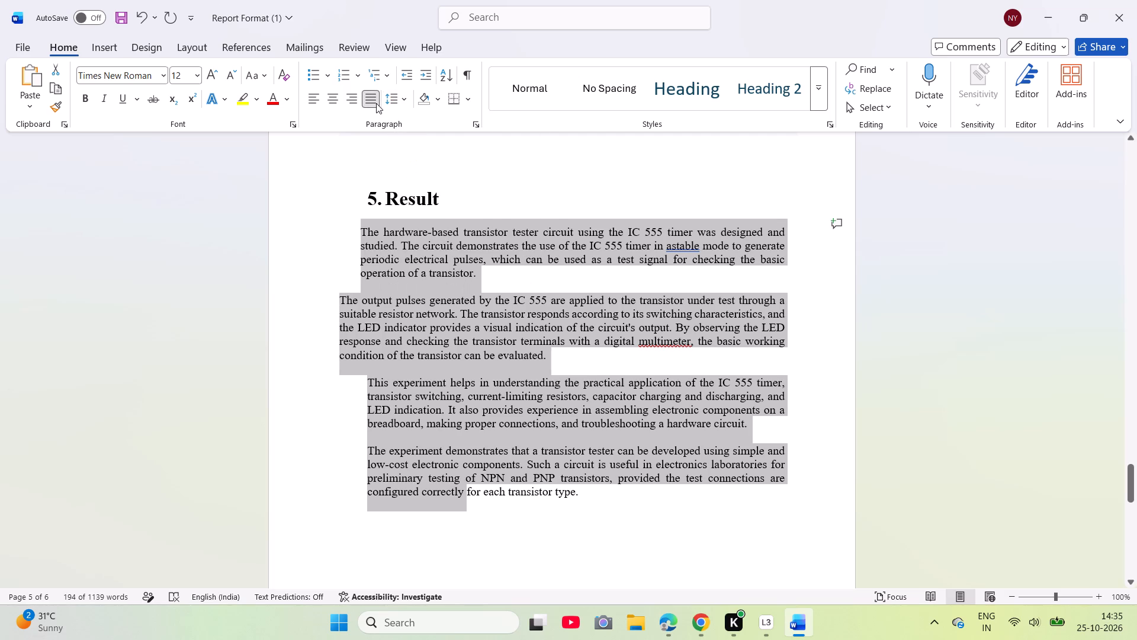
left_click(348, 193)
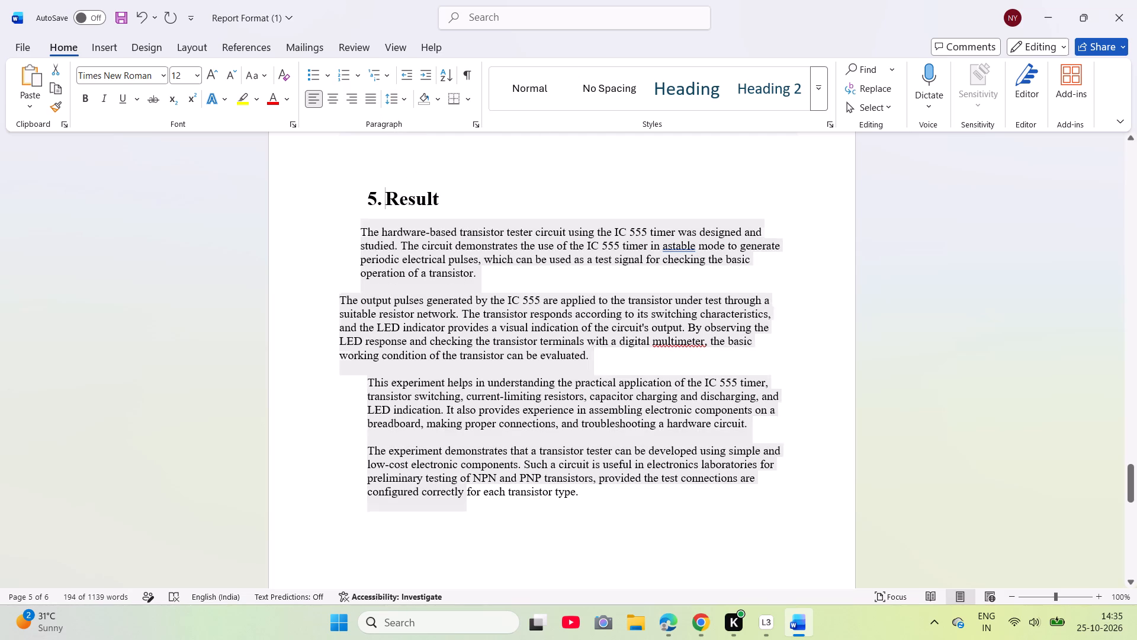
Match the second Result paragraph's left indent to the first by joining the two paragraphs and splitting them again.
left_click(333, 295)
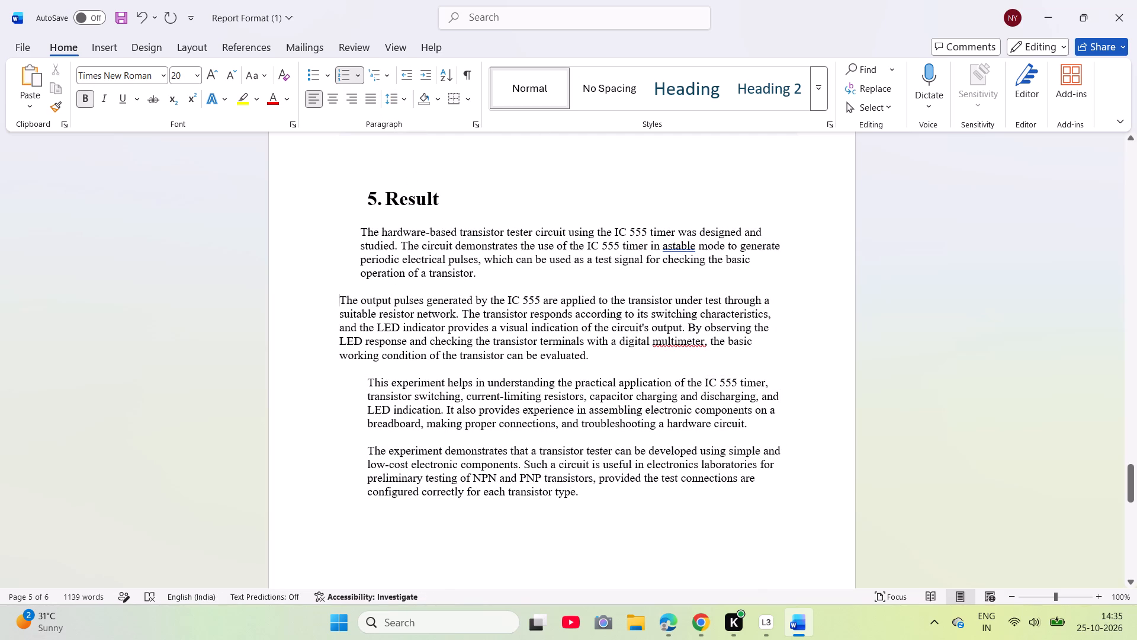
key("Return")
key("Return")
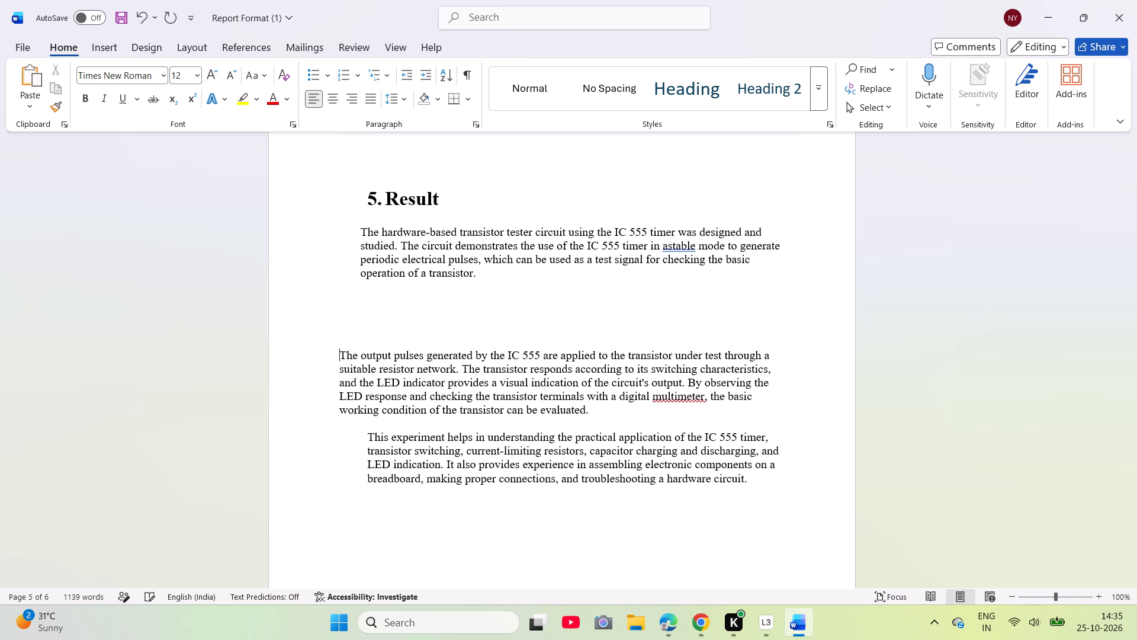
key("BackSpace")
key("BackSpace")
key("BackSpace")
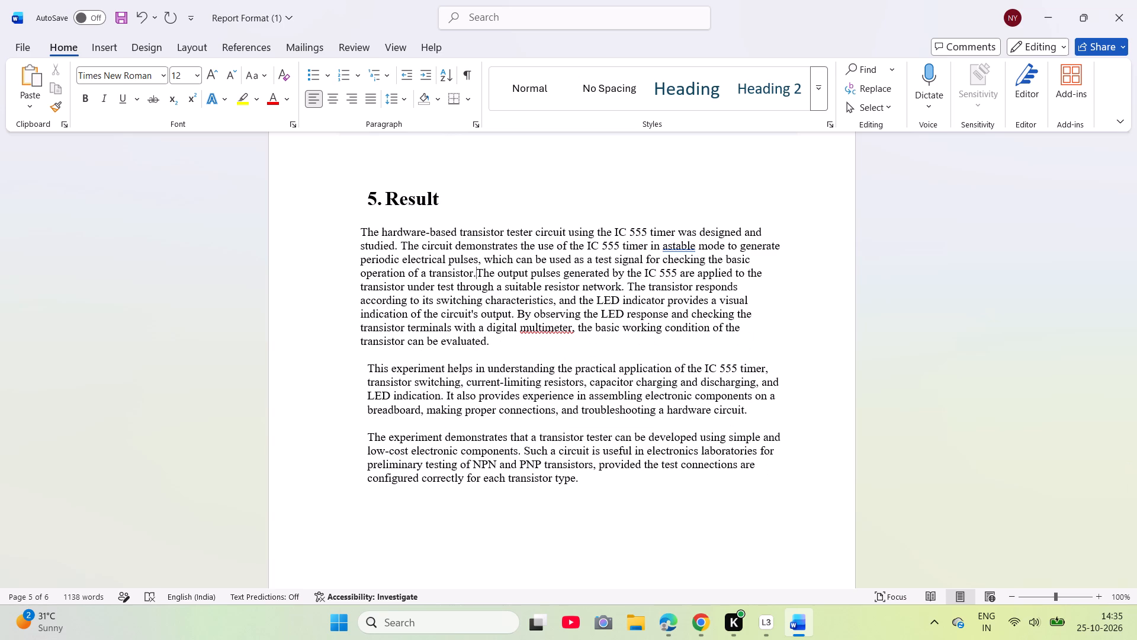
key("Return")
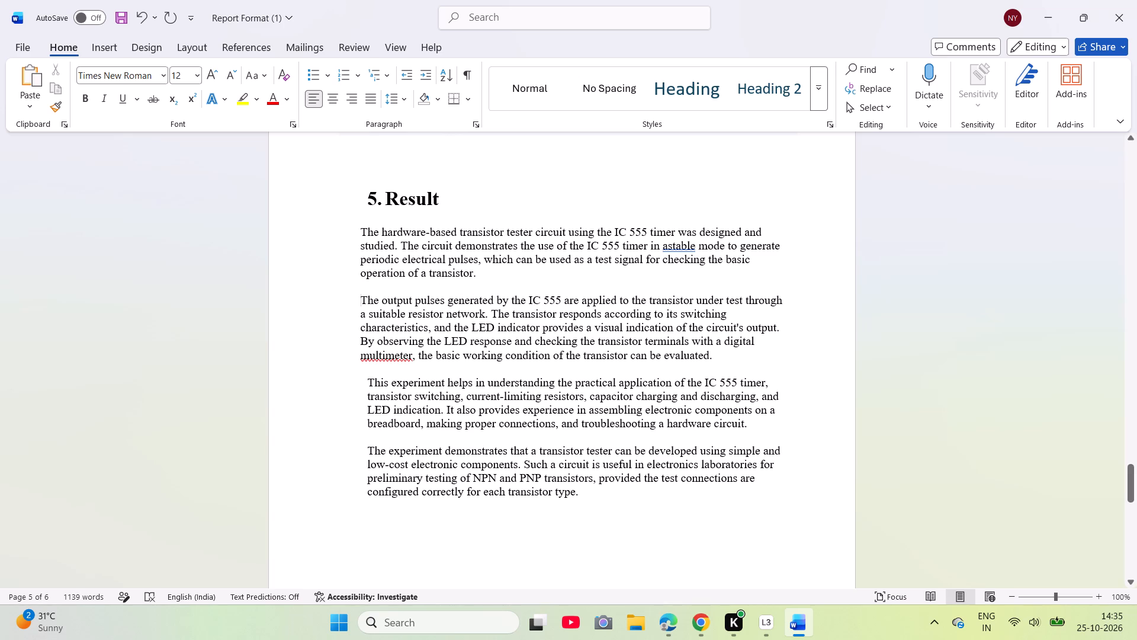
Match the third and fourth Result paragraphs to the same left indent by joining each to the one above and splitting again.
left_click(365, 383)
key("BackSpace")
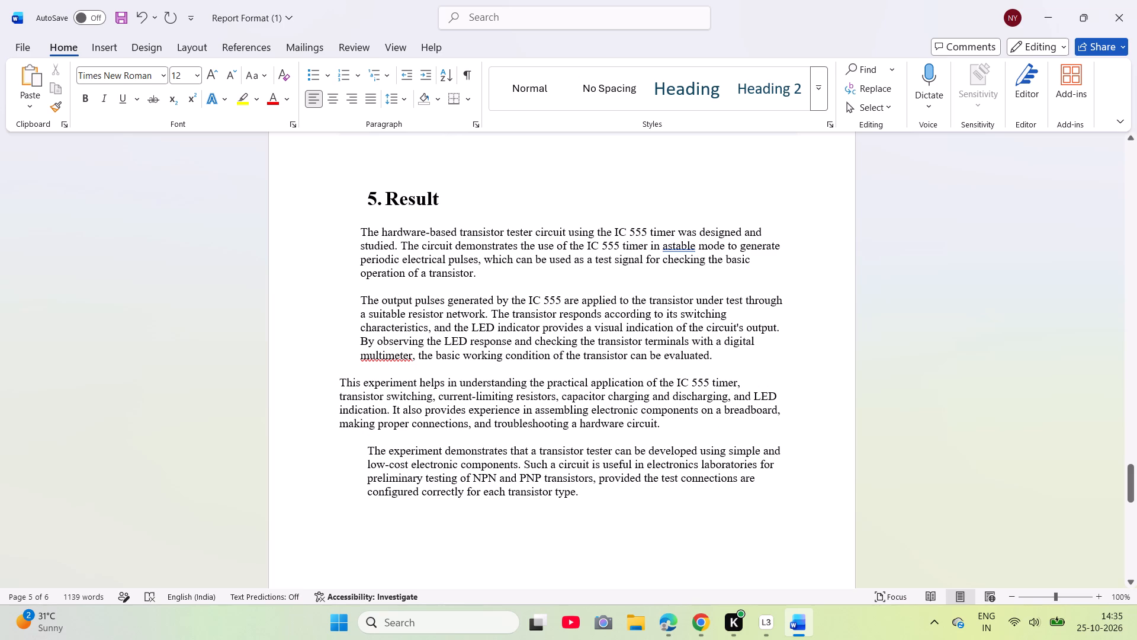
key("BackSpace")
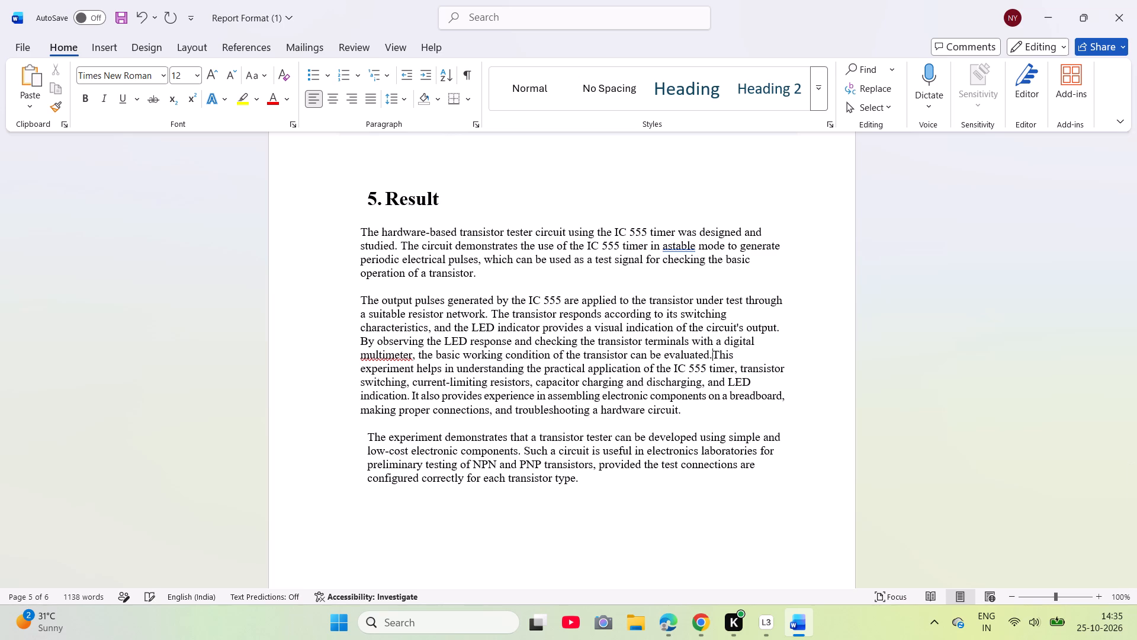
key("Return")
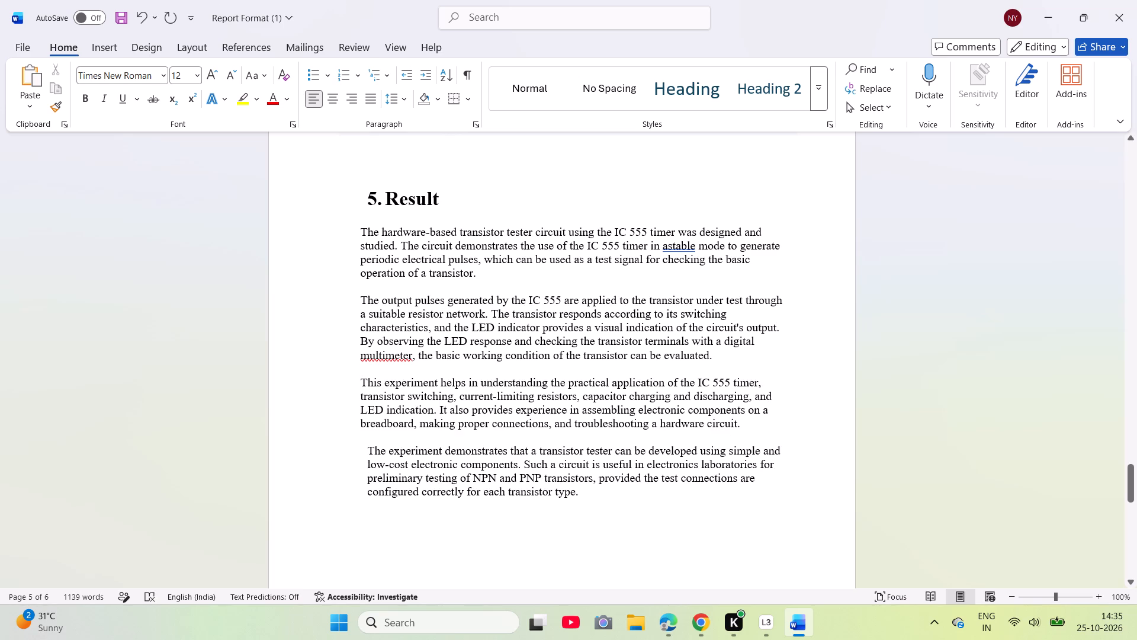
left_click(364, 450)
key("Return")
key("Return")
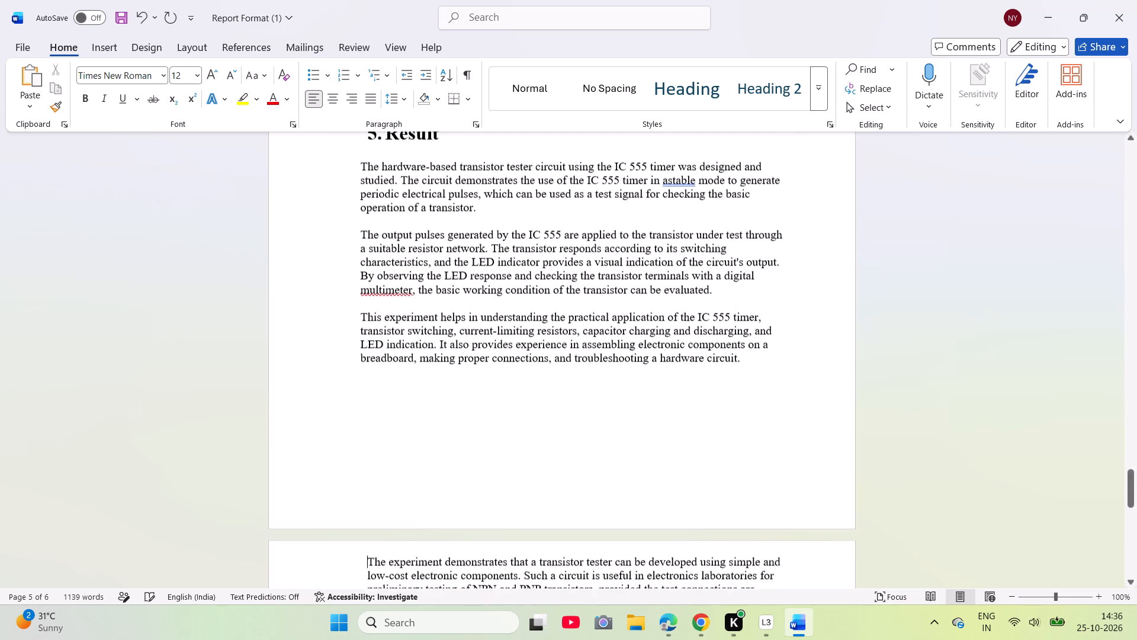
key("BackSpace")
key("BackSpace")
key("BackSpace")
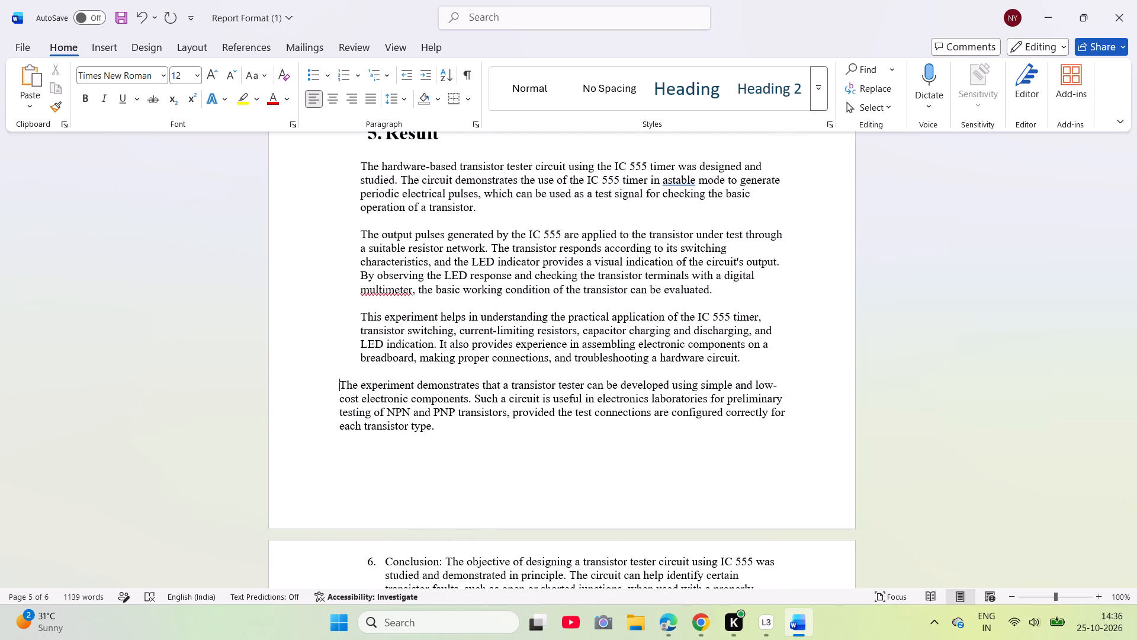
key("BackSpace")
key("Return")
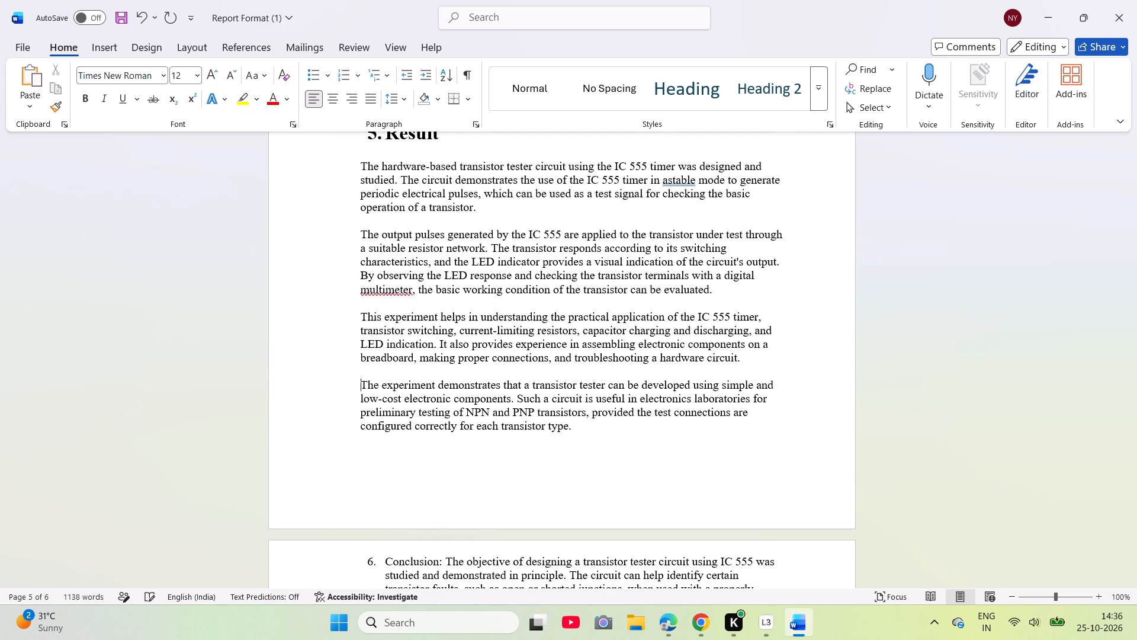
Remove the list number 6 from the Conclusion paragraph and align its left indent with the Result paragraphs.
scroll(313, 359, "down", 1)
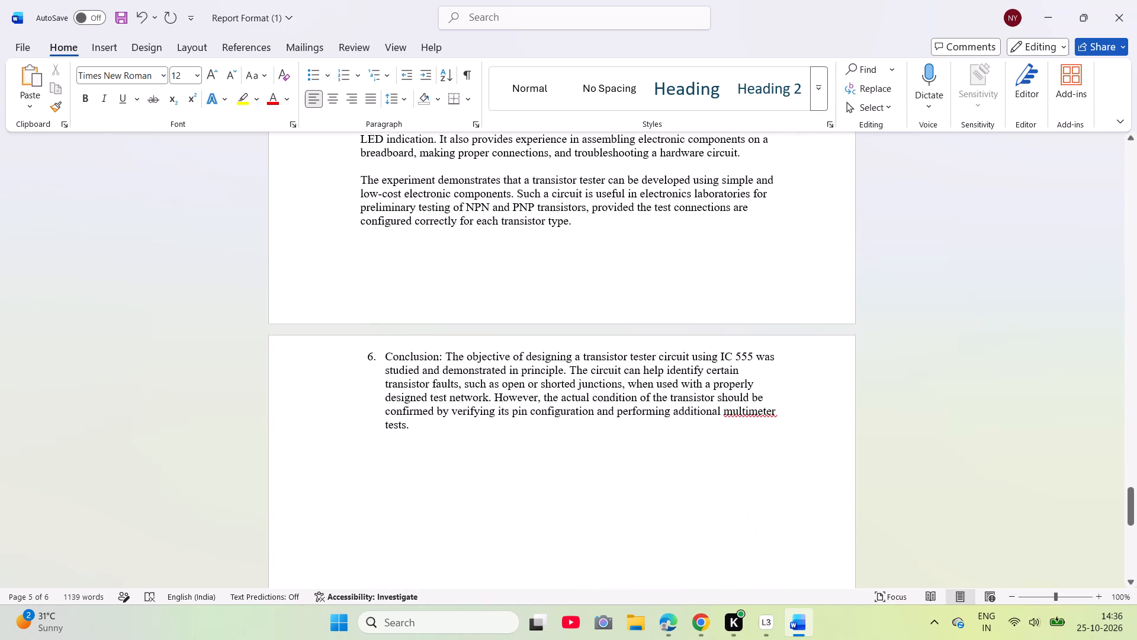
left_click(375, 355)
key("BackSpace")
key("BackSpace")
key("BackSpace")
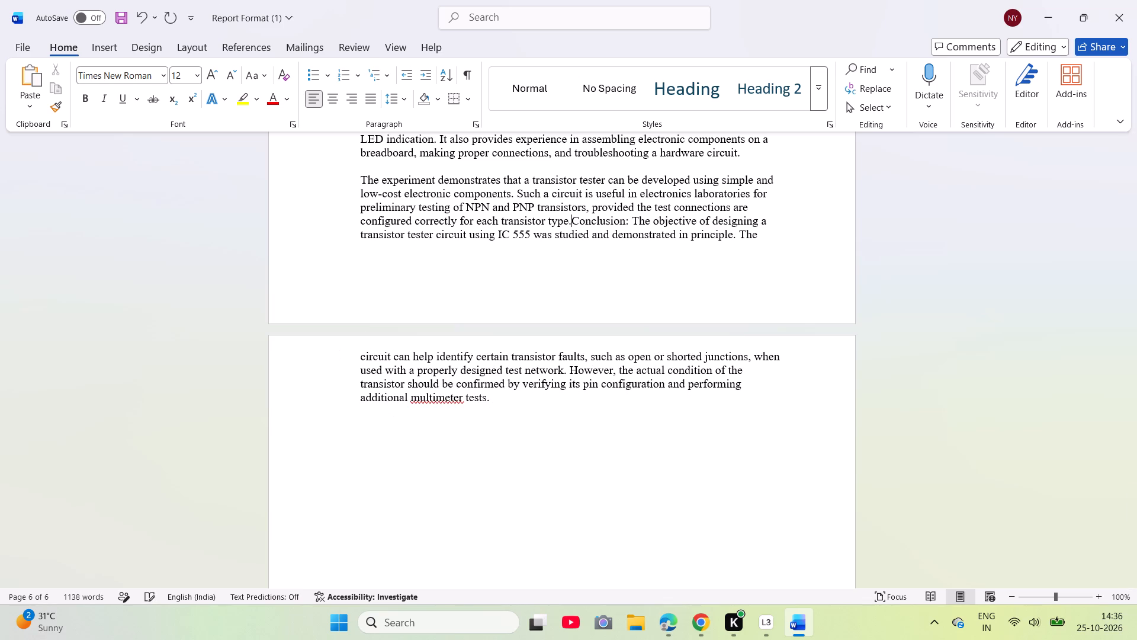
key("Return")
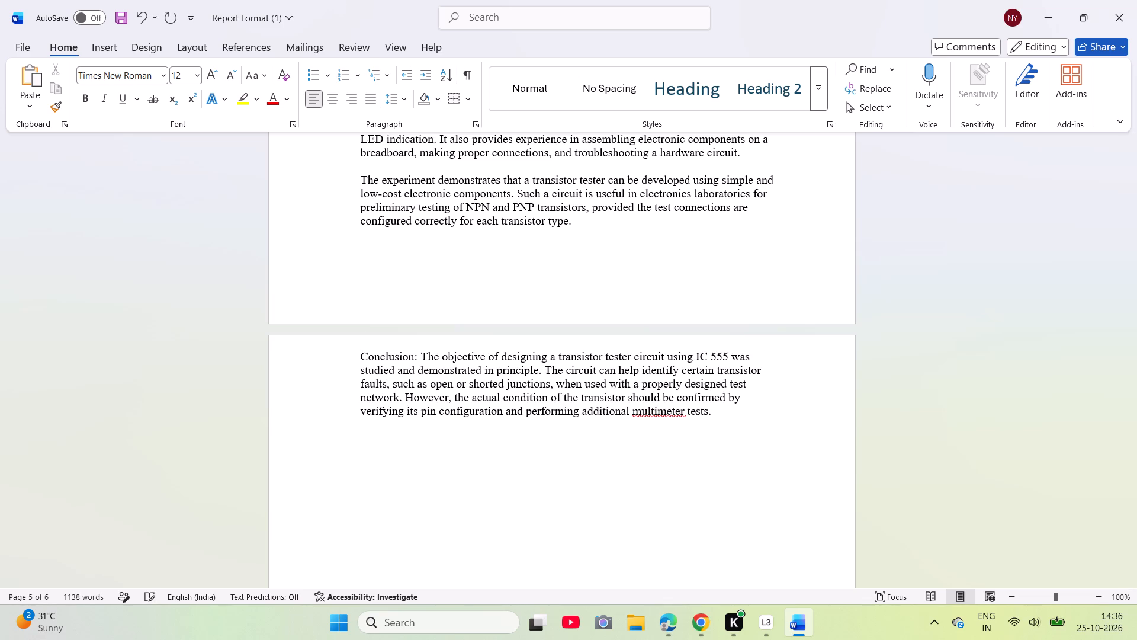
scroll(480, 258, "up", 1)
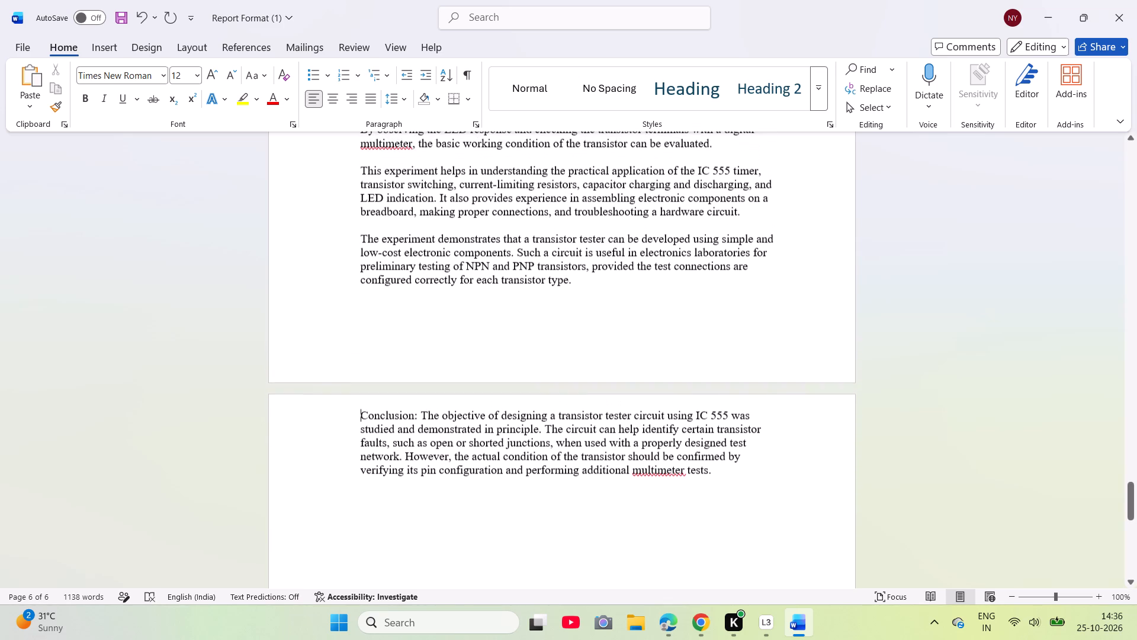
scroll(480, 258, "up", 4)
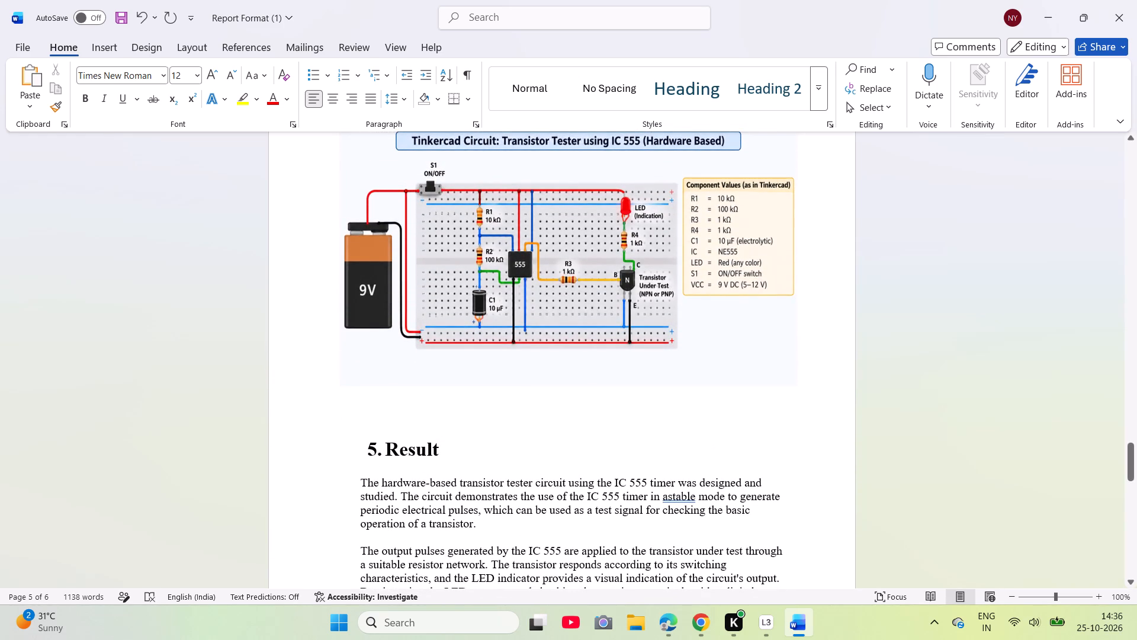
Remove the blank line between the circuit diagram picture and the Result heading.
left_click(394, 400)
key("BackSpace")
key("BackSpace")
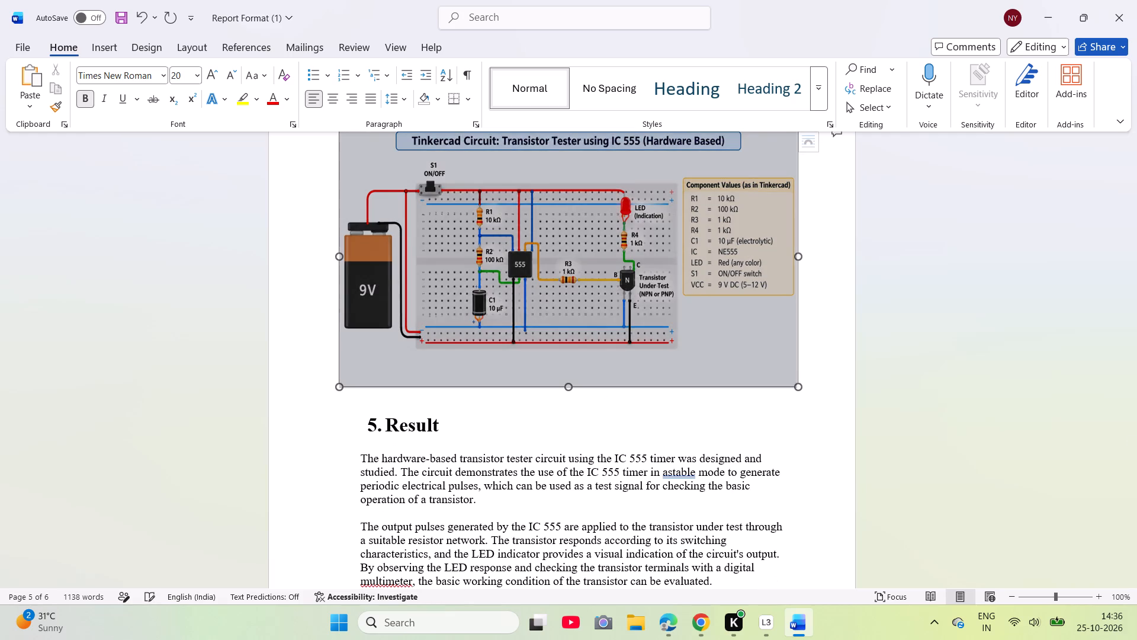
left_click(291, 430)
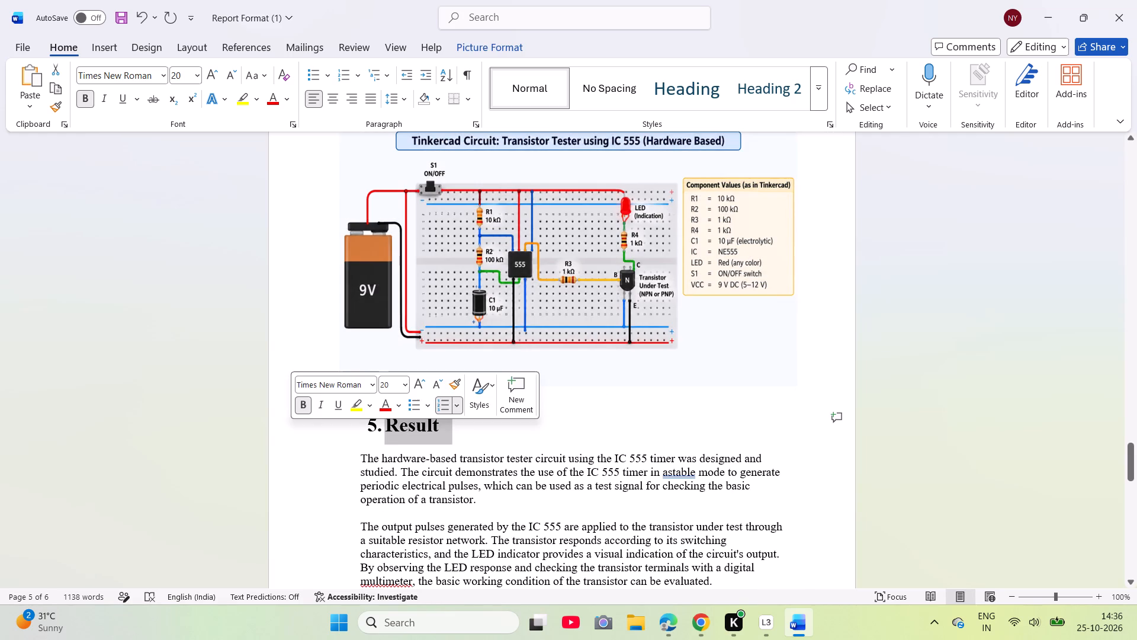
Examine the page layout from the Circuit Diagram heading through the end of the Conclusion paragraph.
scroll(291, 430, "up", 1)
scroll(300, 373, "up", 1)
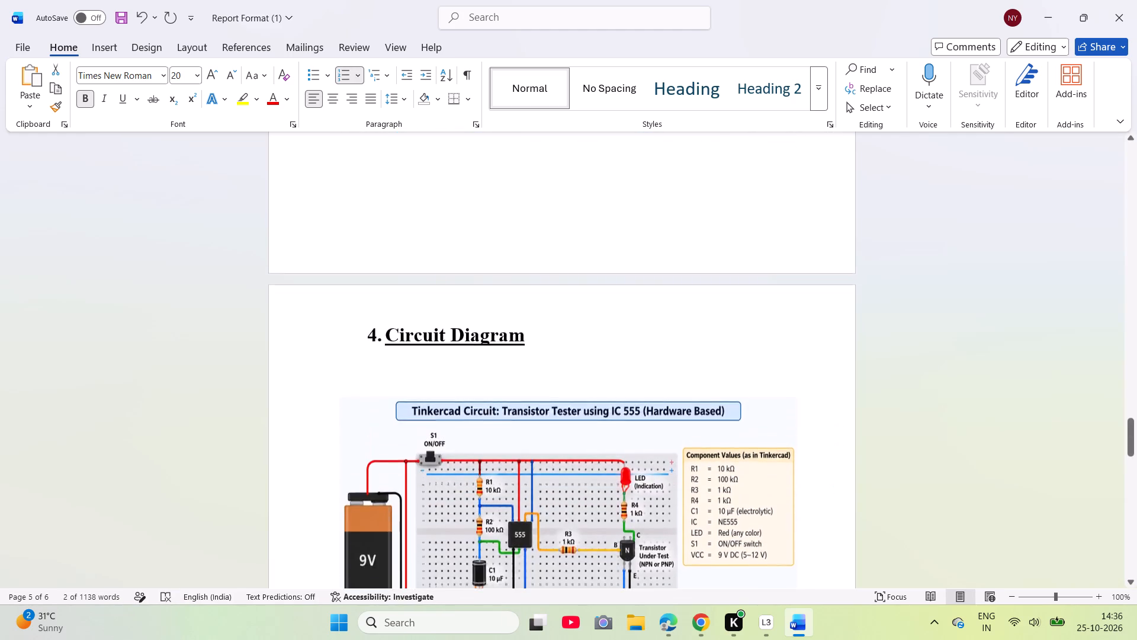
scroll(300, 373, "up", 2)
scroll(300, 373, "down", 7)
scroll(300, 373, "up", 1)
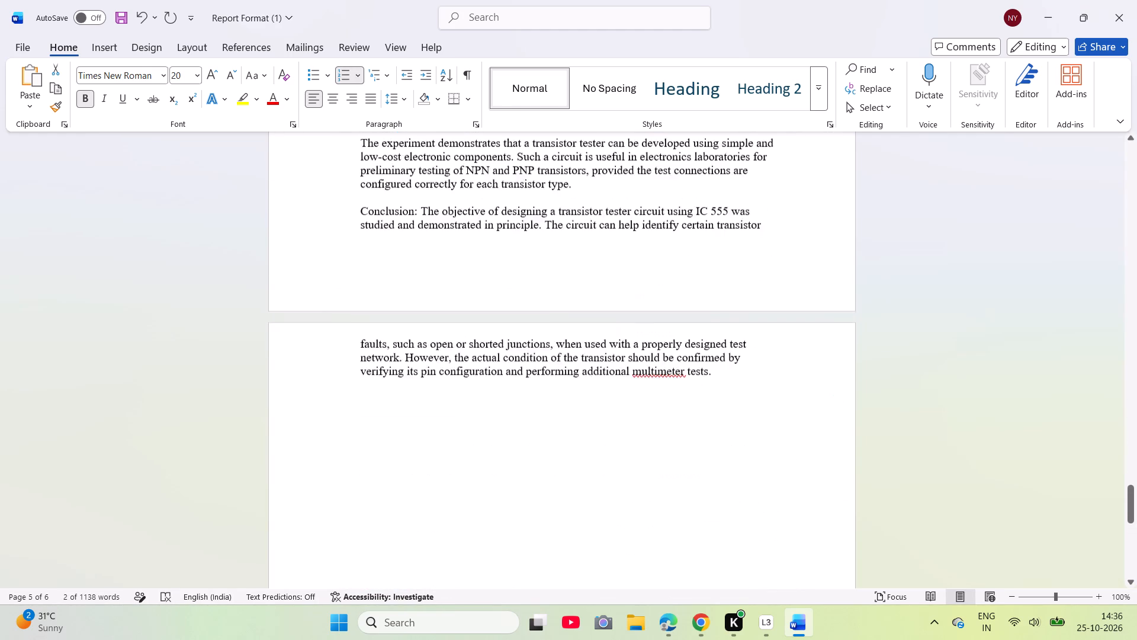
scroll(300, 373, "up", 1)
scroll(390, 446, "down", 1)
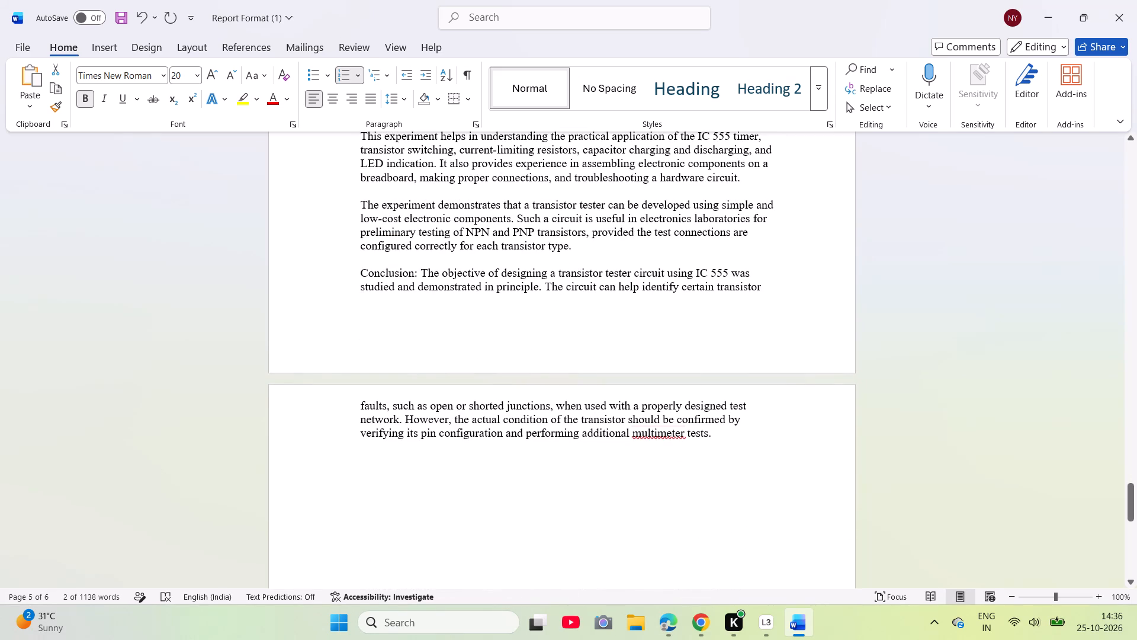
scroll(528, 258, "up", 2)
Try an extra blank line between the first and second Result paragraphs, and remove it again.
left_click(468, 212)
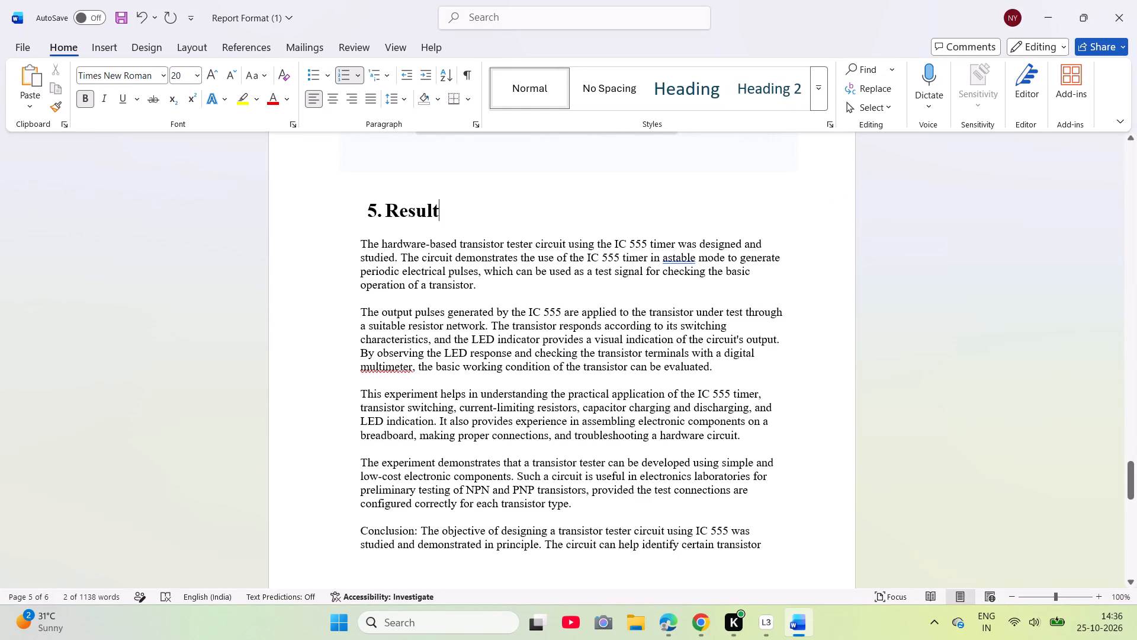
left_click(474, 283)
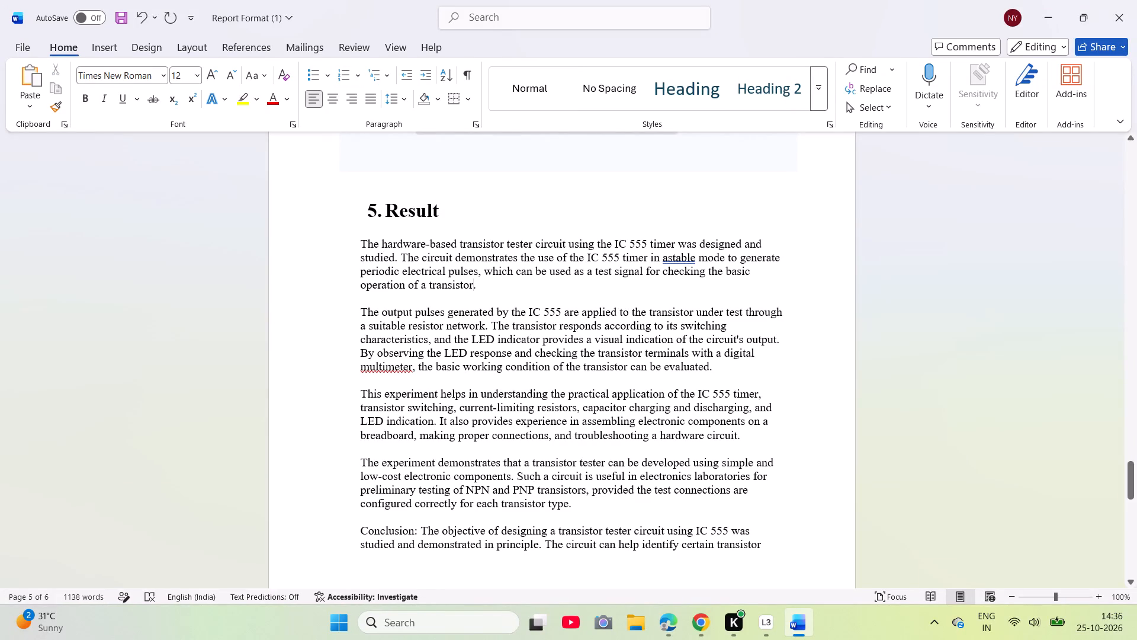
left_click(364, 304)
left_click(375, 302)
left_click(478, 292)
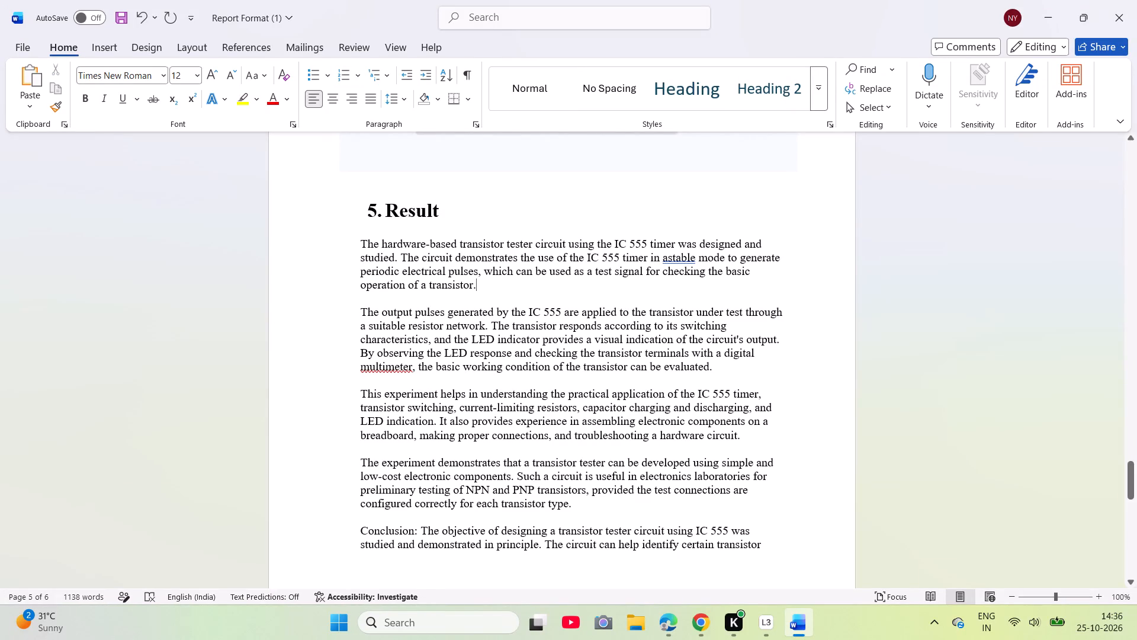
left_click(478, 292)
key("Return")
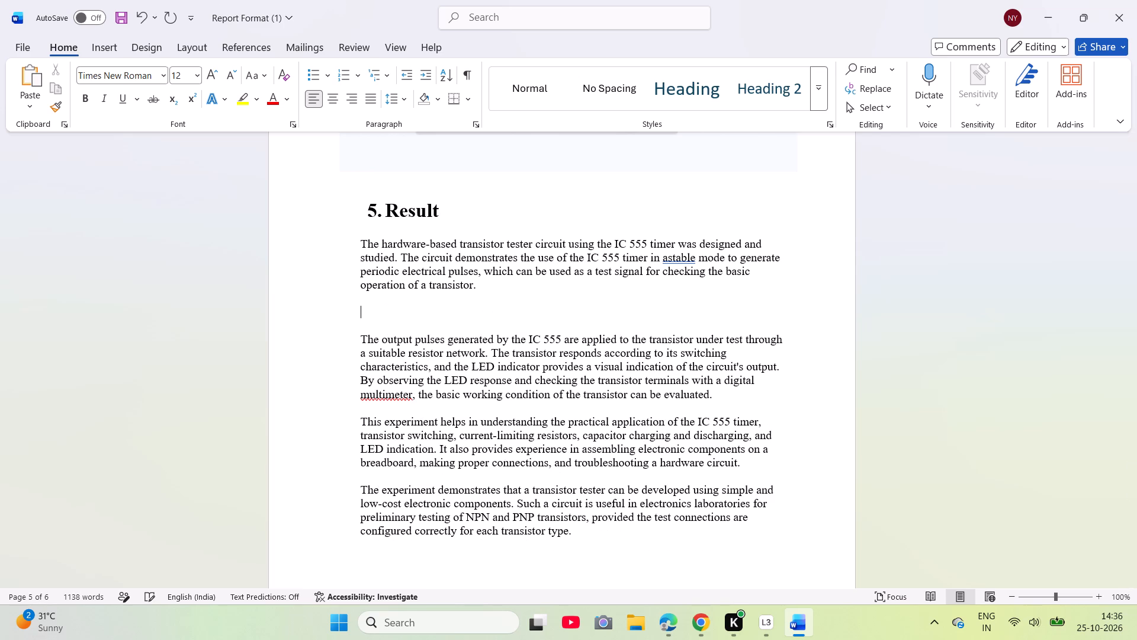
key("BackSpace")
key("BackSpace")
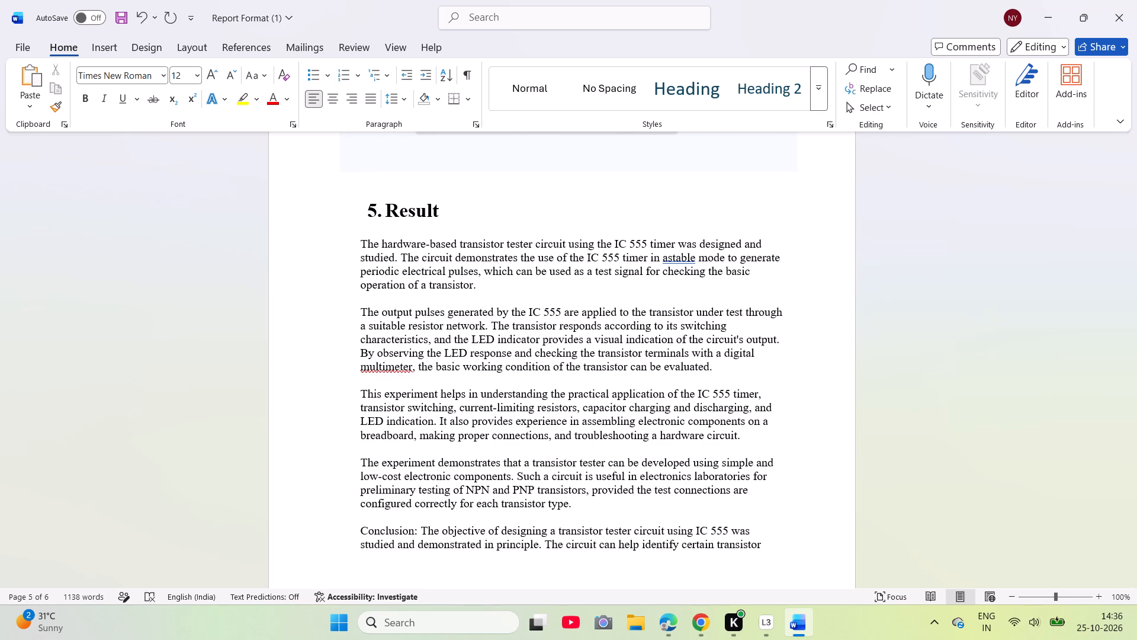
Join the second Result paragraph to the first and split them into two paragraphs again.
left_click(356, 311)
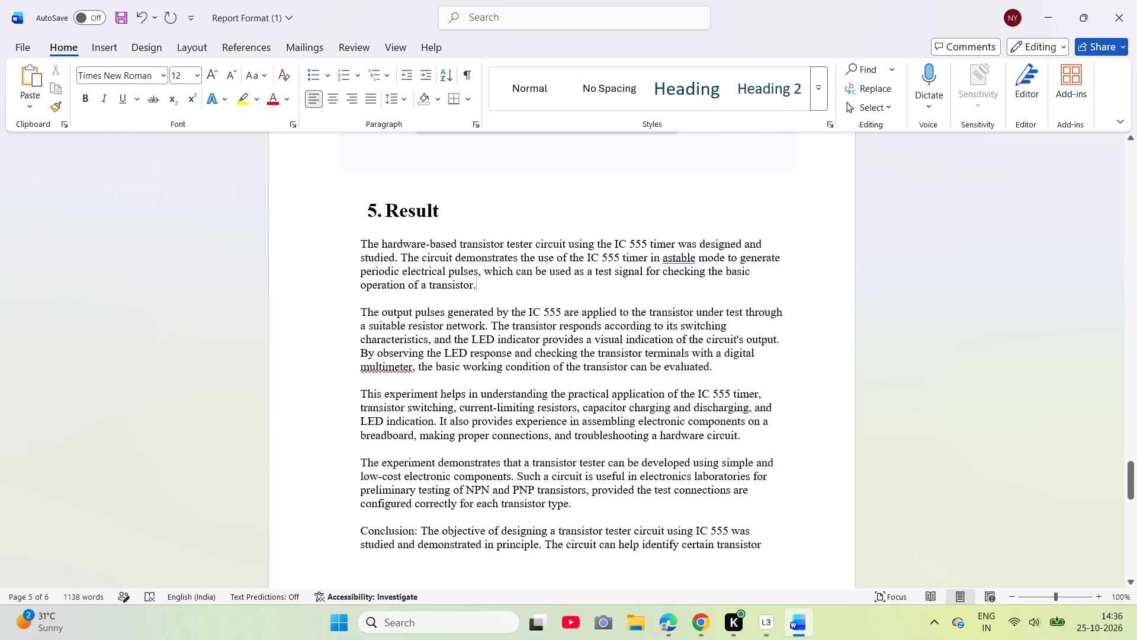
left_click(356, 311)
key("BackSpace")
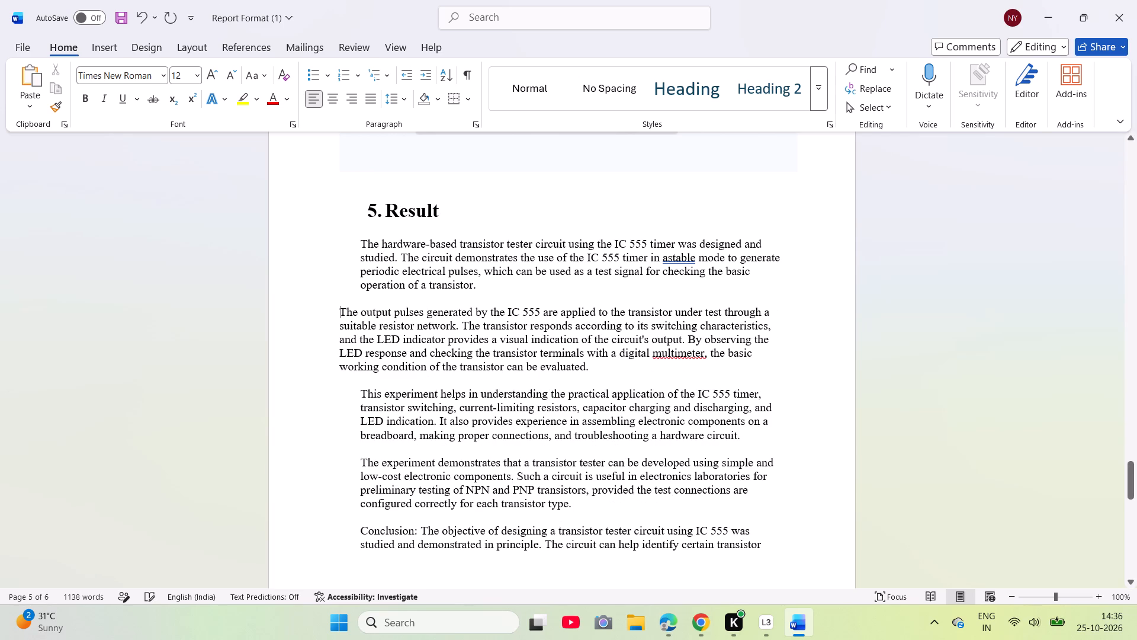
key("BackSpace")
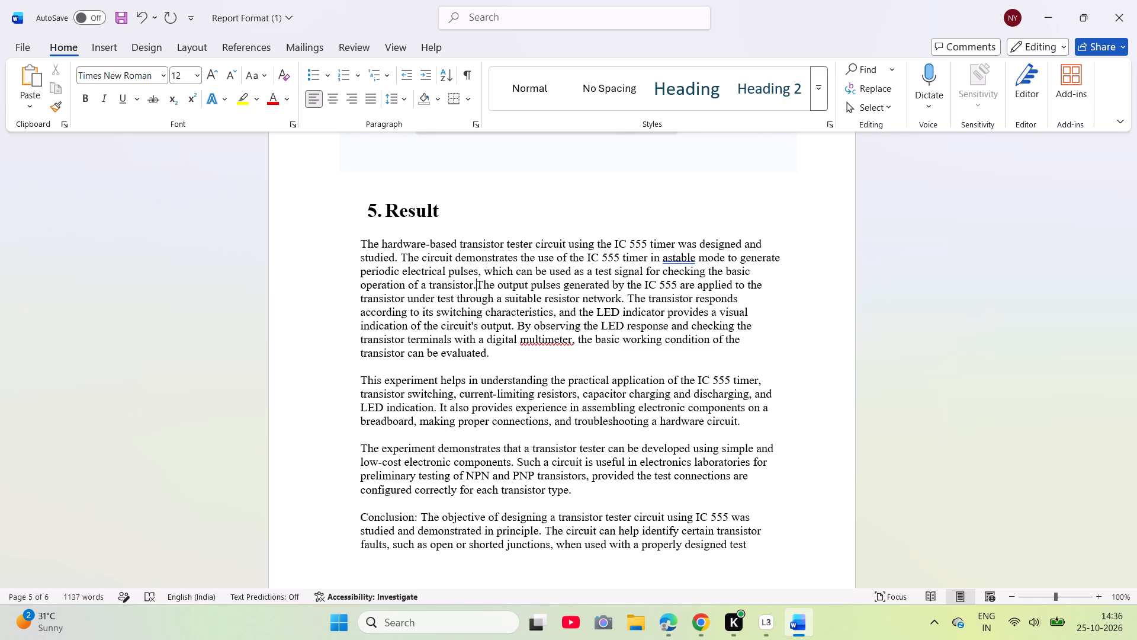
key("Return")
Examine how the Result and Conclusion text breaks across the last pages.
scroll(356, 311, "down", 3)
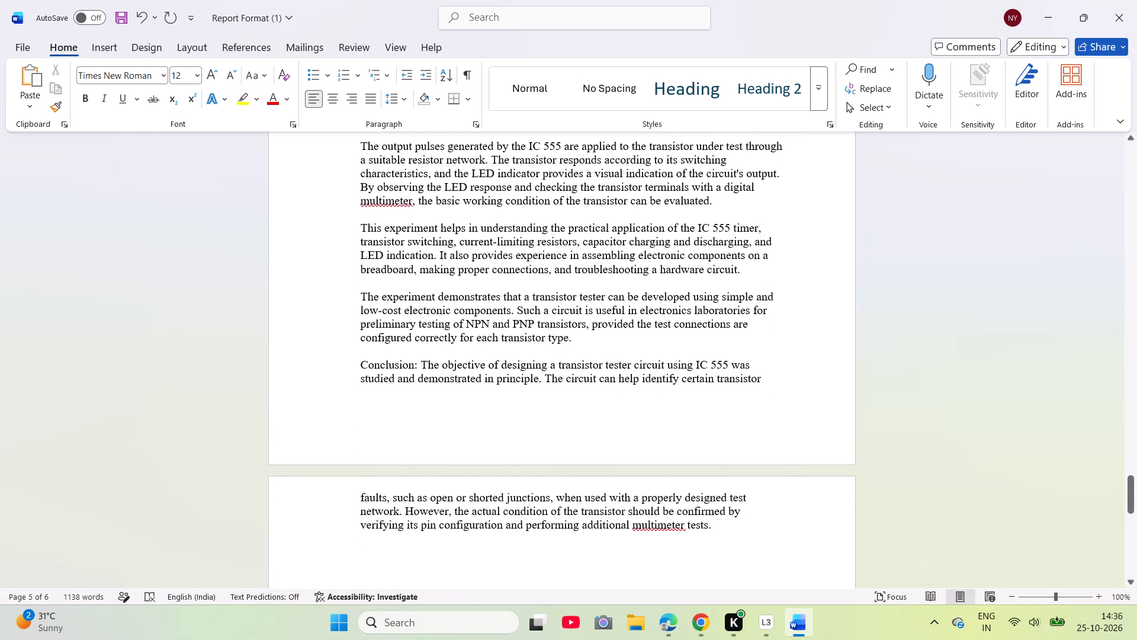
scroll(356, 311, "down", 5)
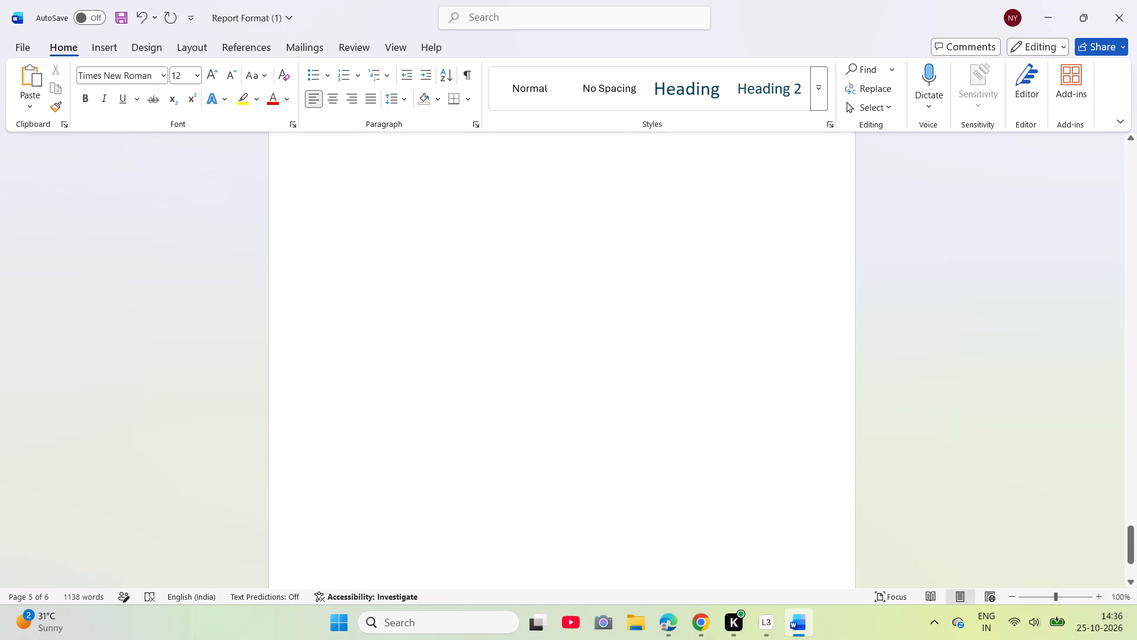
scroll(356, 311, "up", 4)
scroll(356, 311, "down", 10)
scroll(356, 311, "up", 7)
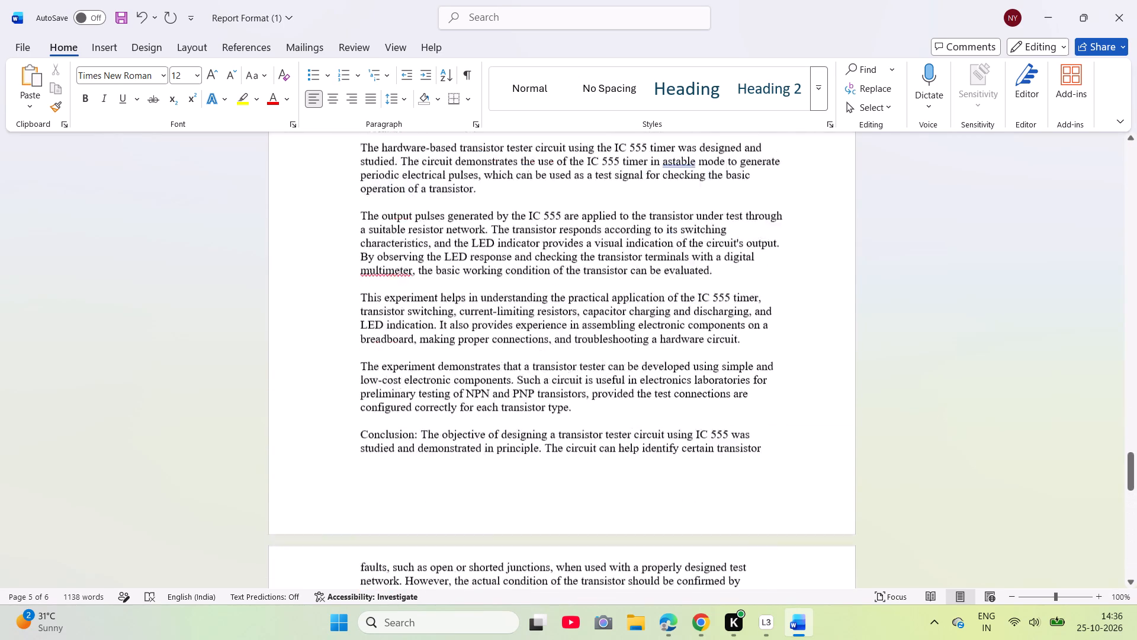
scroll(356, 311, "up", 1)
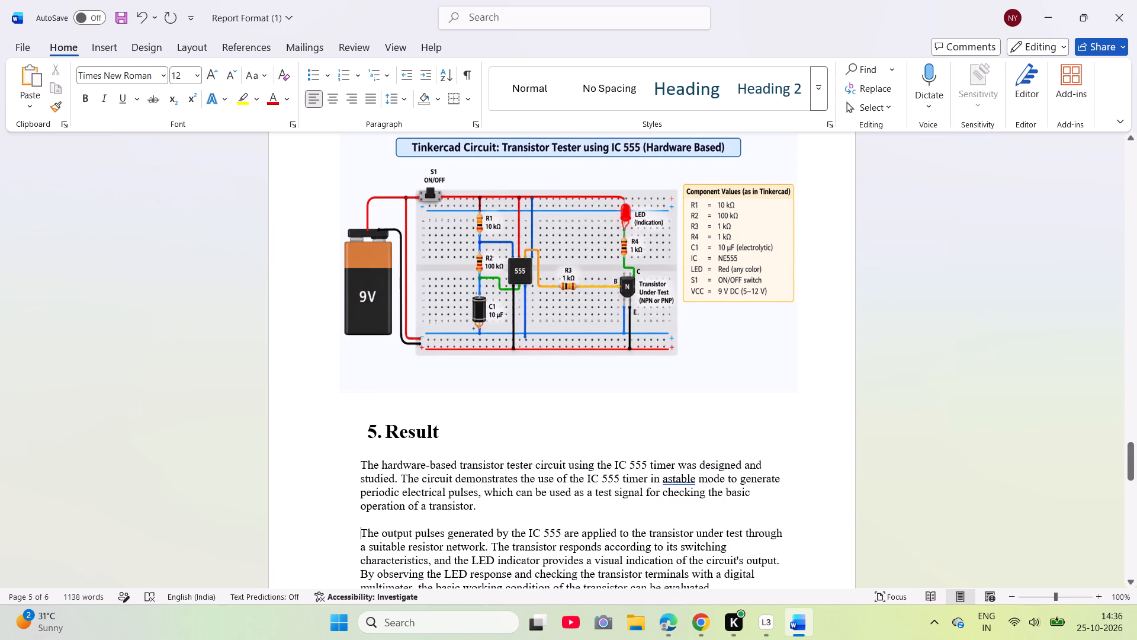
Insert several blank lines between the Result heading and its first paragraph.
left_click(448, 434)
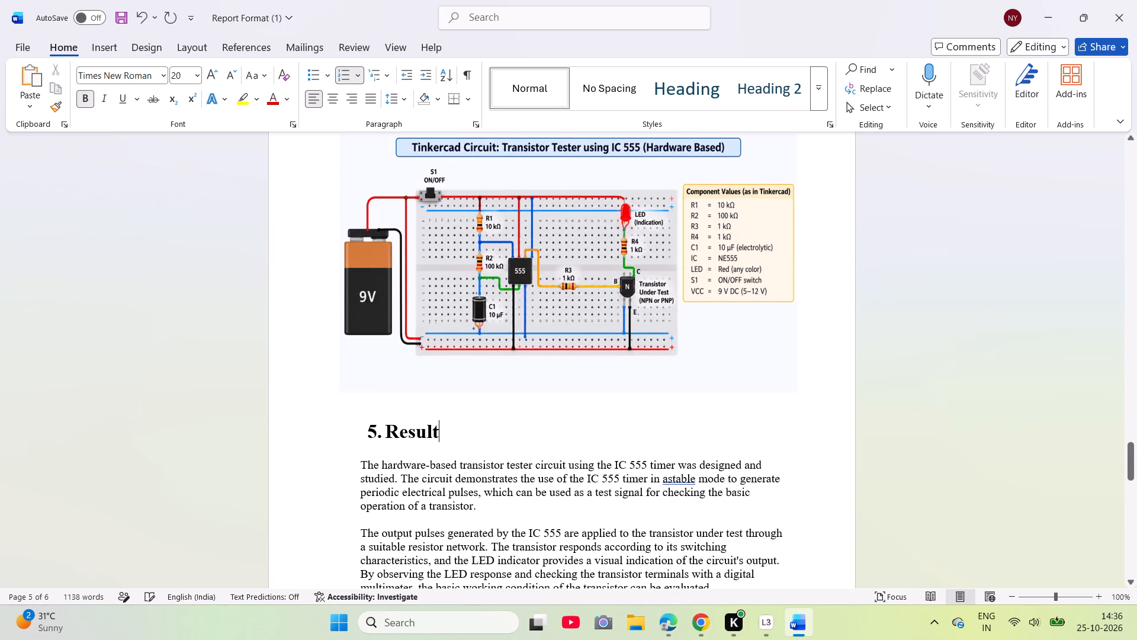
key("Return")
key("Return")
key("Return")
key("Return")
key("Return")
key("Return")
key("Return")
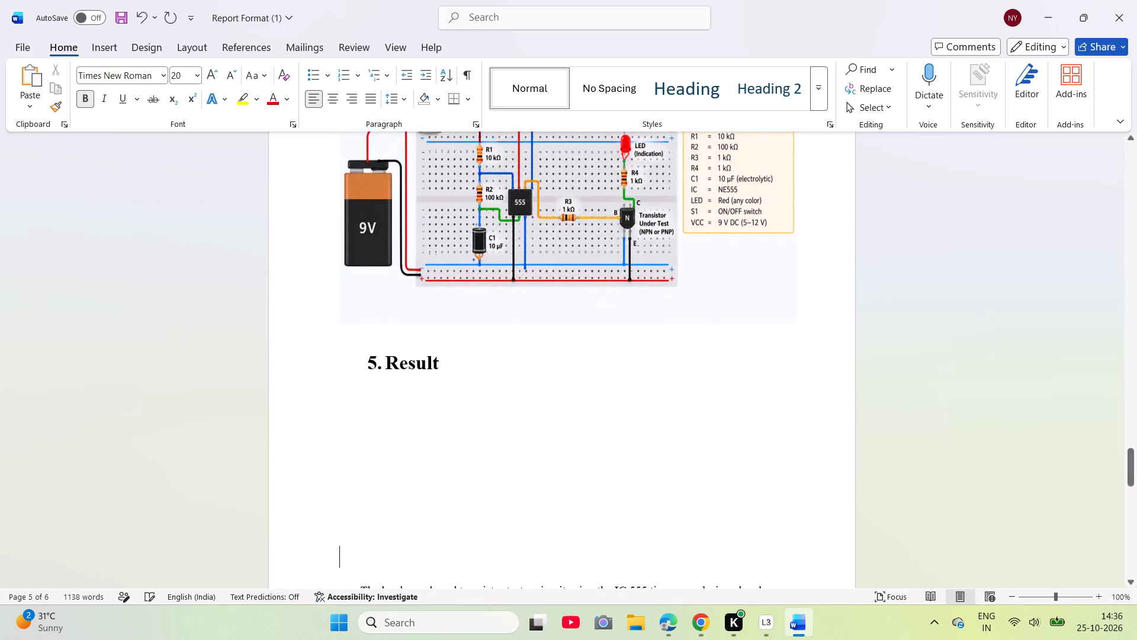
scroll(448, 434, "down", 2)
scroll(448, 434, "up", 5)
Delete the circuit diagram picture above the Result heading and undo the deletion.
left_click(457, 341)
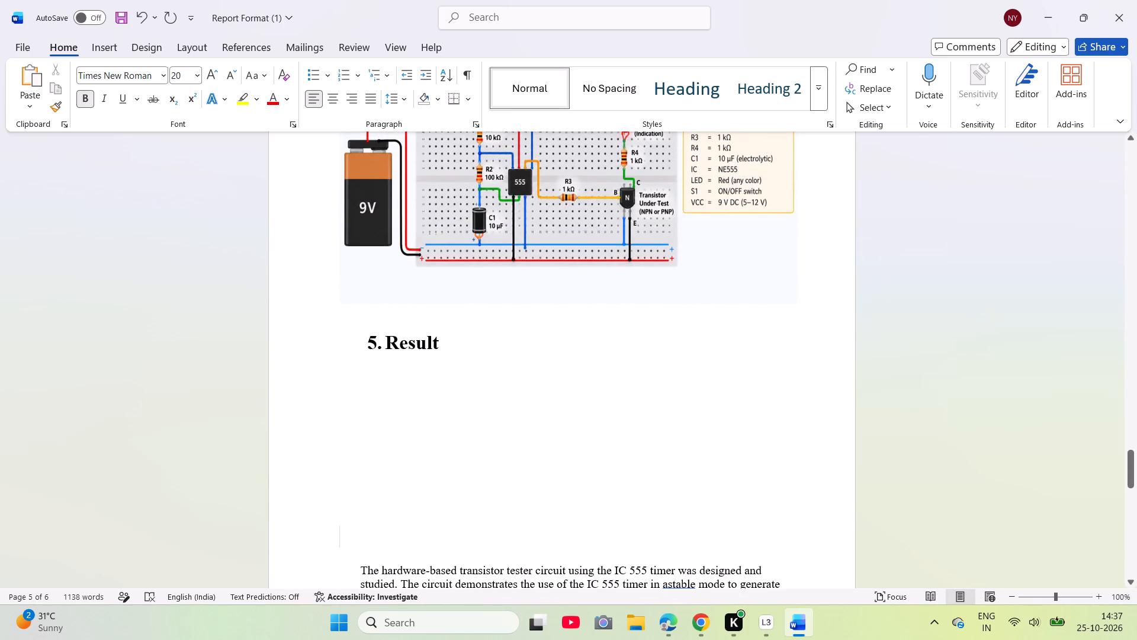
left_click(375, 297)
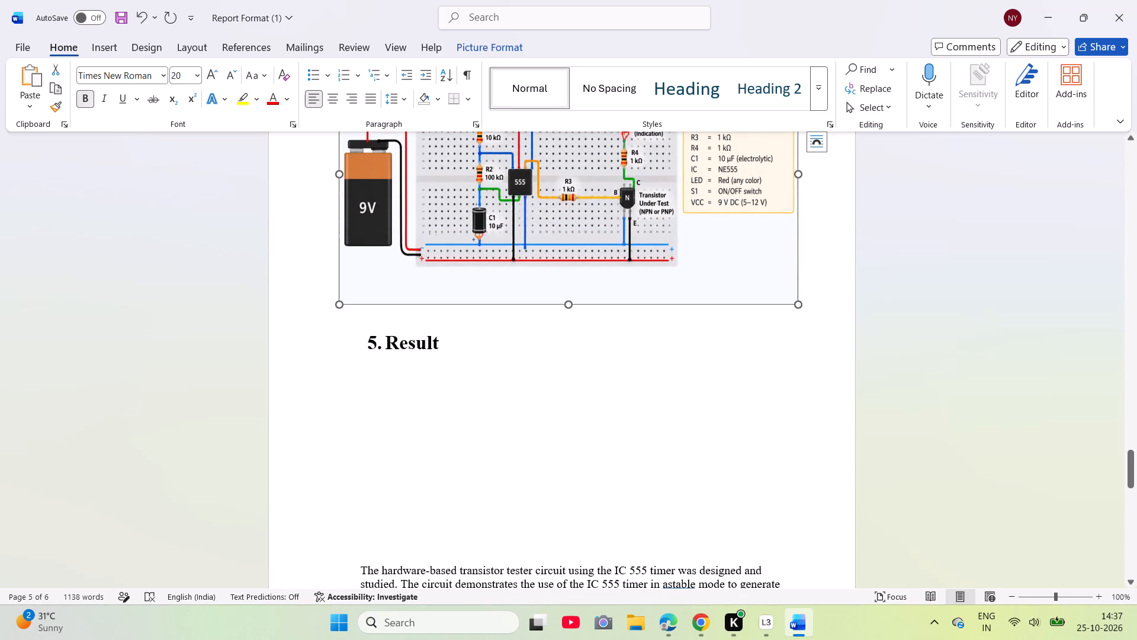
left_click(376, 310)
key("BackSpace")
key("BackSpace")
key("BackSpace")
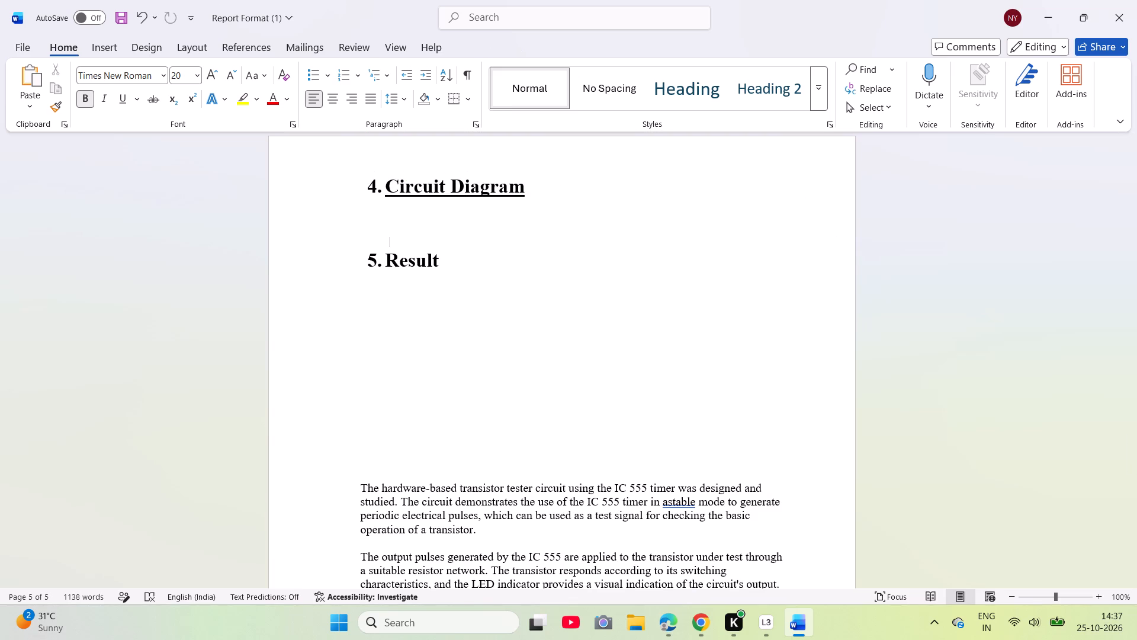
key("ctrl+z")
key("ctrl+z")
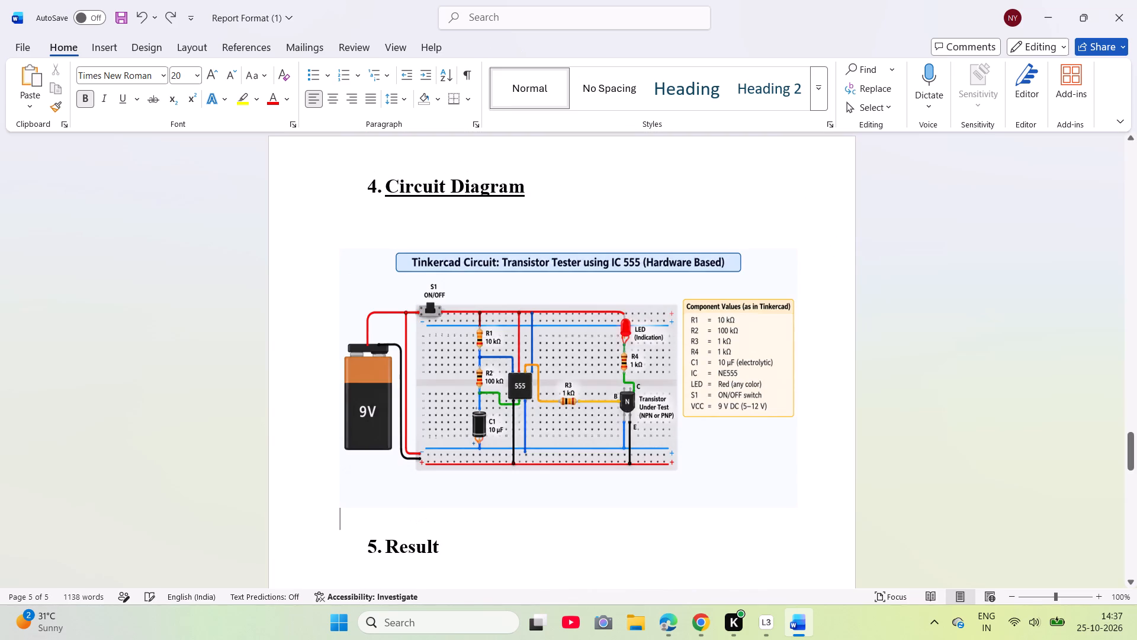
Insert blank lines between the circuit diagram picture and the Result heading until the heading starts on a new page.
scroll(376, 310, "down", 1)
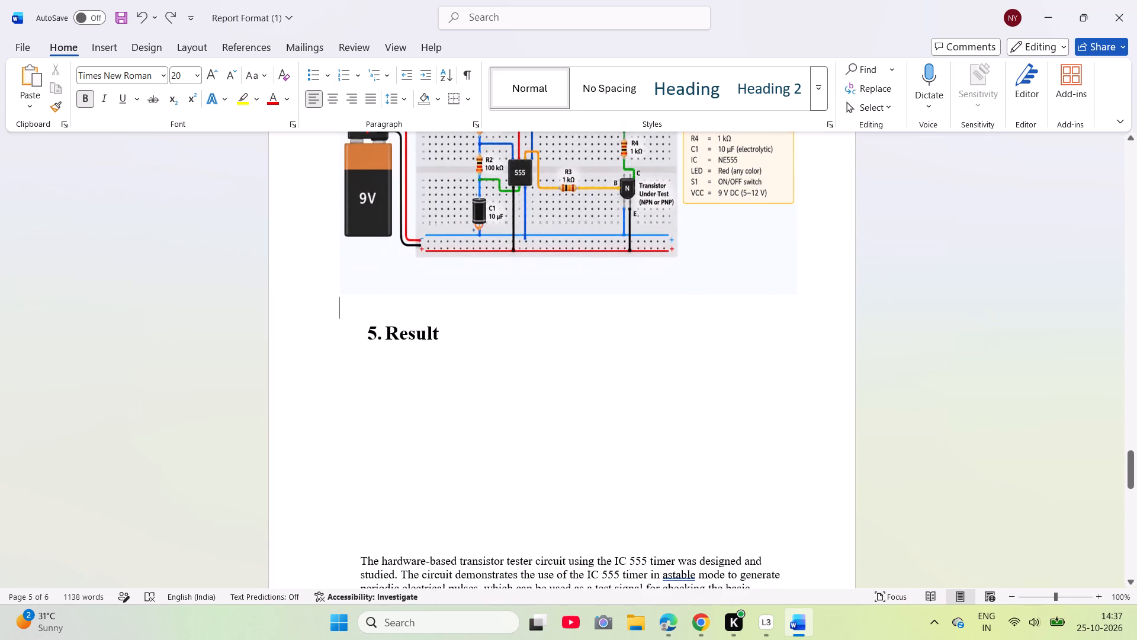
left_click(381, 319)
key("Return")
key("Return")
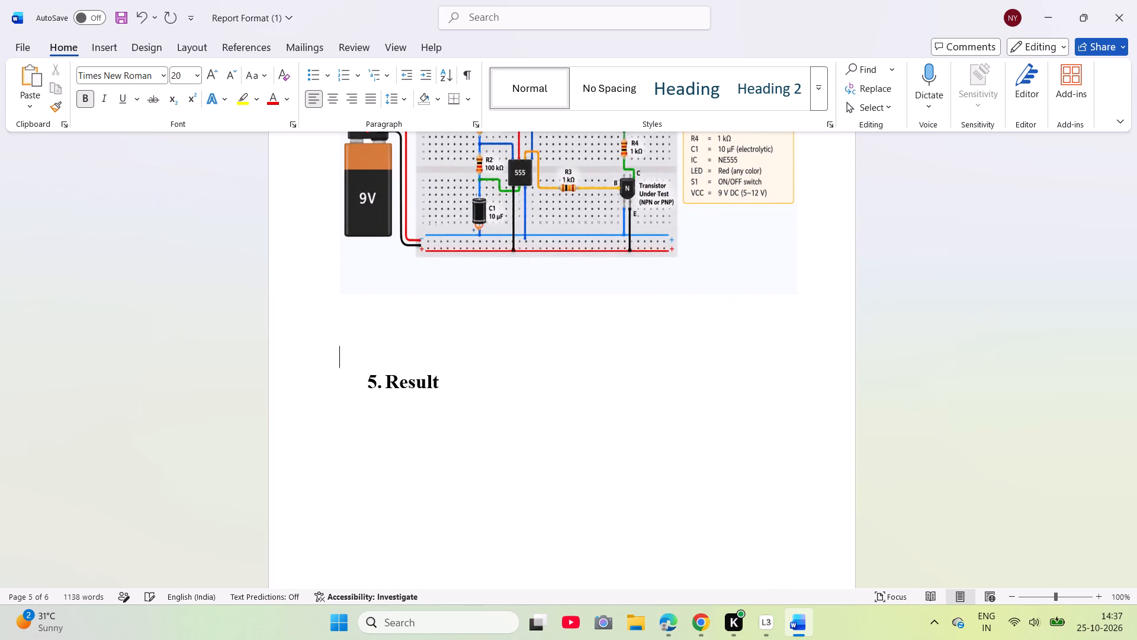
key("Return")
key("Return")
key("Return")
key("Return")
key("Return")
scroll(381, 319, "down", 1)
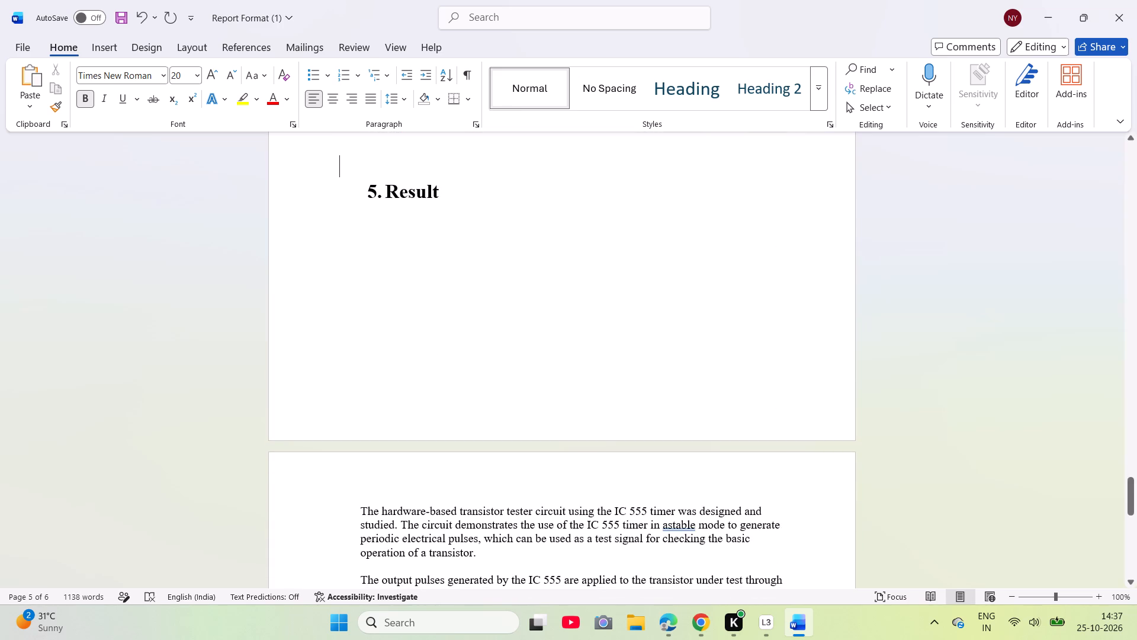
key("Return")
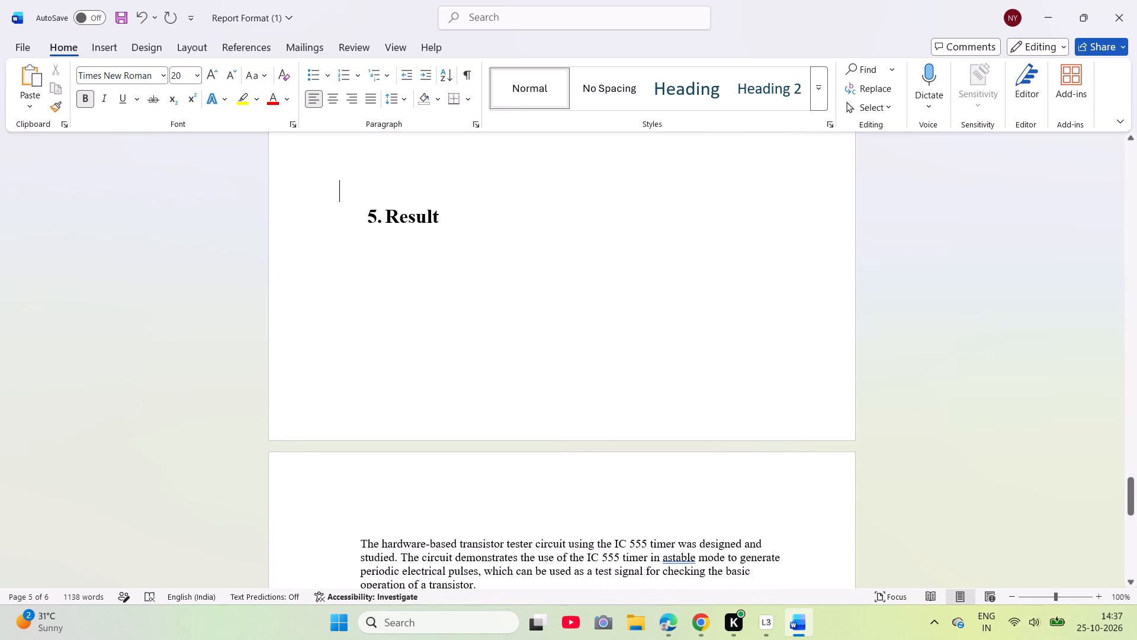
key("Return")
key("Return")
key("Return")
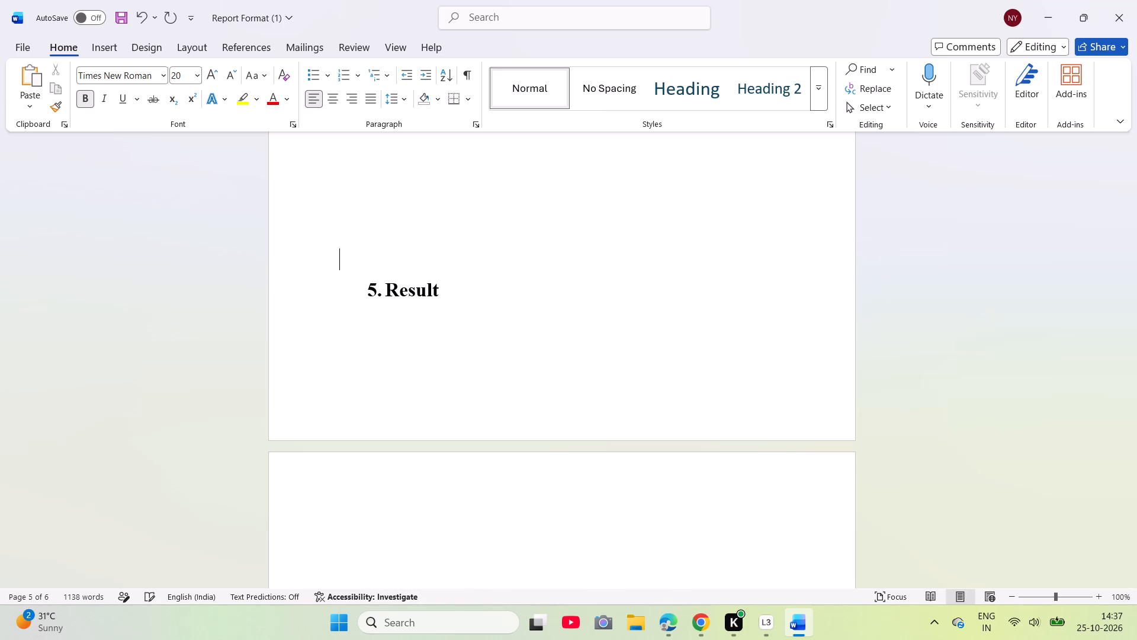
key("Return")
key("Return")
key("Return")
scroll(369, 222, "down", 2)
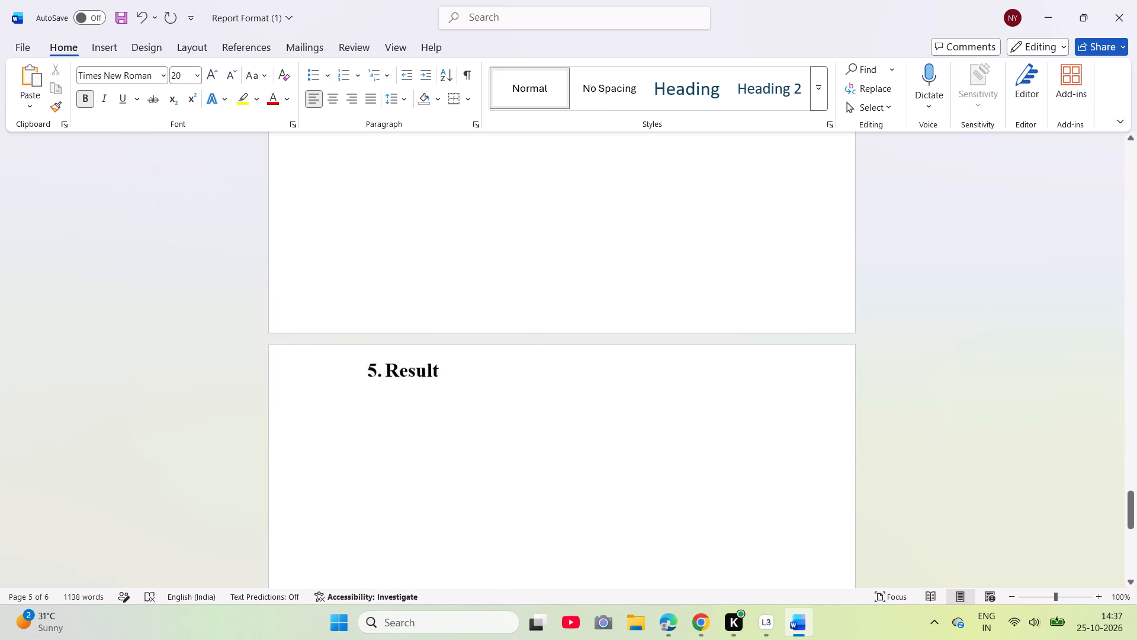
Remove the blank lines between the Result heading and its first paragraph.
scroll(369, 222, "down", 1)
left_click(386, 456)
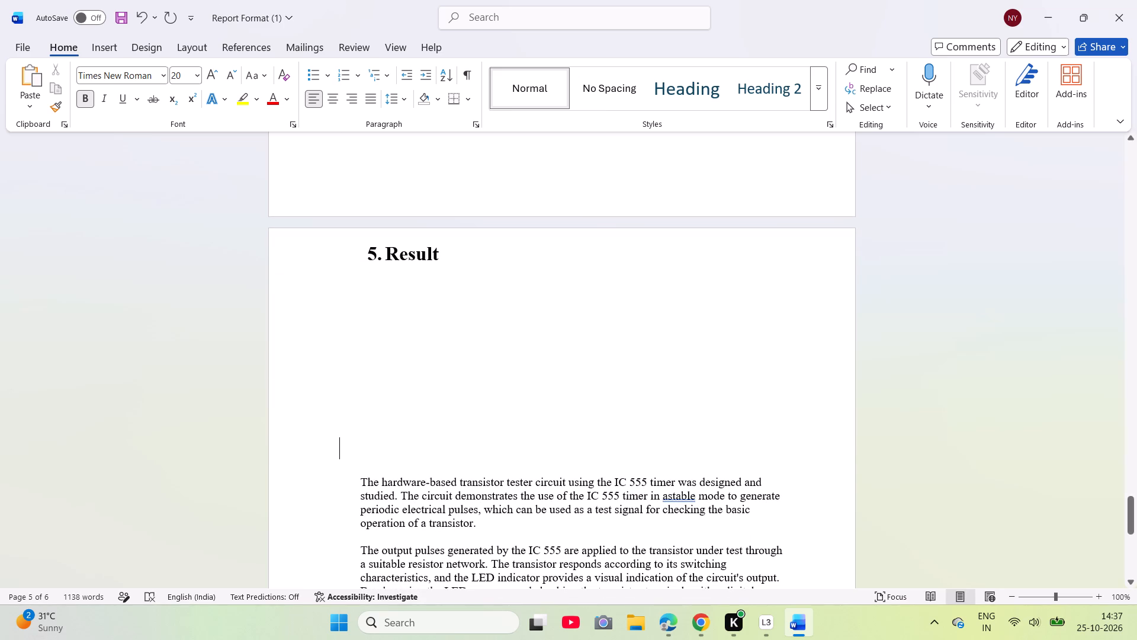
key("BackSpace")
key("BackSpace")
key("BackSpace")
key("BackSpace")
key("BackSpace")
key("BackSpace")
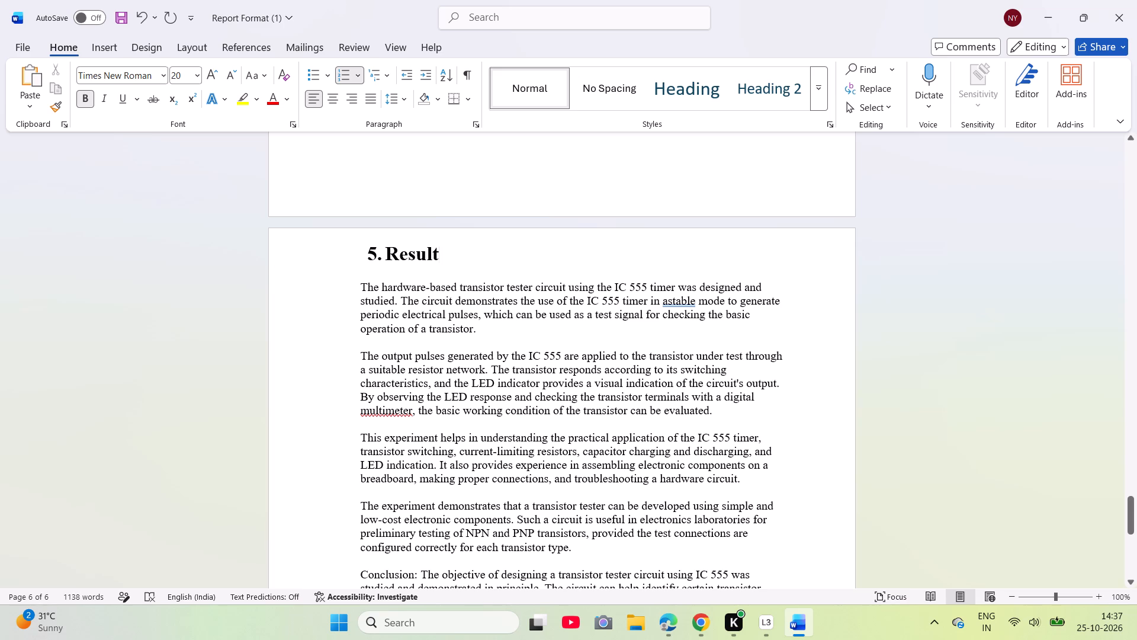
Add a colon after the Result heading and underline the heading text.
key("shift+colon")
left_click_drag(449, 256, 392, 248)
left_click(442, 218)
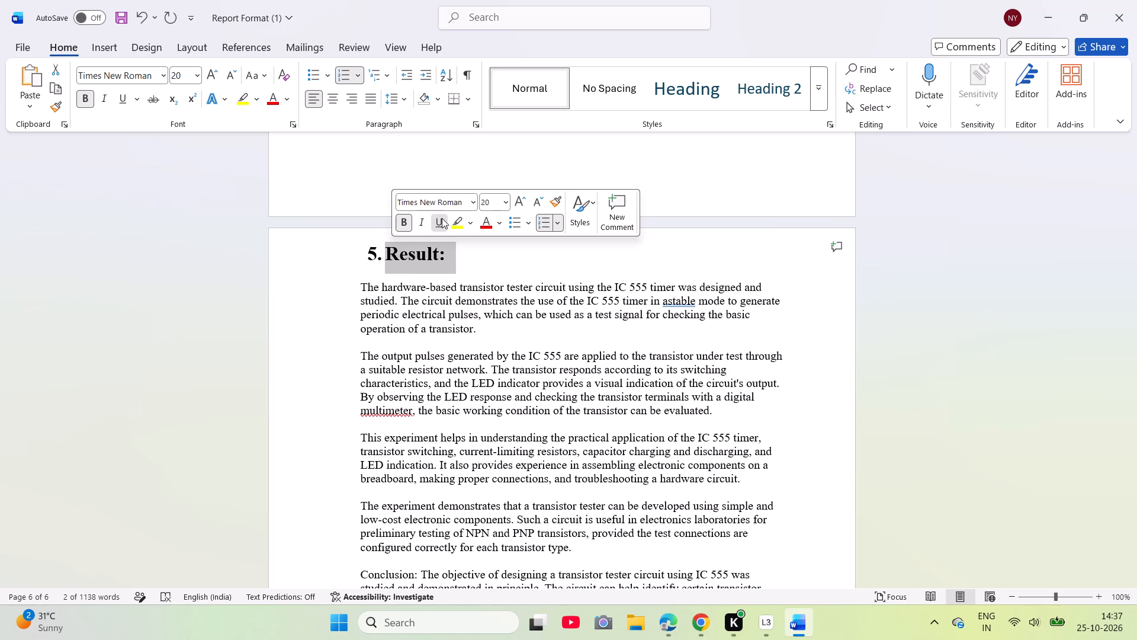
left_click(337, 296)
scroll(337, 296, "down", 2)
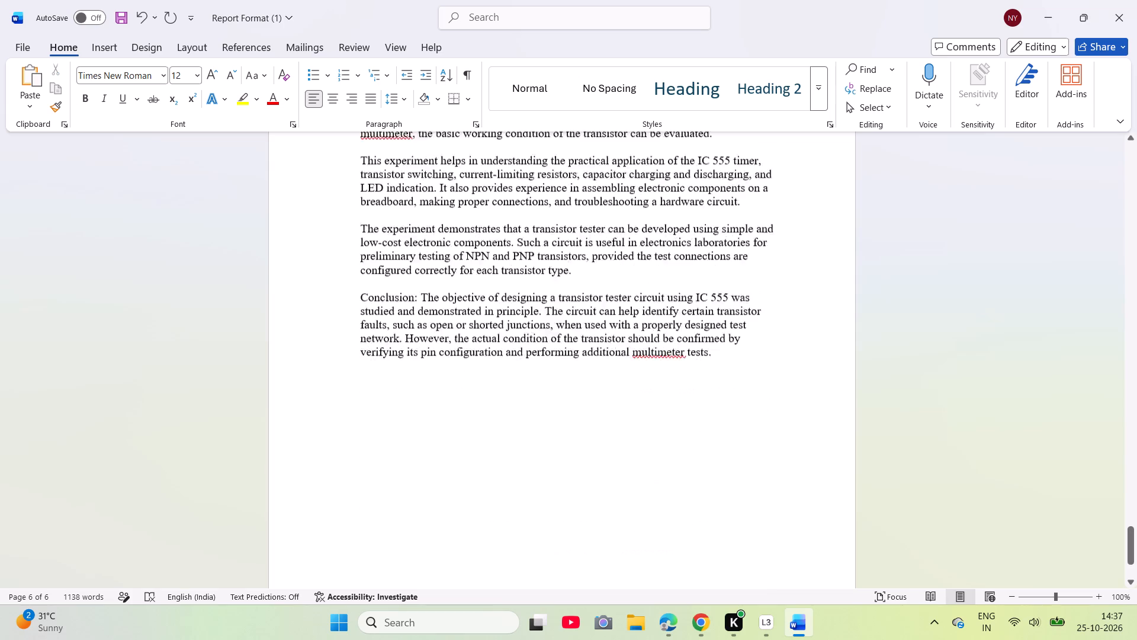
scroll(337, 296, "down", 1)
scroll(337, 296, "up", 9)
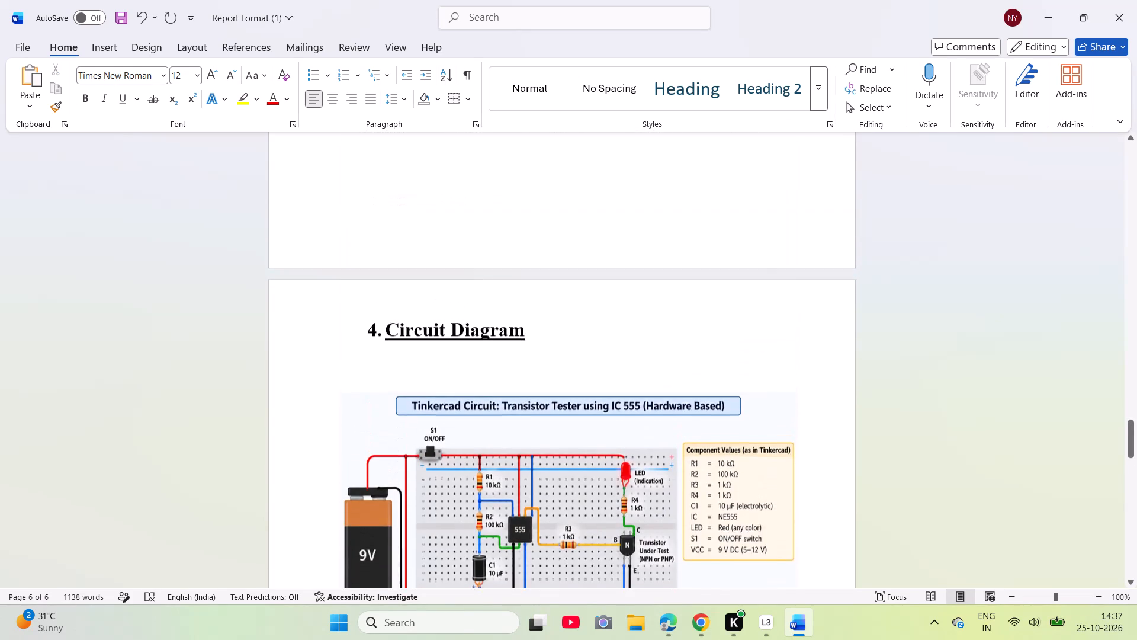
Stretch the circuit diagram picture vertically from its bottom edge, keeping its width, and trim the height slightly.
left_click(337, 296)
scroll(337, 296, "down", 2)
left_click(493, 209)
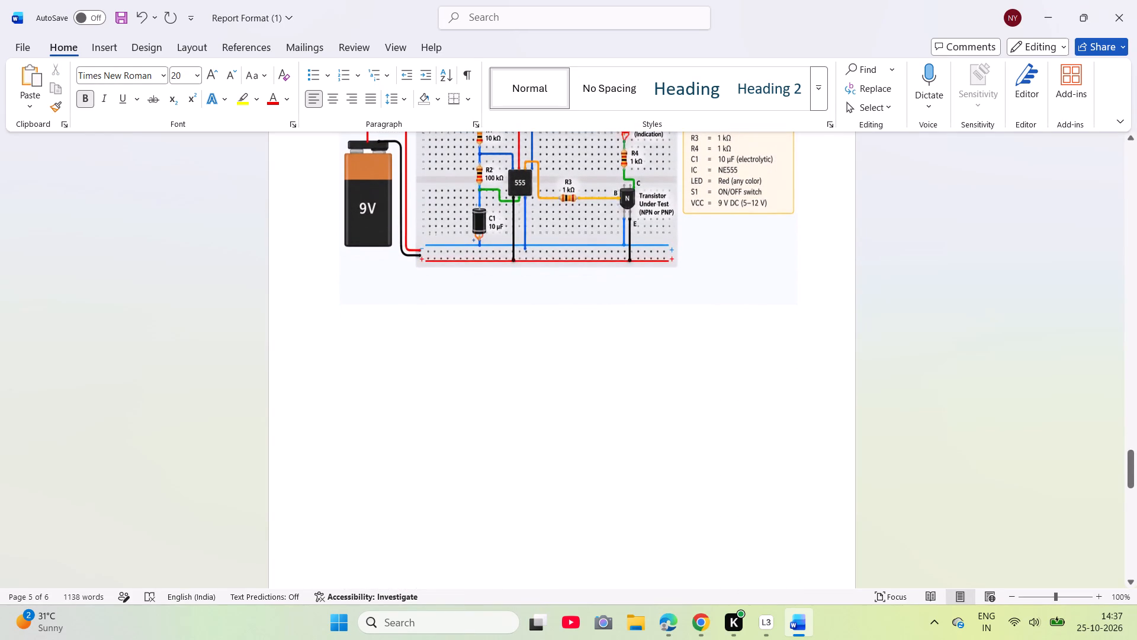
left_click_drag(566, 308, 563, 396)
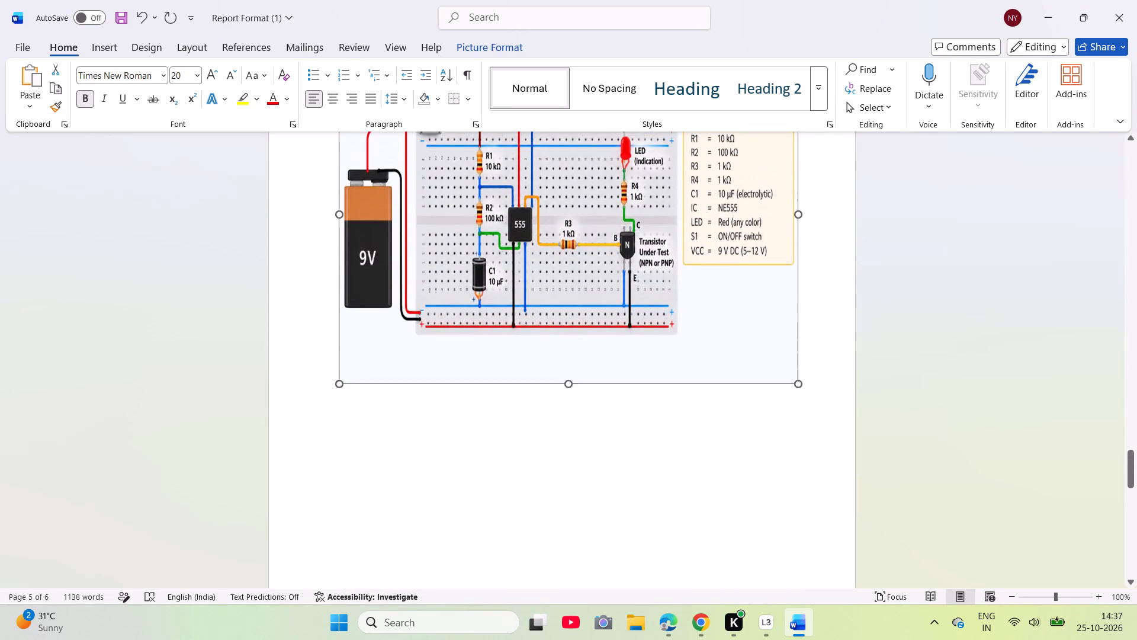
left_click_drag(563, 396, 563, 401)
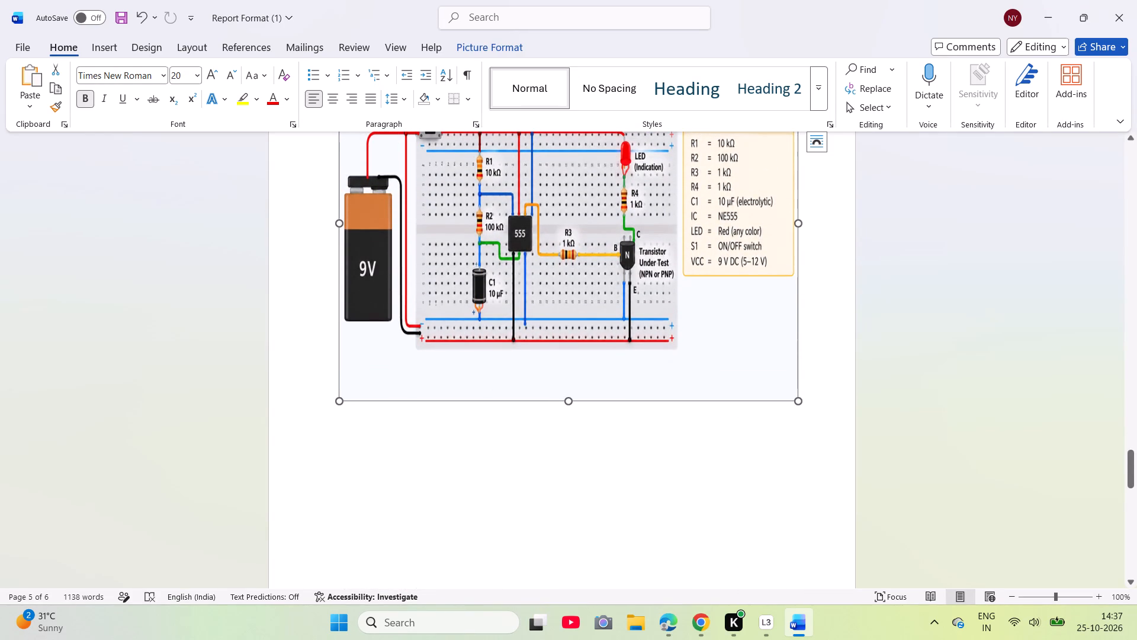
scroll(740, 206, "up", 1)
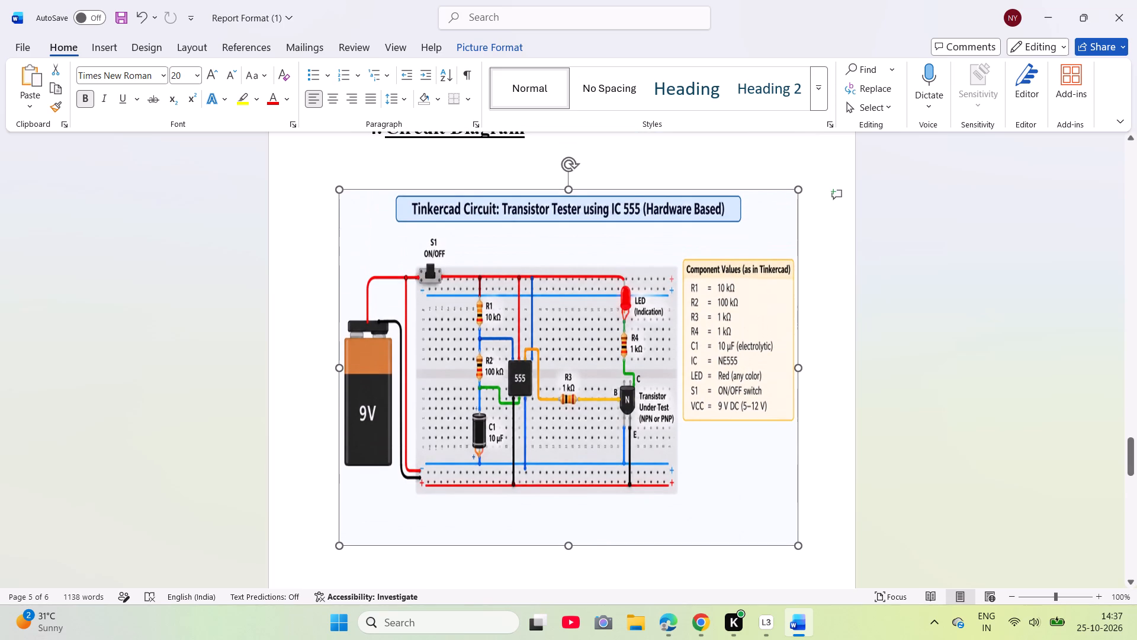
left_click(336, 190)
left_click(769, 445)
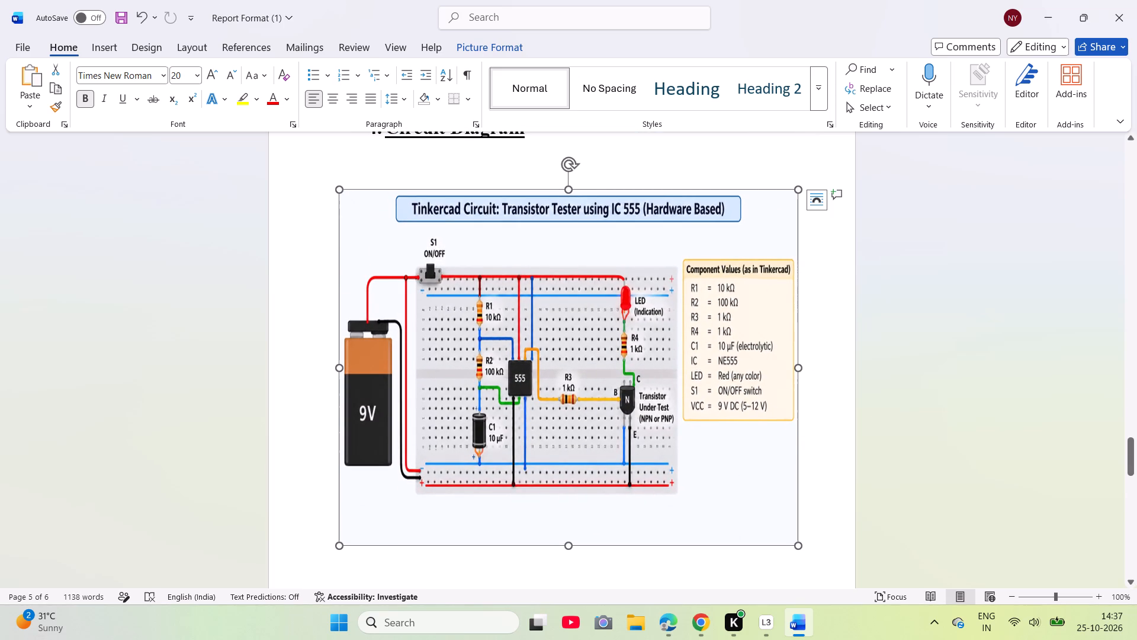
left_click_drag(571, 548, 571, 542)
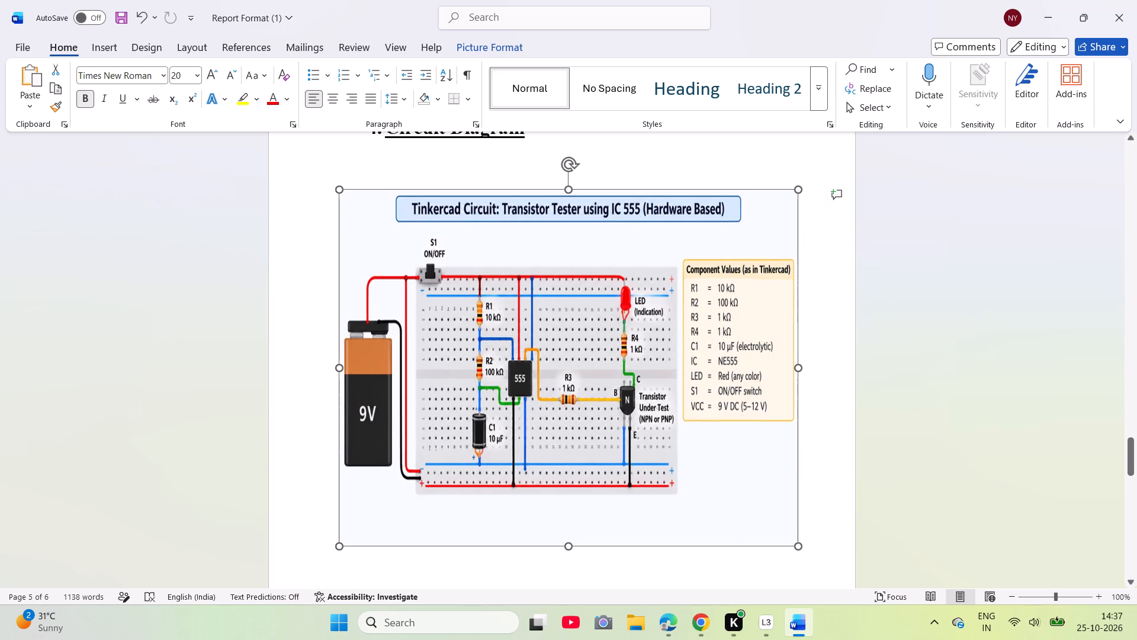
left_click_drag(571, 542, 571, 525)
left_click(578, 550)
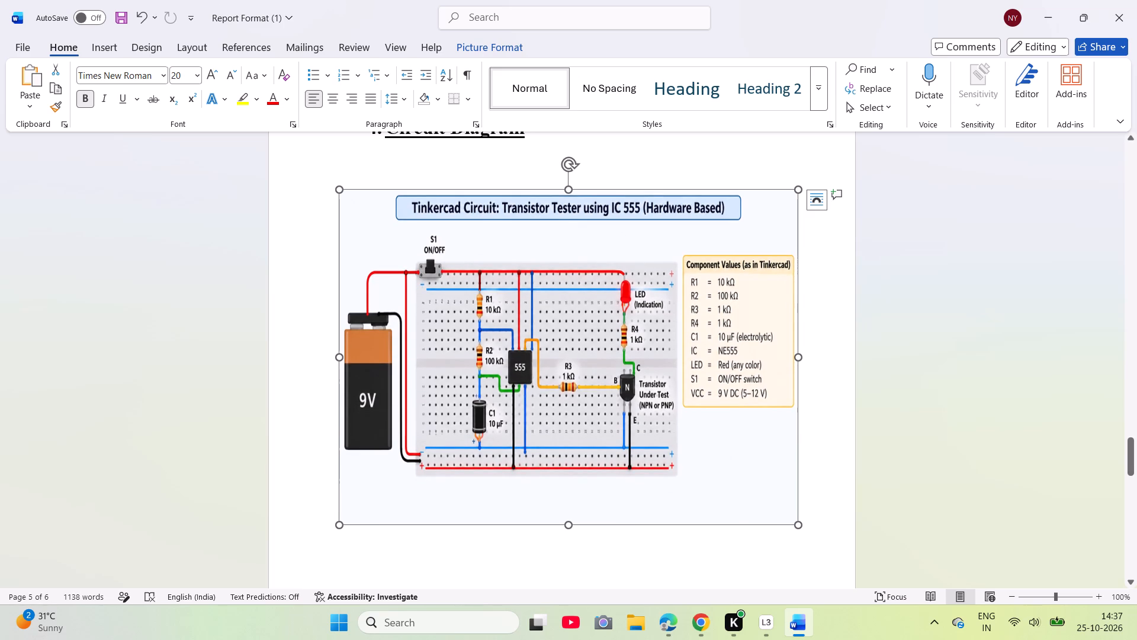
Review the whole report from the cover page through the conclusion, checking page layout and headings.
scroll(261, 346, "up", 4)
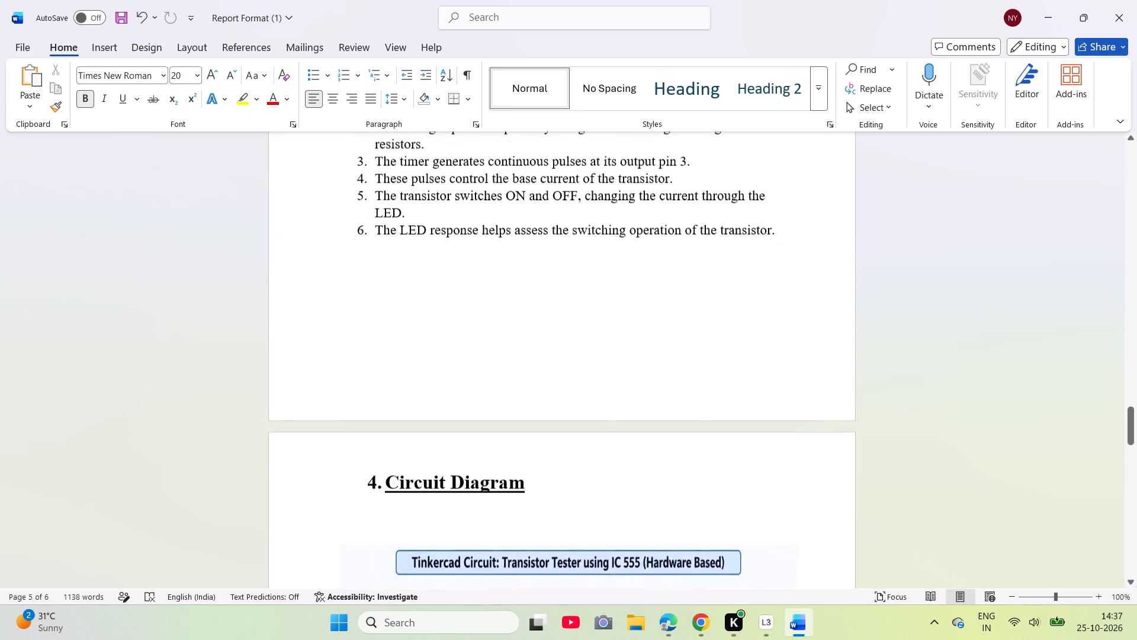
scroll(261, 346, "up", 4)
scroll(261, 346, "down", 11)
scroll(261, 346, "up", 20)
scroll(261, 346, "up", 8)
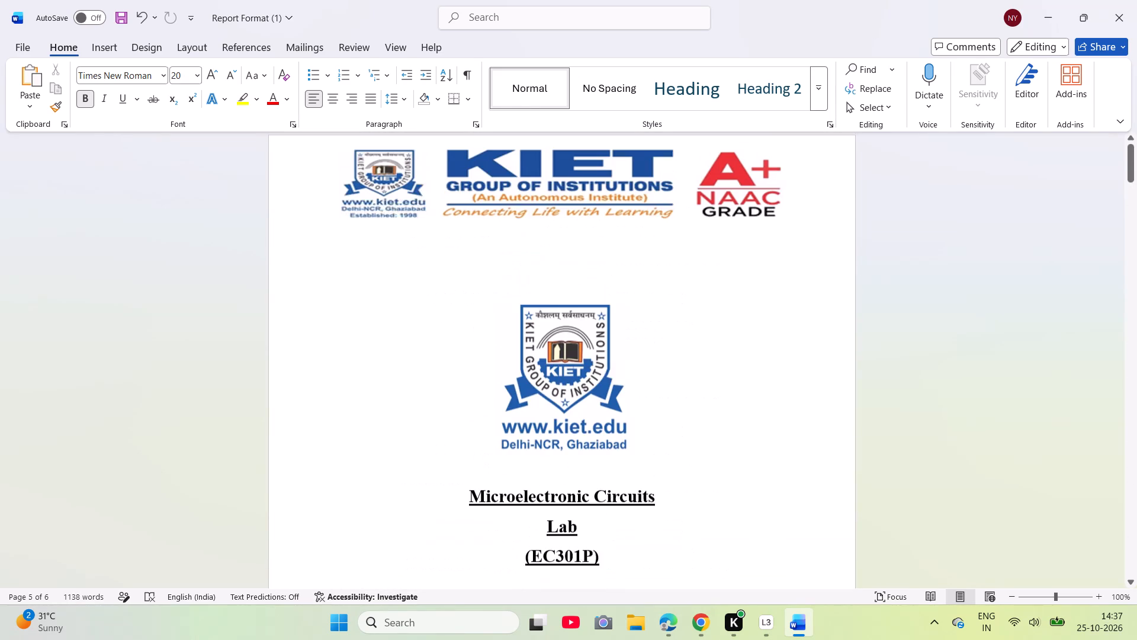
scroll(261, 346, "up", 1)
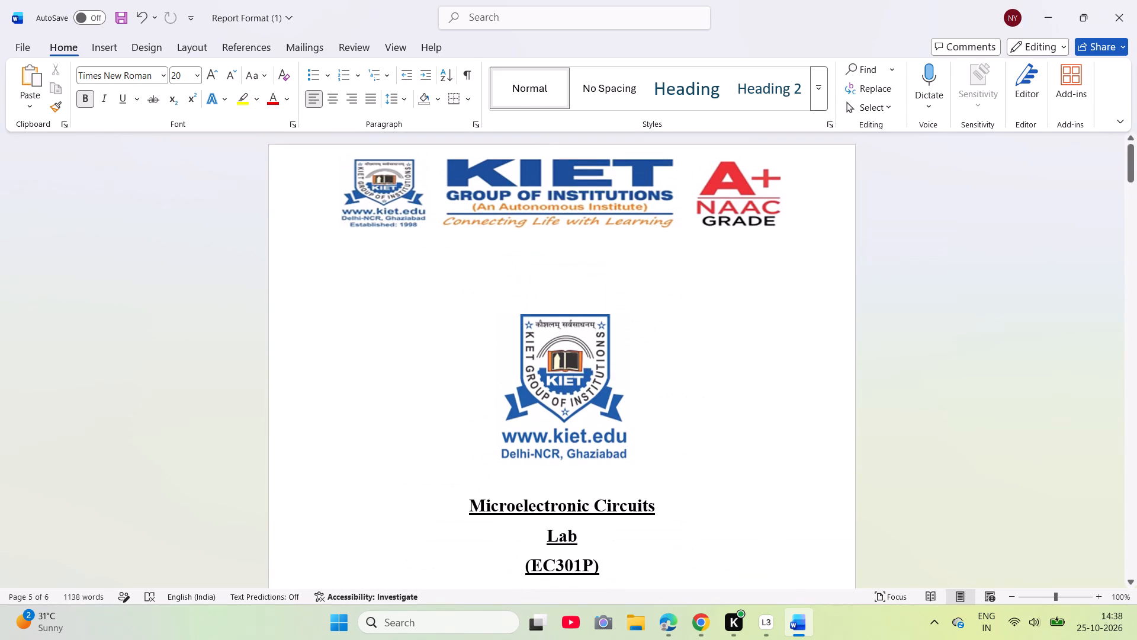
scroll(261, 346, "down", 7)
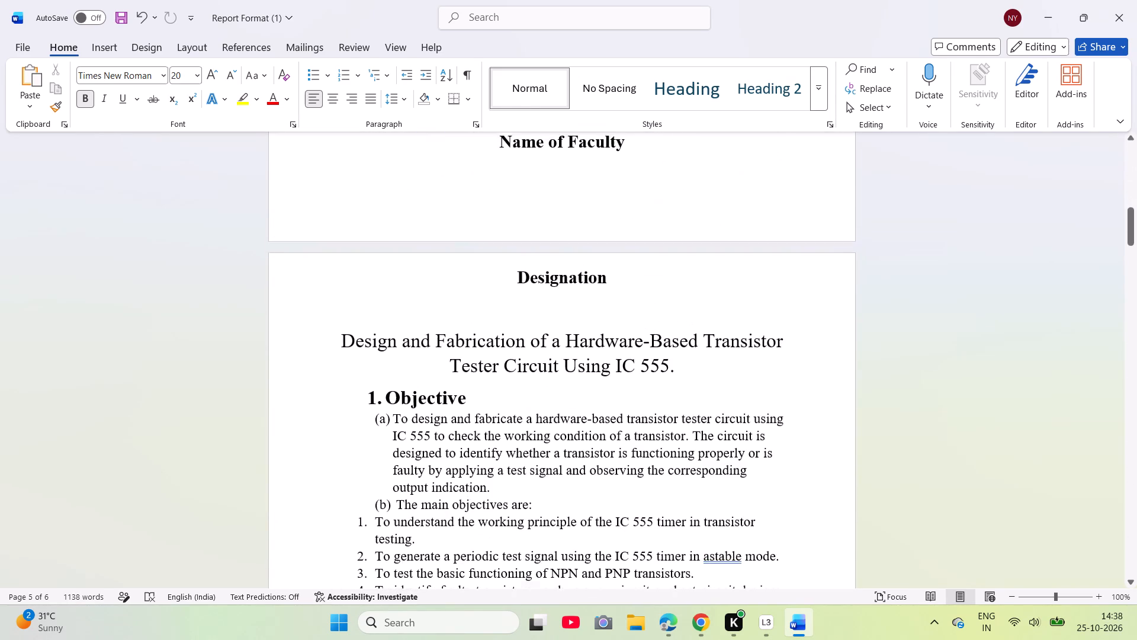
scroll(261, 346, "up", 1)
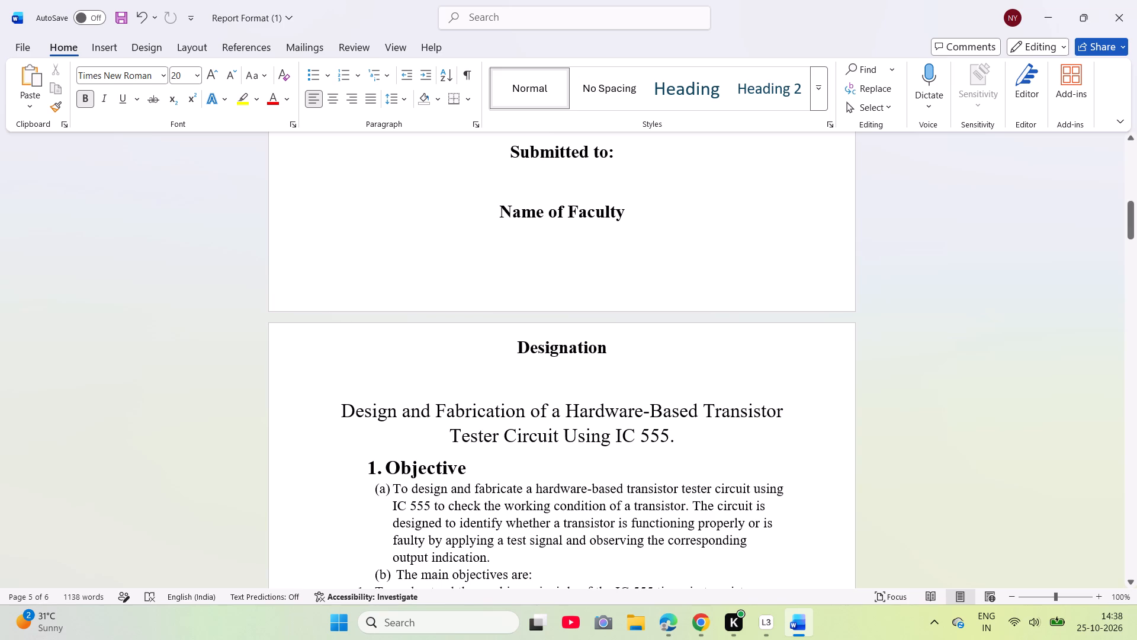
scroll(502, 357, "up", 2)
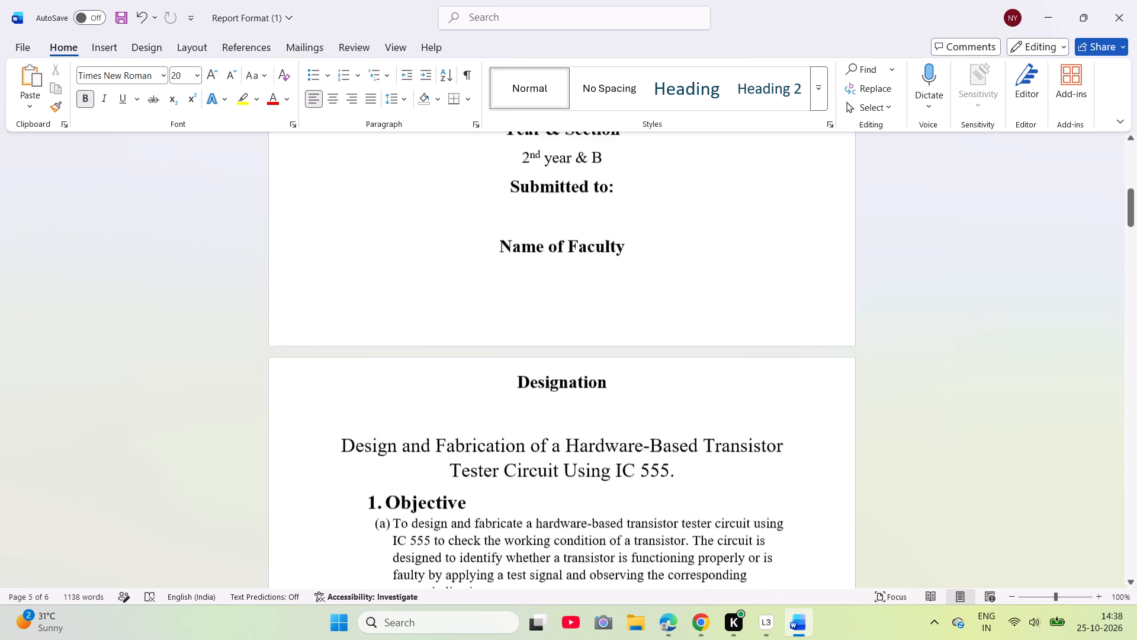
scroll(502, 357, "up", 3)
scroll(502, 357, "down", 17)
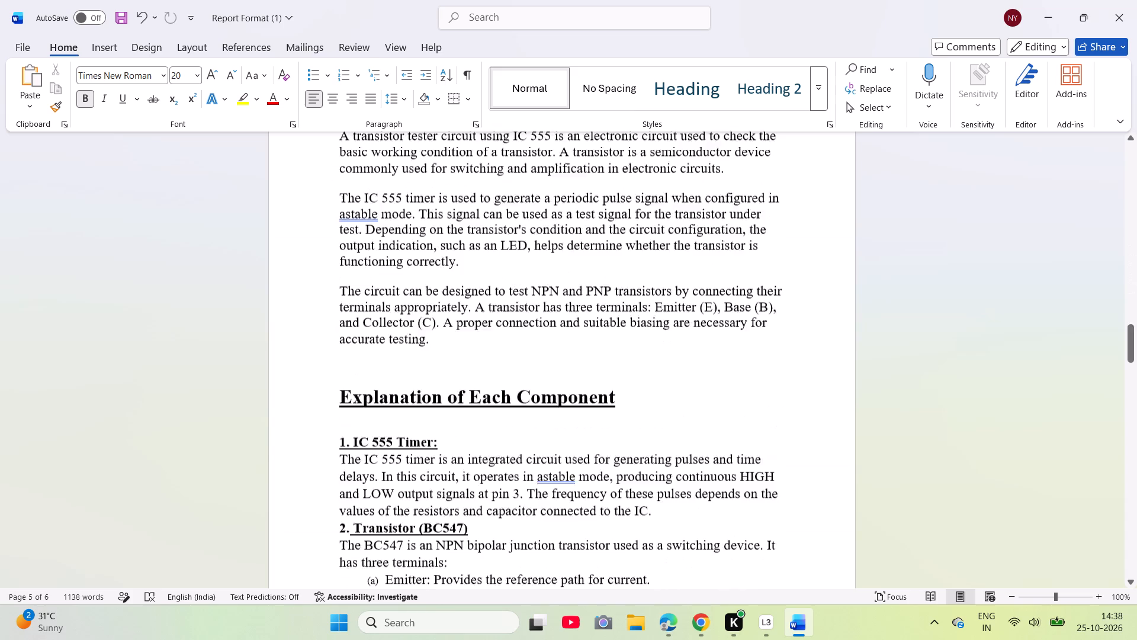
scroll(502, 357, "down", 14)
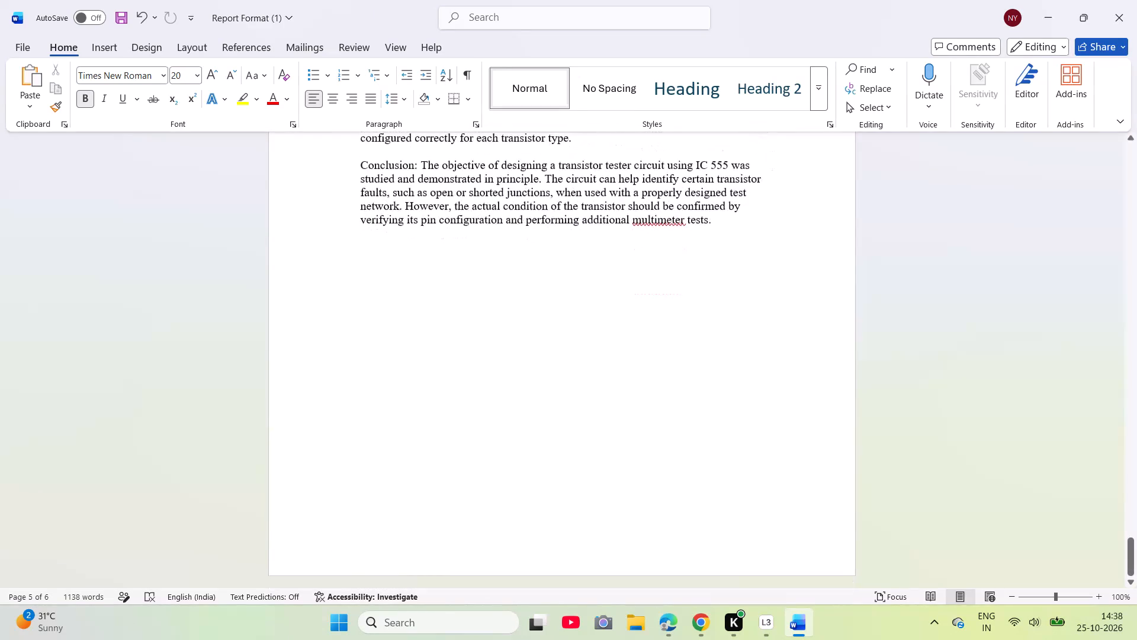
scroll(502, 357, "up", 7)
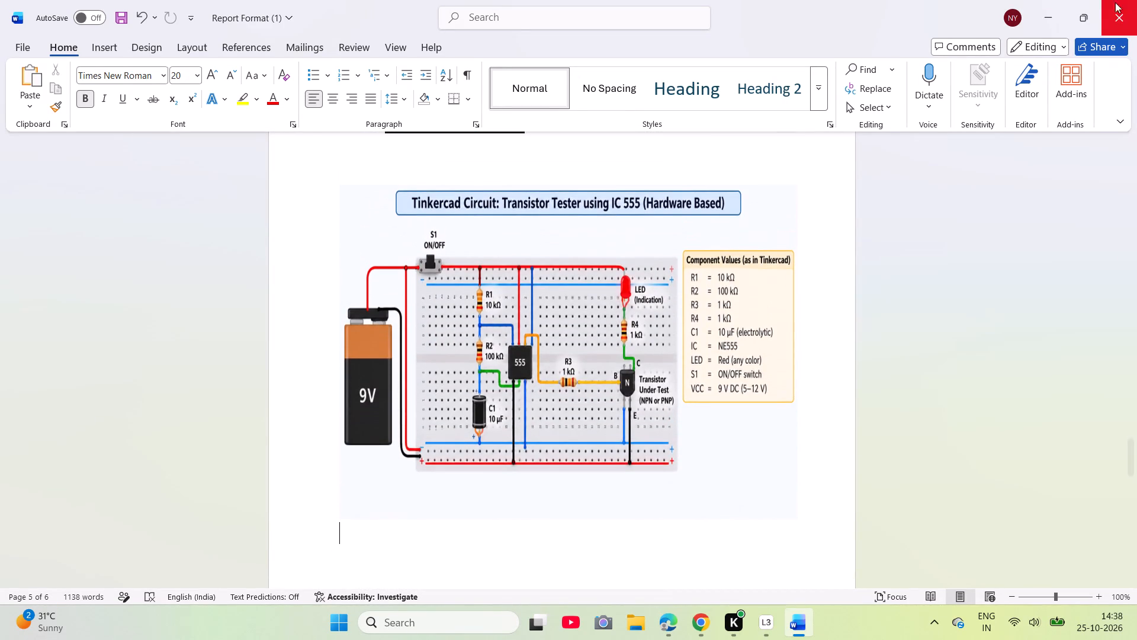
Upload the report to OneDrive - Personal for sharing and copy its sharing link.
left_click(1087, 50)
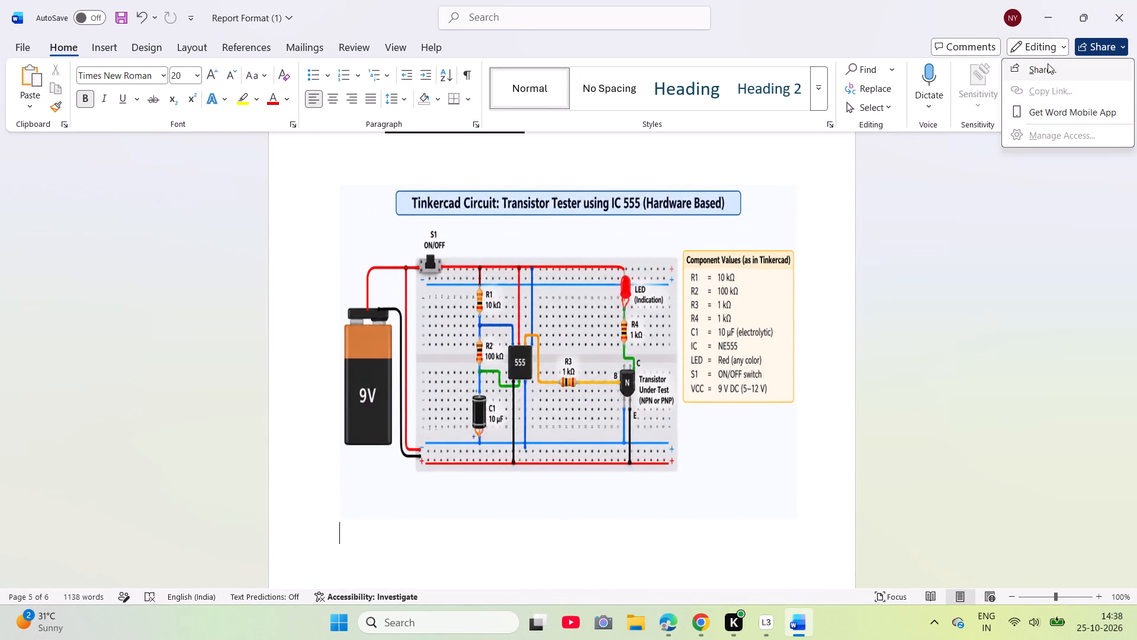
left_click(1048, 64)
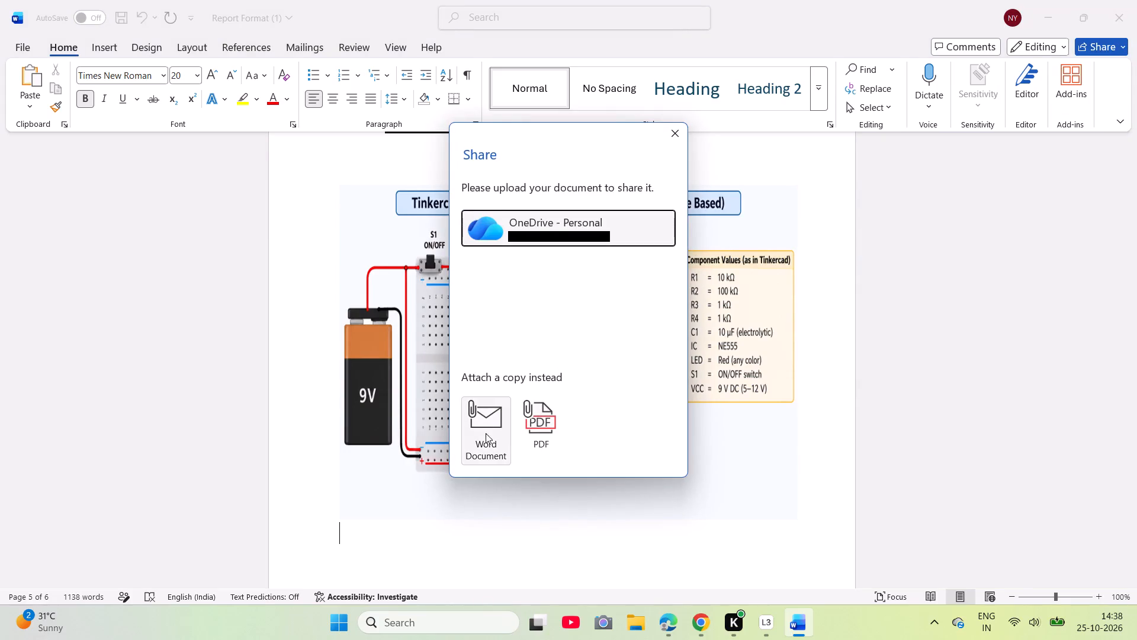
left_click(1008, 253)
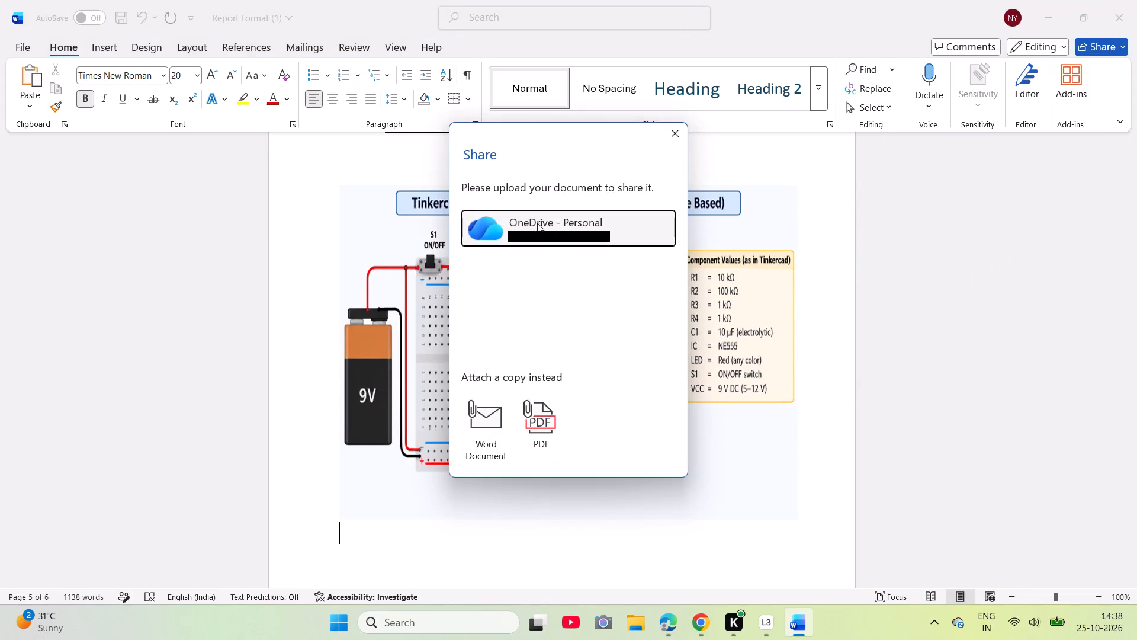
left_click(544, 212)
left_click(676, 130)
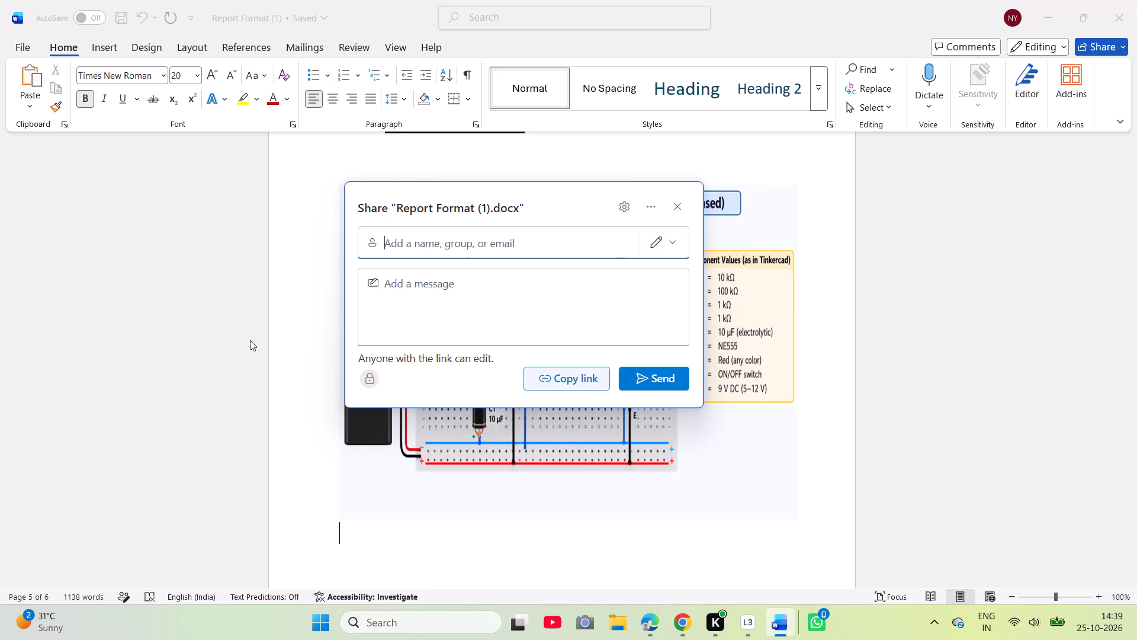
left_click(587, 376)
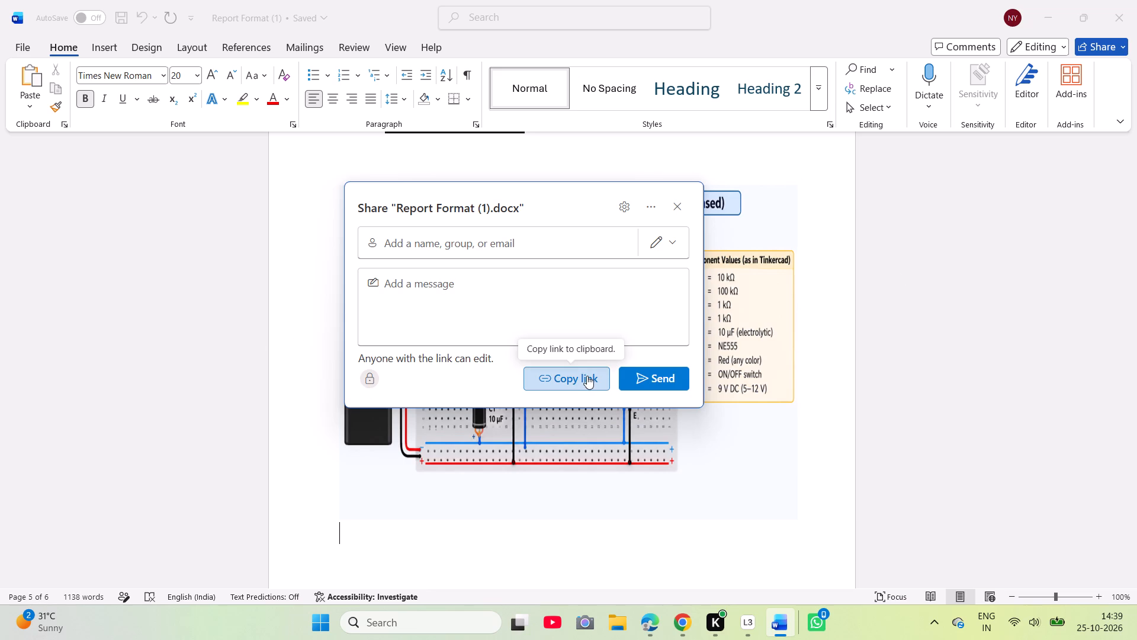
Check who has access to the shared Report Format (1).docx file and close the sharing window.
left_click(368, 375)
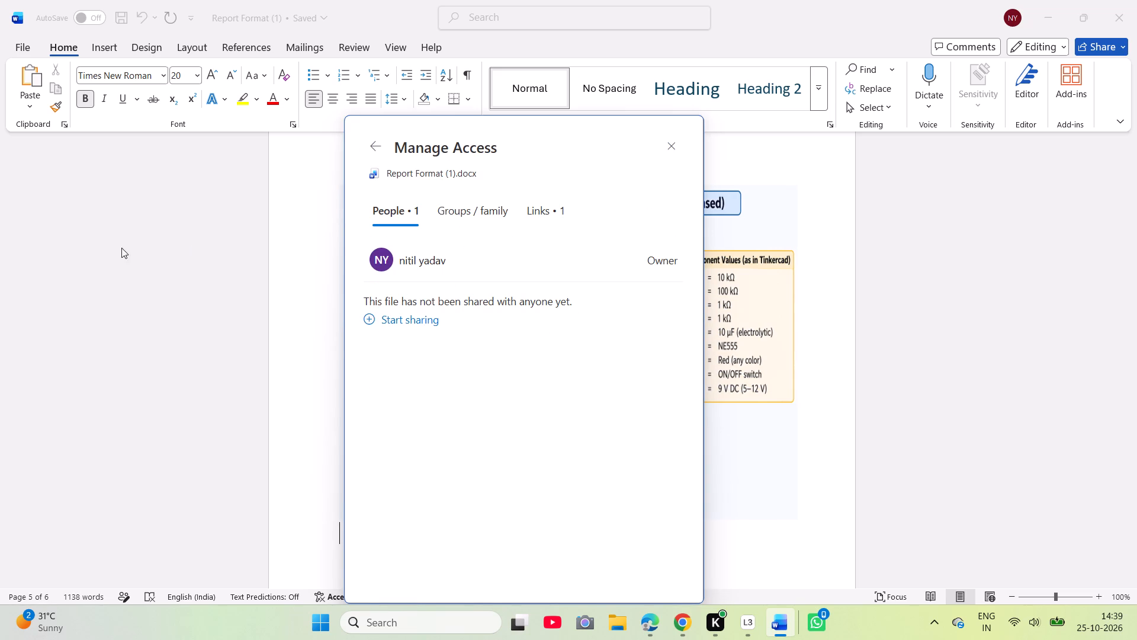
left_click(88, 248)
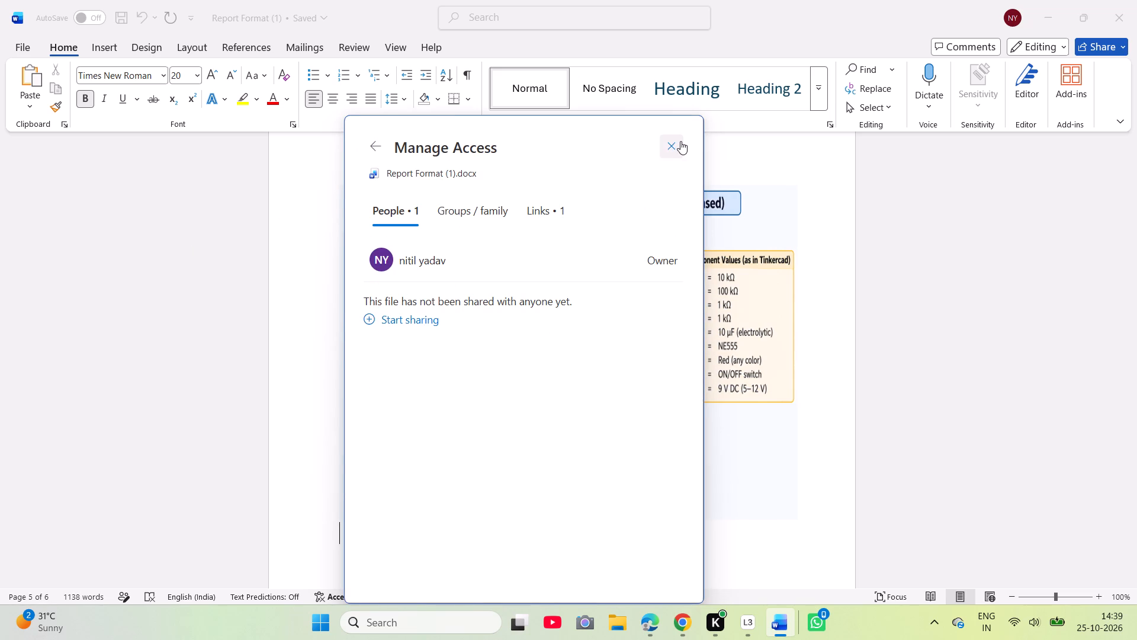
left_click(680, 141)
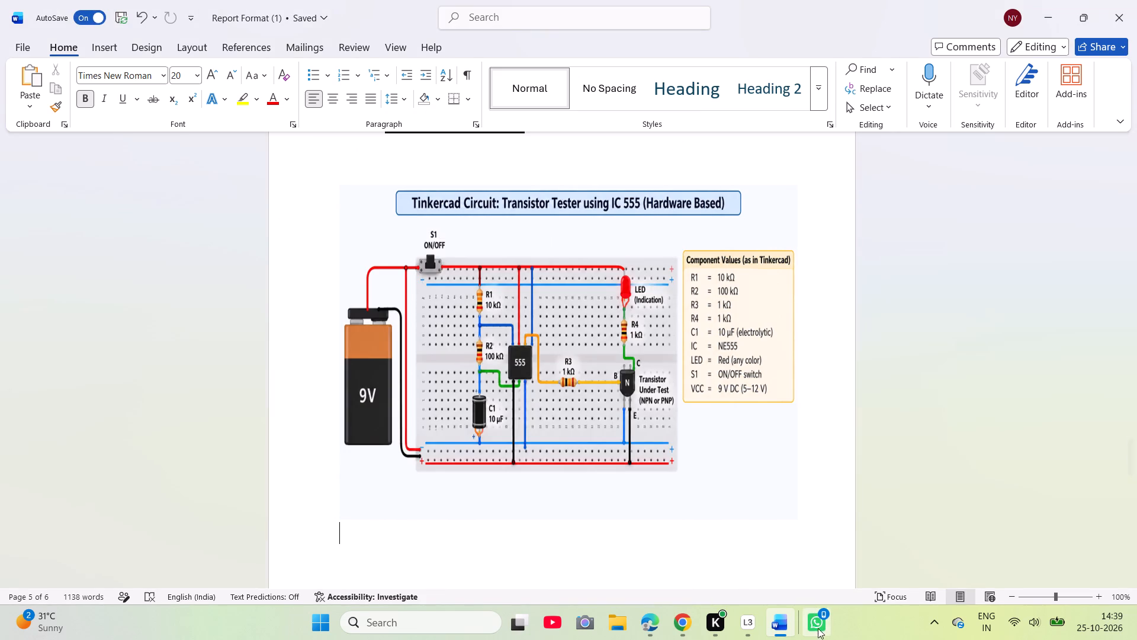
Switch to WhatsApp.
left_click(818, 632)
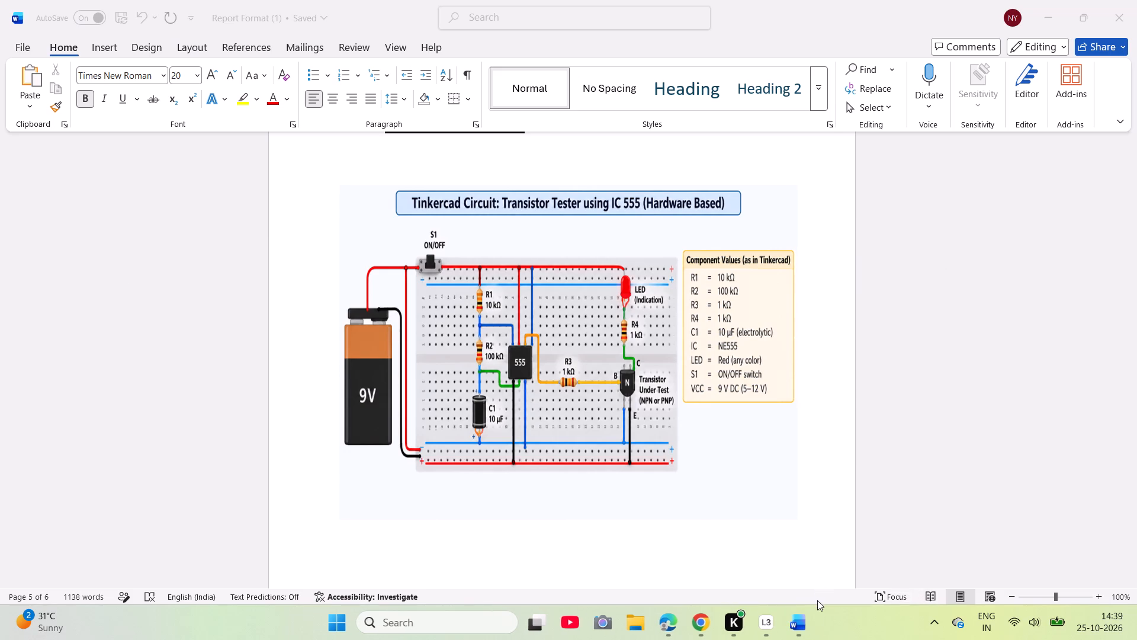
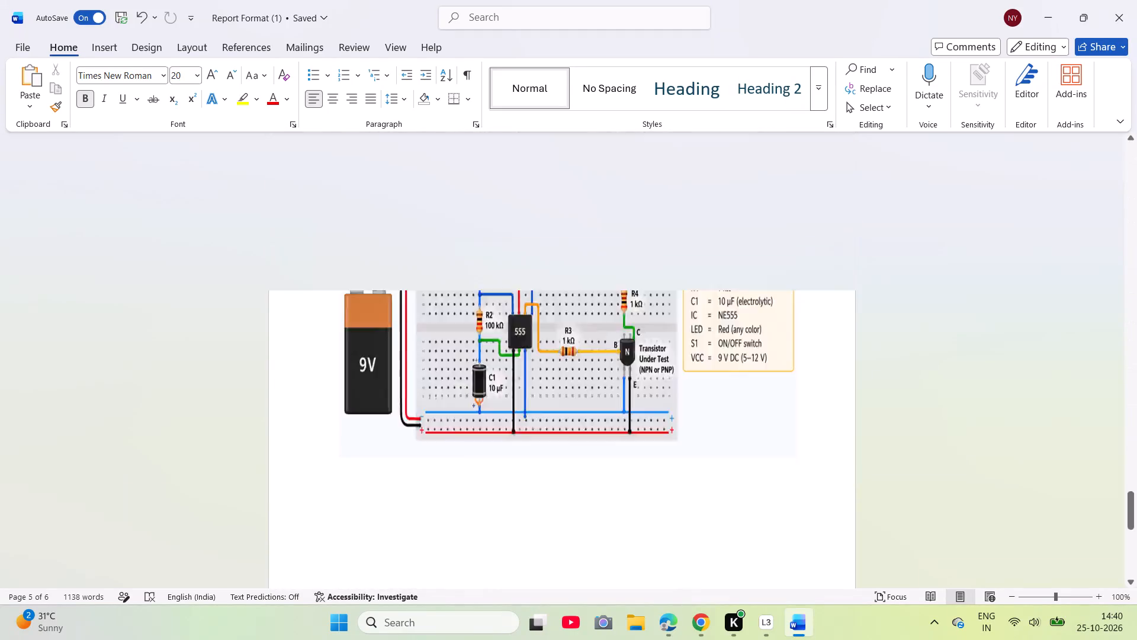
Look over the report's cover page and the beginning of the Objective section once more.
scroll(682, 355, "up", 13)
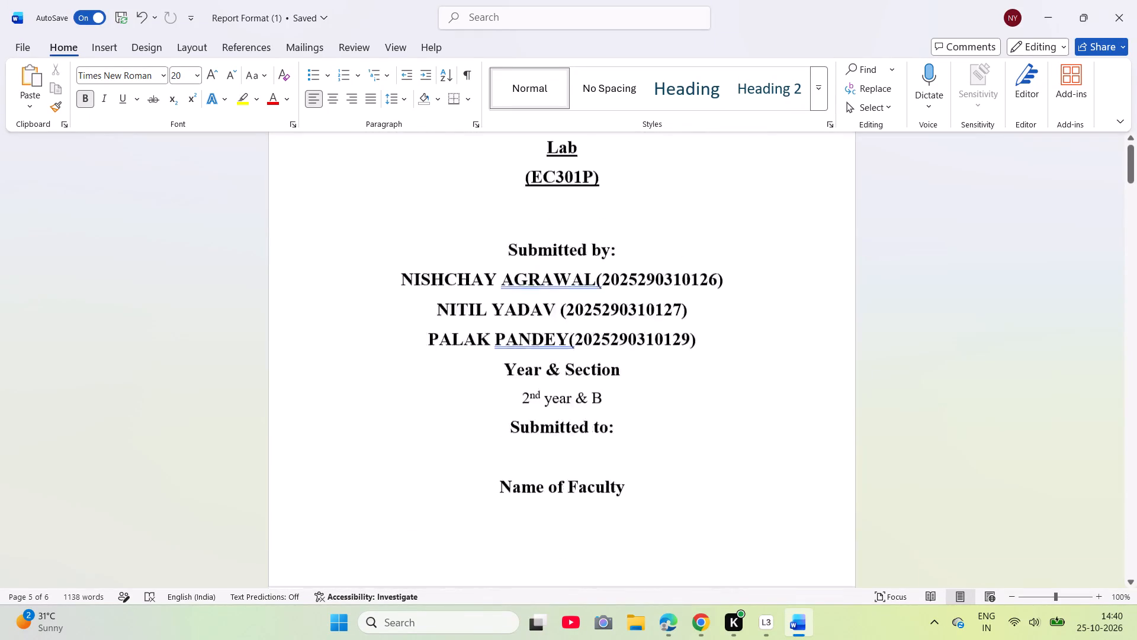
scroll(682, 355, "down", 2)
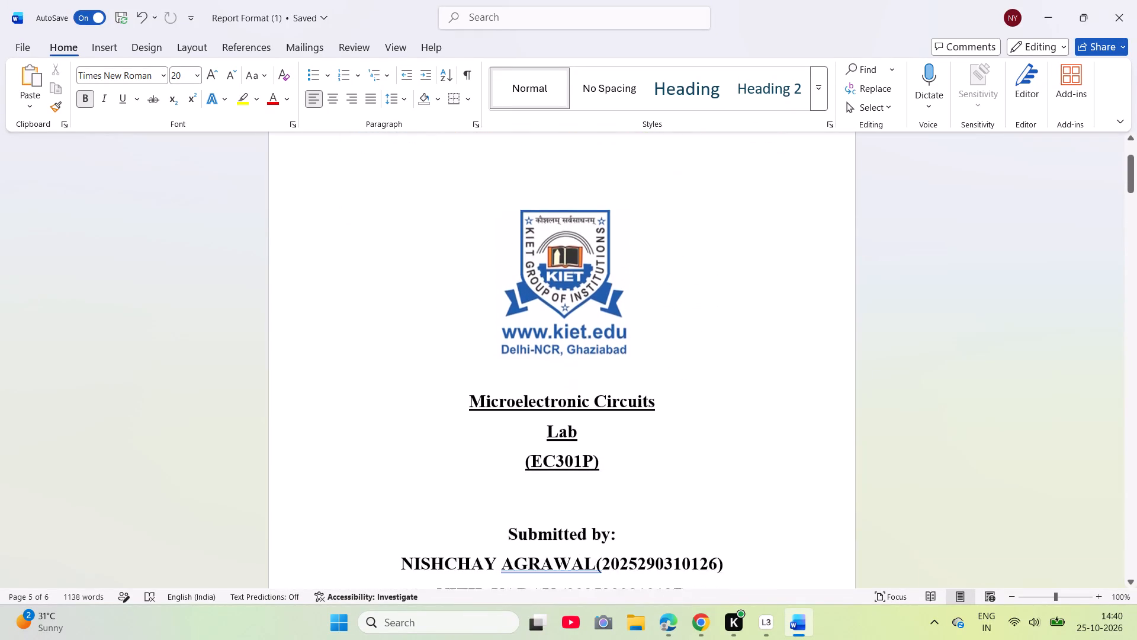
scroll(682, 355, "down", 2)
scroll(682, 355, "up", 1)
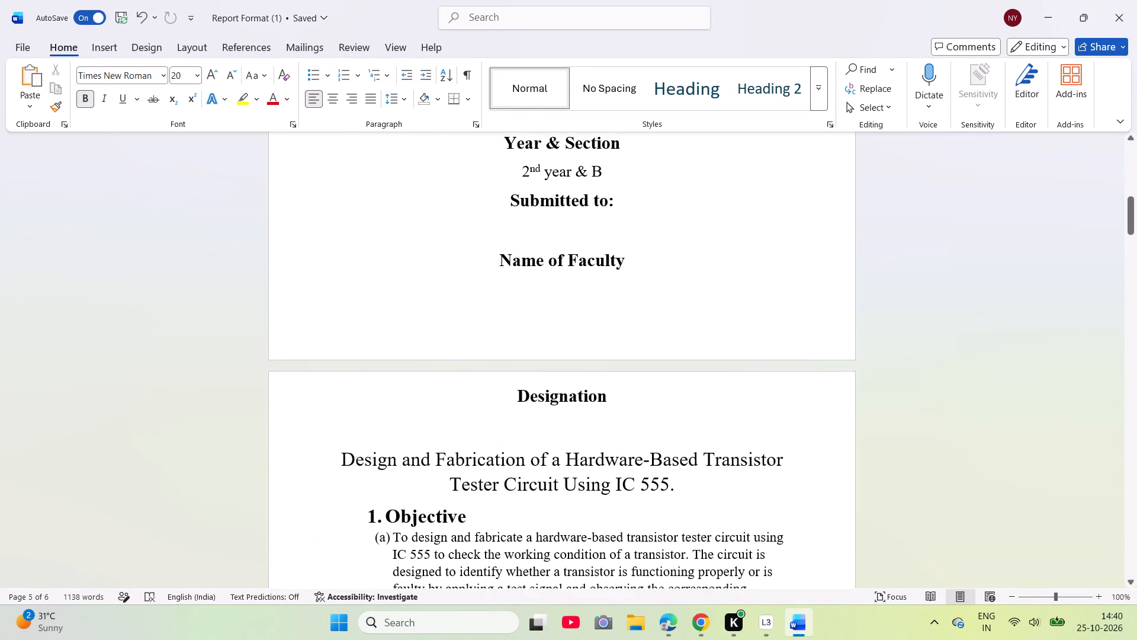
scroll(682, 355, "up", 2)
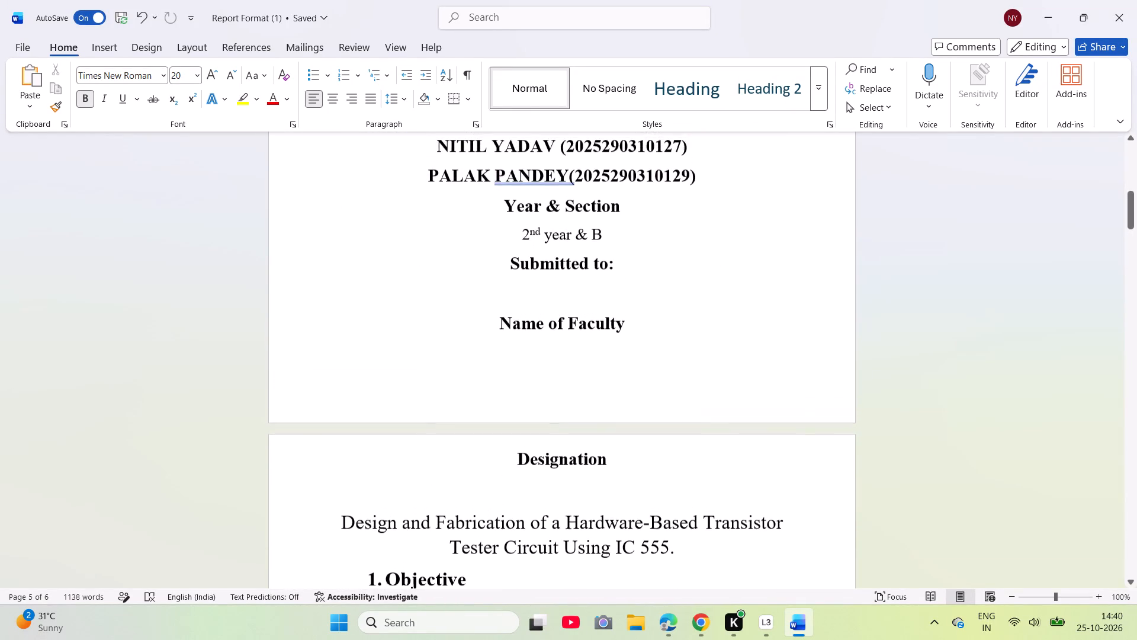
scroll(682, 355, "up", 1)
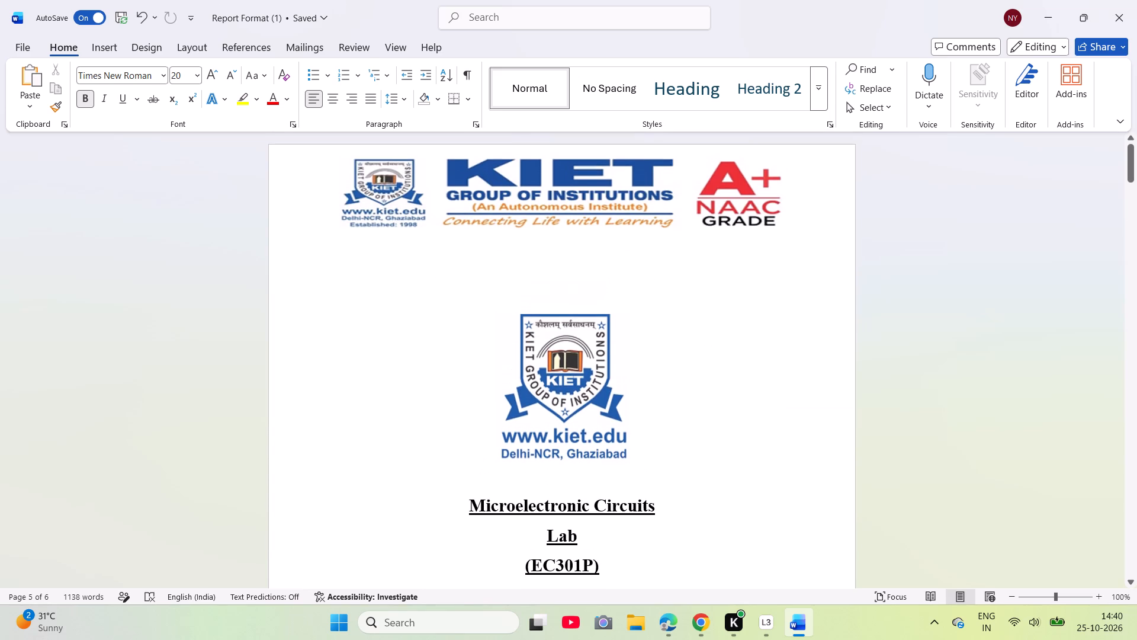
Start saving a copy of the report and check the available file formats, keeping Word Document (*.docx).
left_click(25, 46)
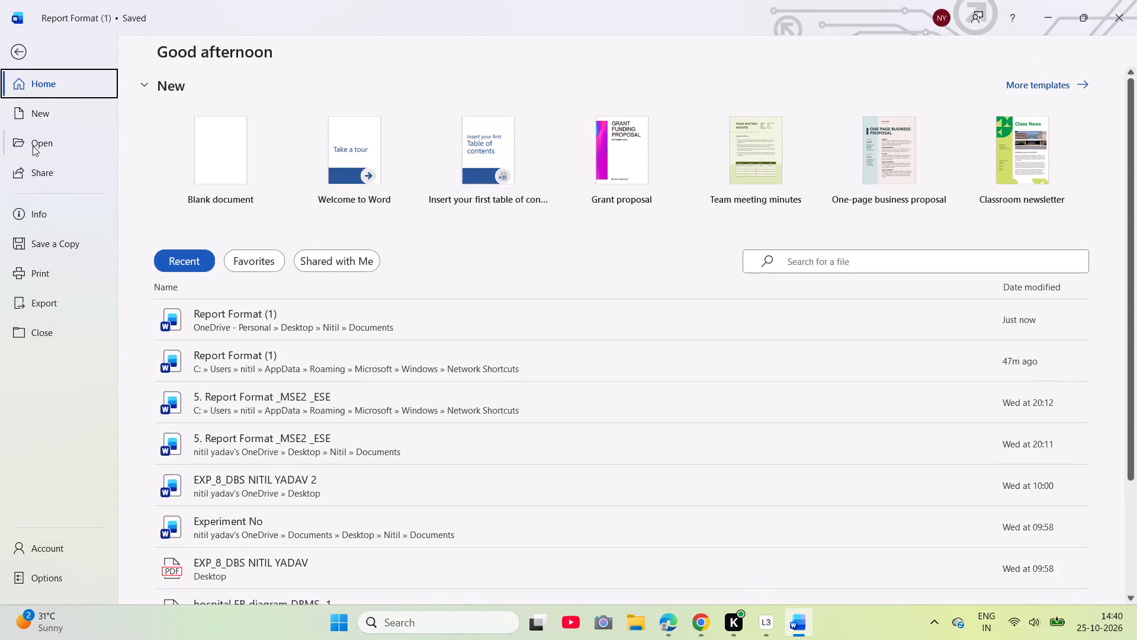
left_click(51, 244)
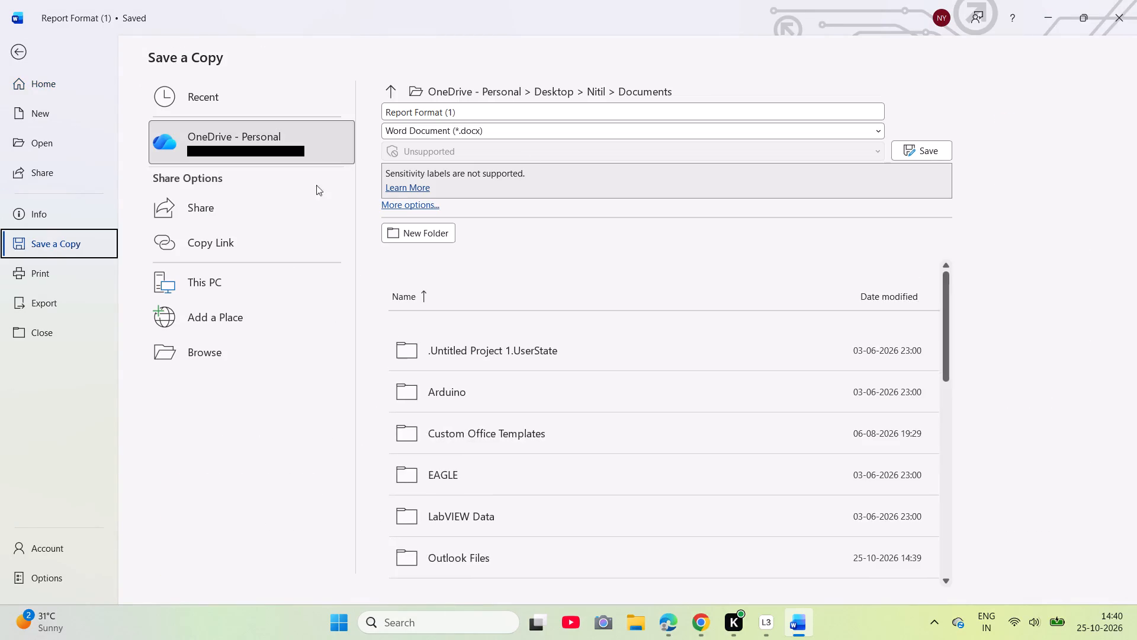
left_click(512, 132)
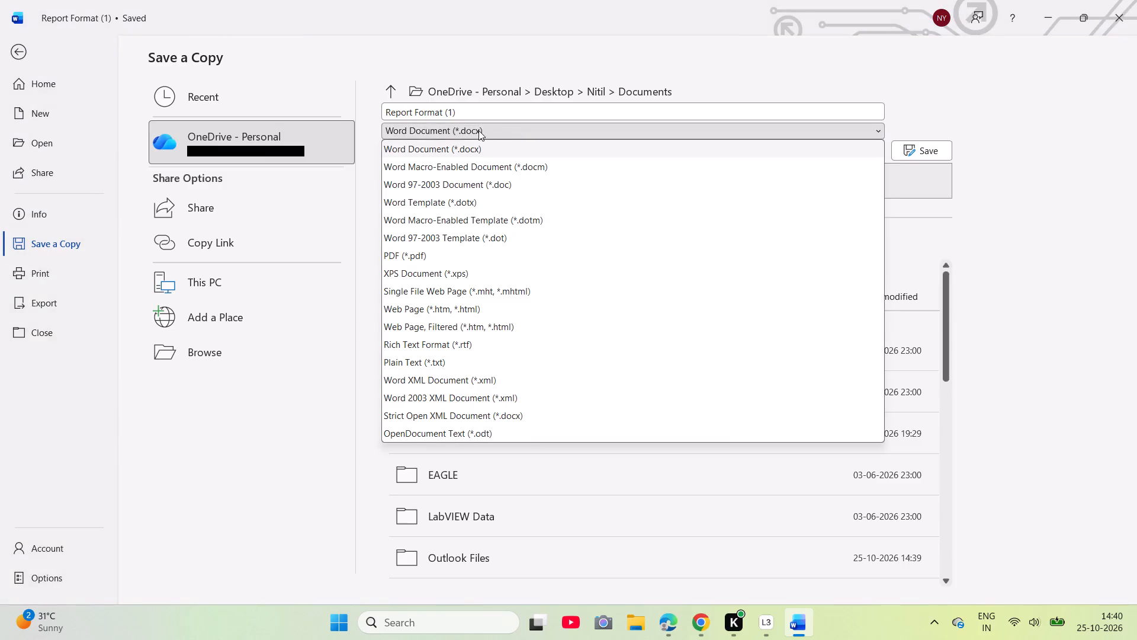
left_click(478, 130)
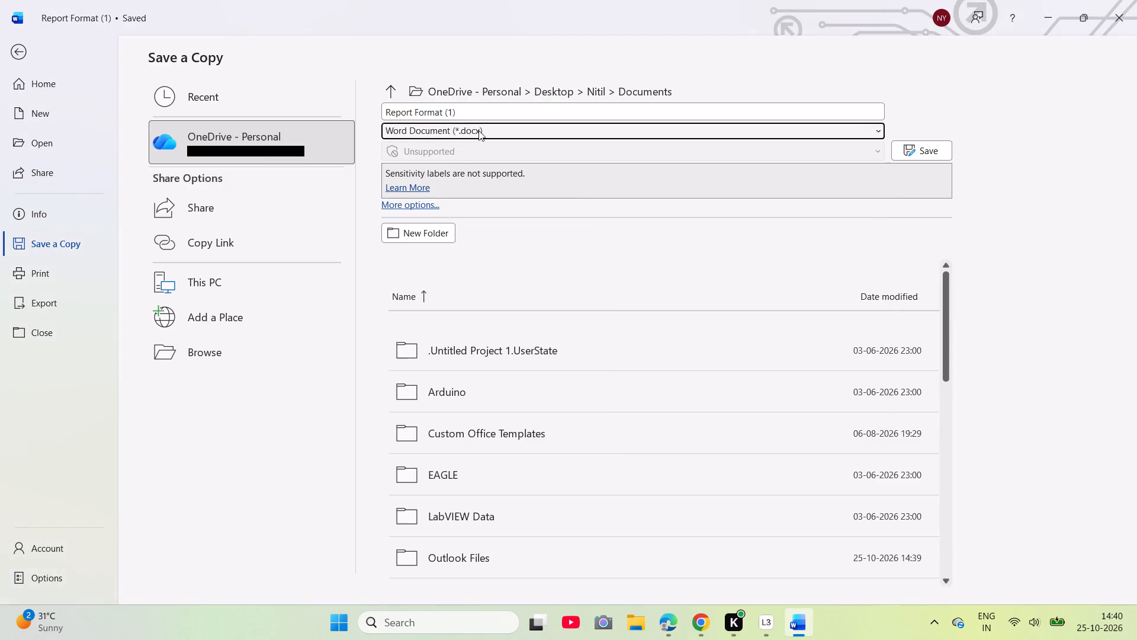
Save a copy of the report as a Word Document under This PC, named "Report Format (1) micro".
left_click(229, 360)
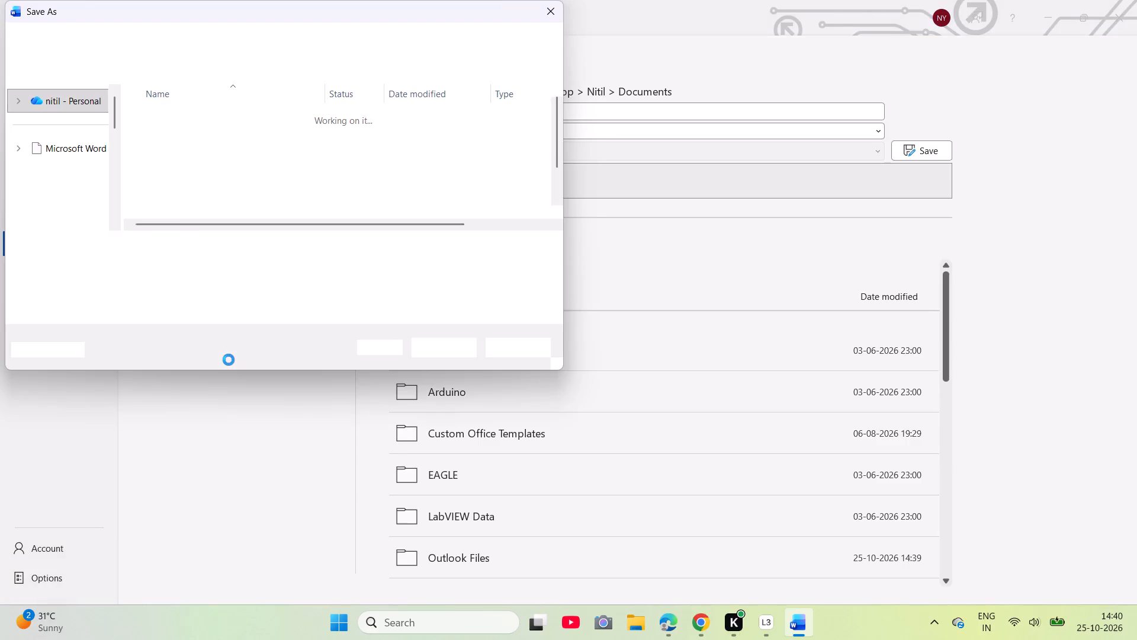
scroll(50, 218, "down", 1)
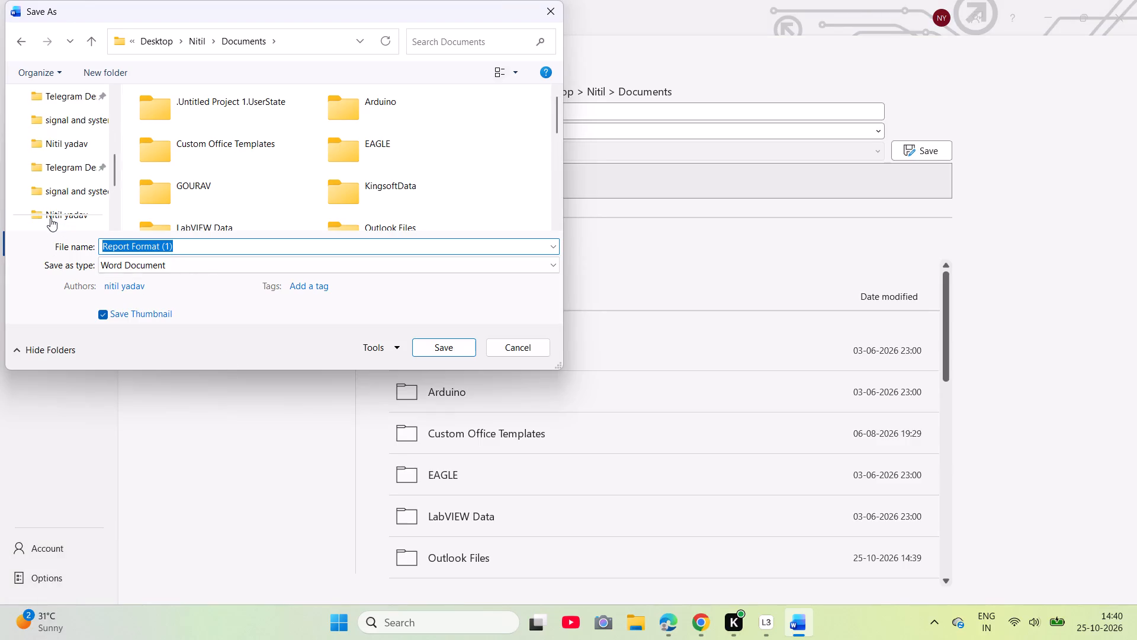
scroll(50, 218, "down", 11)
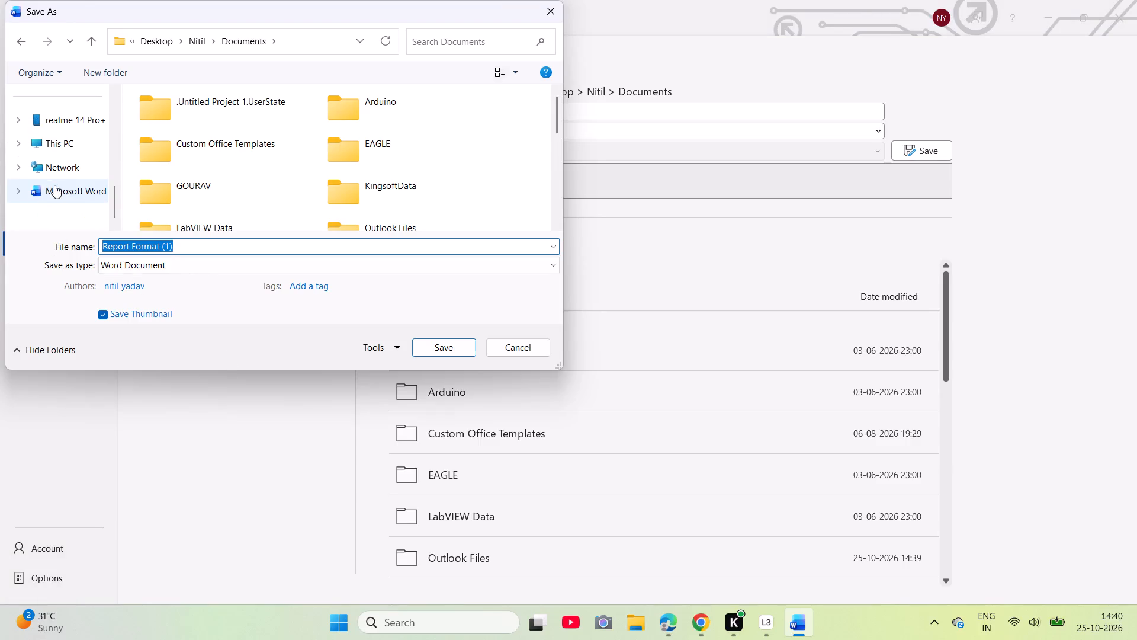
left_click(56, 137)
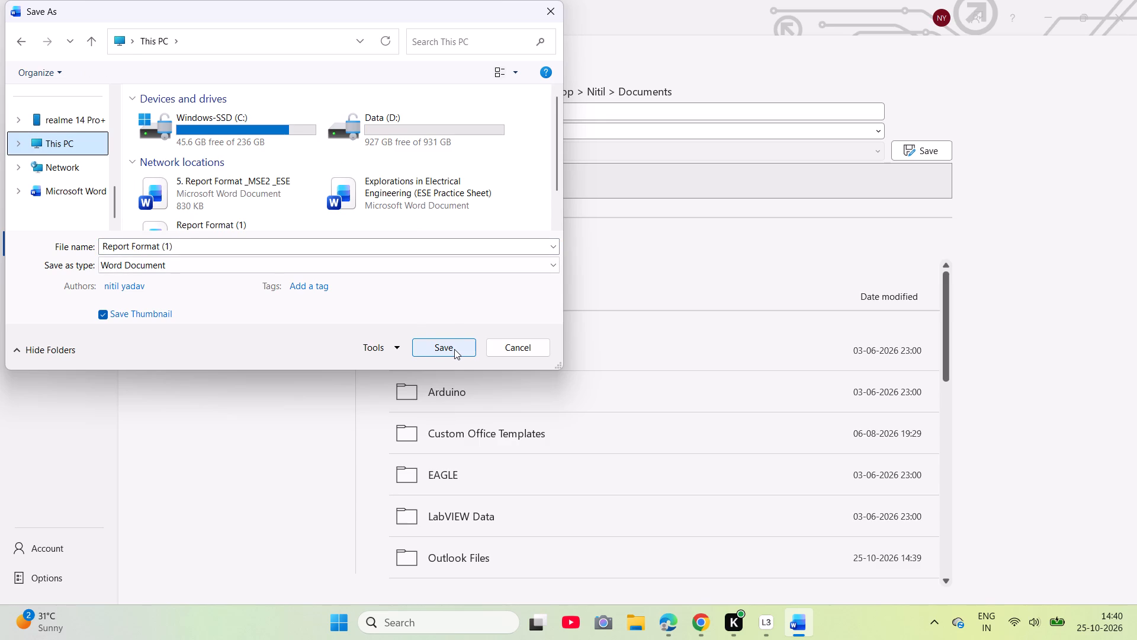
left_click(187, 243)
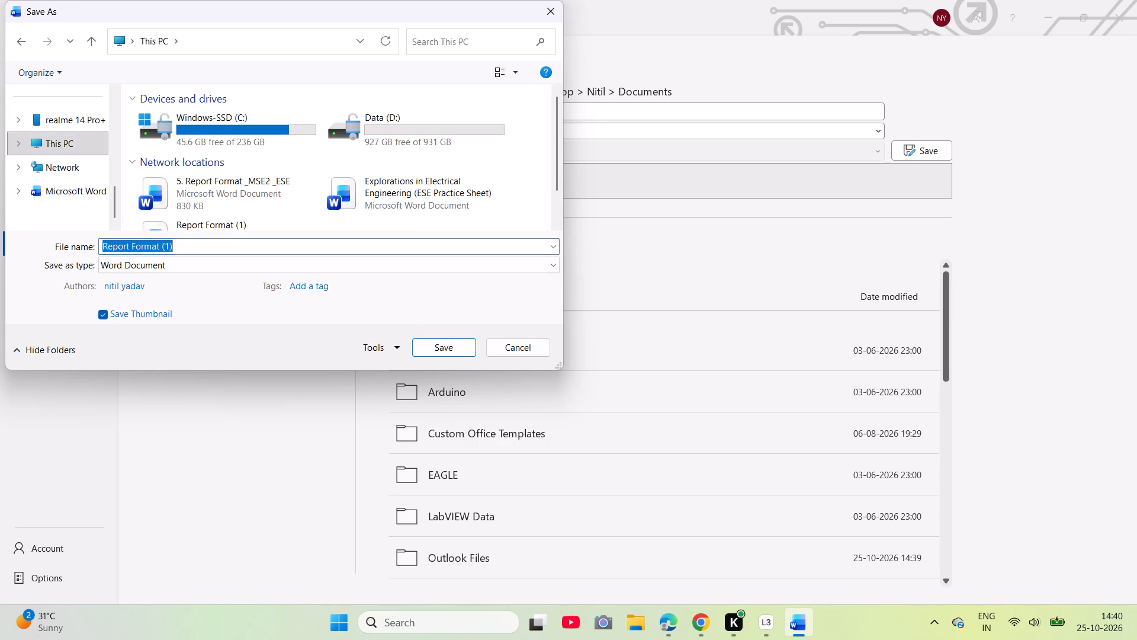
left_click(187, 243)
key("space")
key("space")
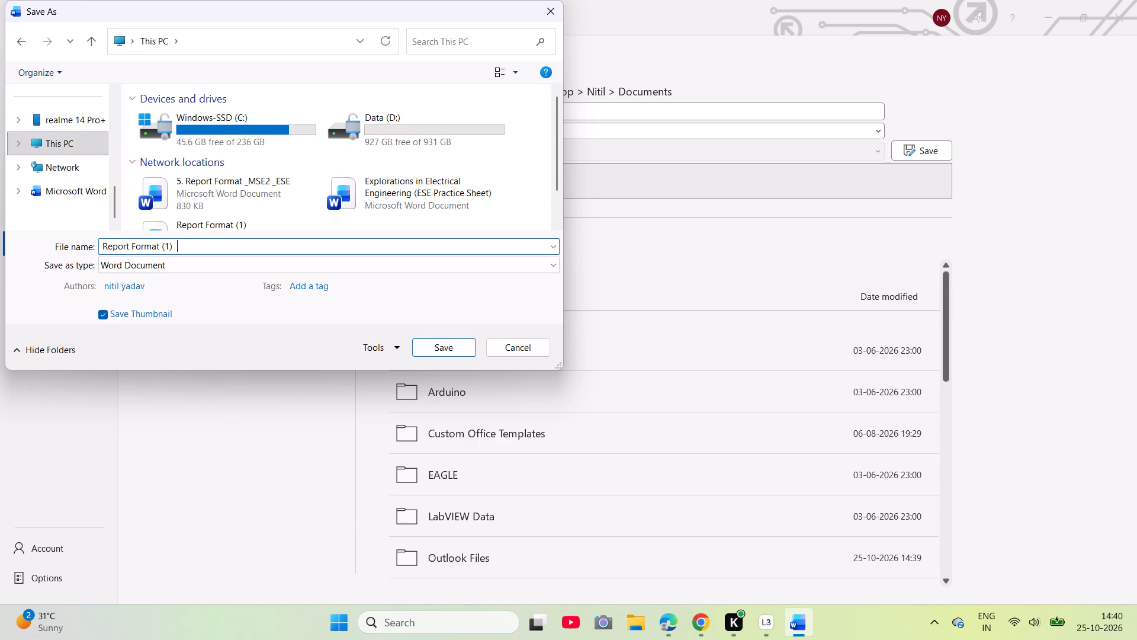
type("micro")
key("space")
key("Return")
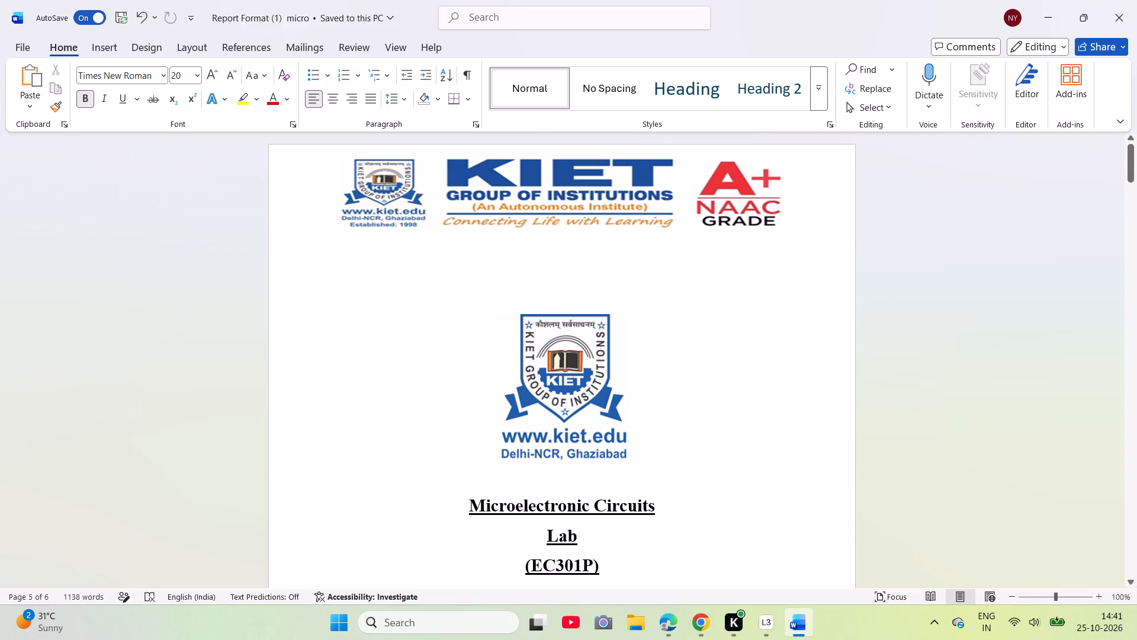